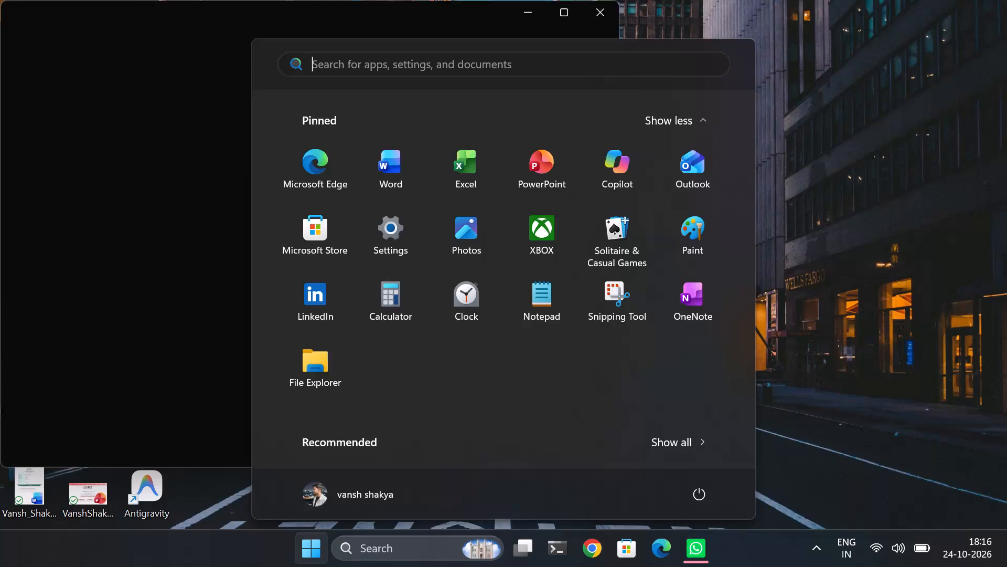
Search for and launch Excel, and create a new blank workbook.
left_click(418, 65)
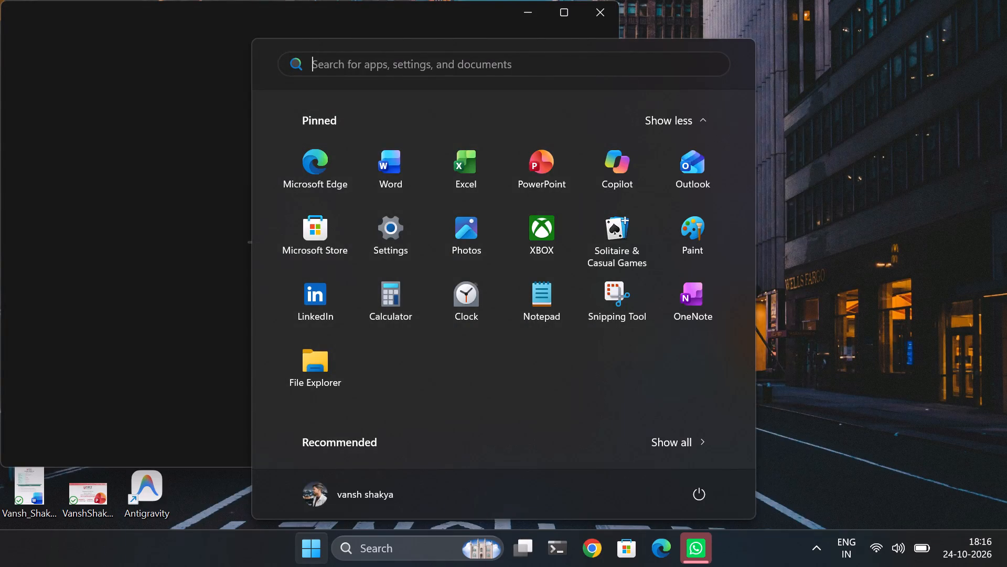
left_click(392, 65)
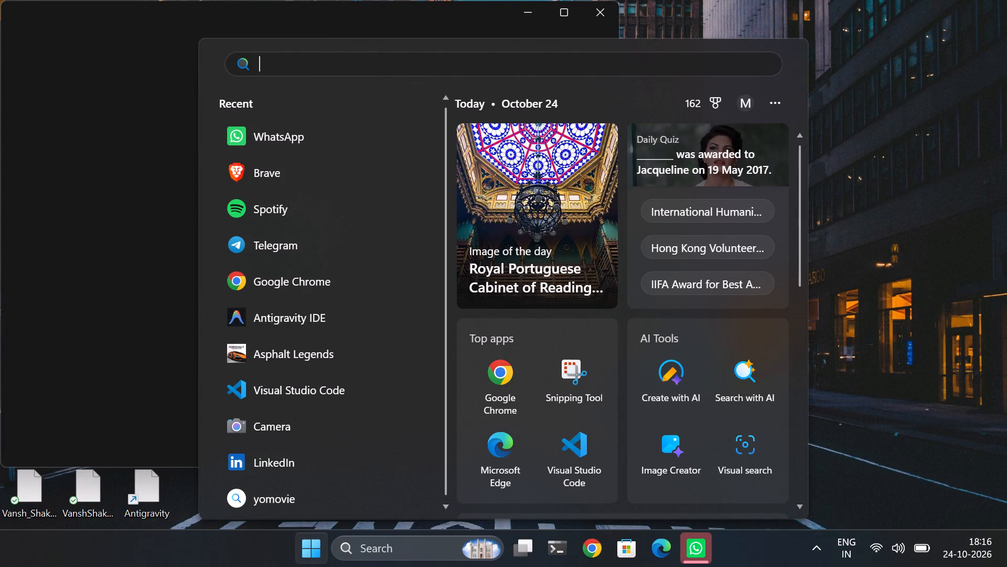
type("exce")
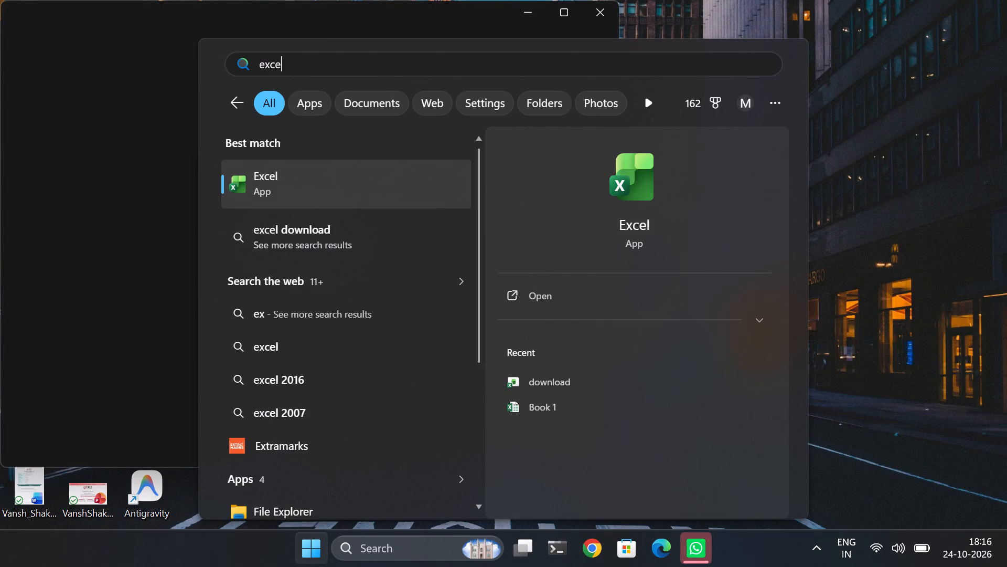
key("l")
key("Return")
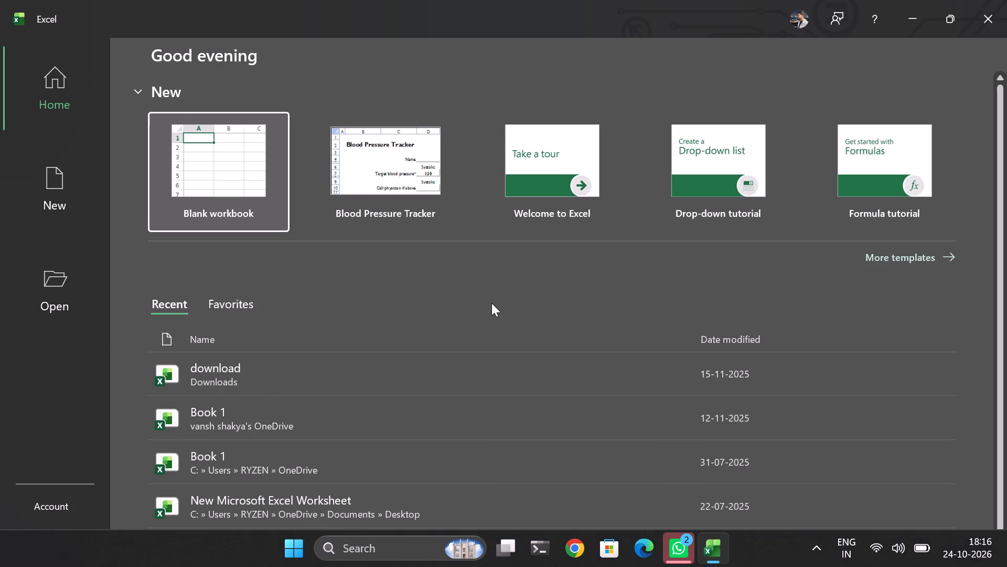
left_click(205, 180)
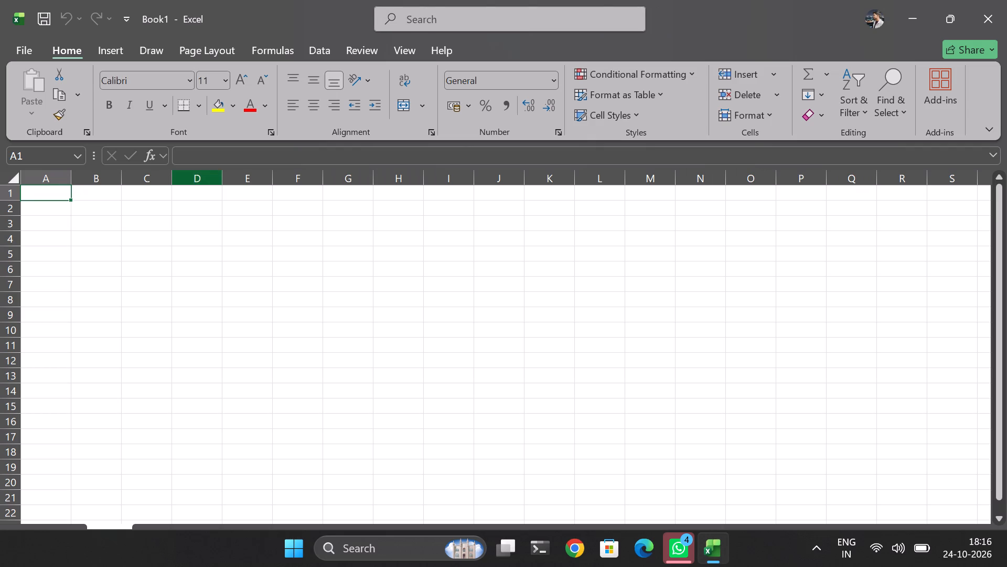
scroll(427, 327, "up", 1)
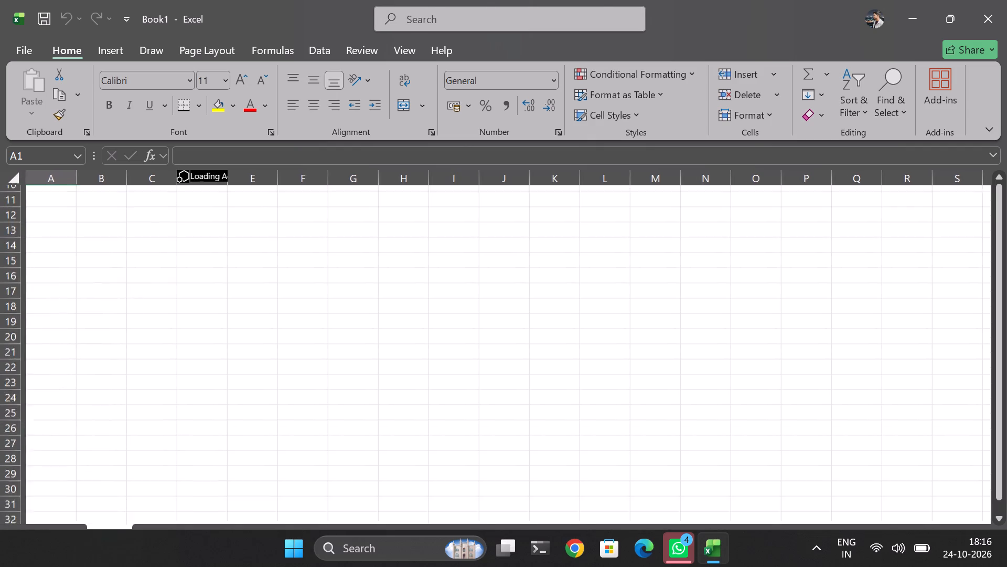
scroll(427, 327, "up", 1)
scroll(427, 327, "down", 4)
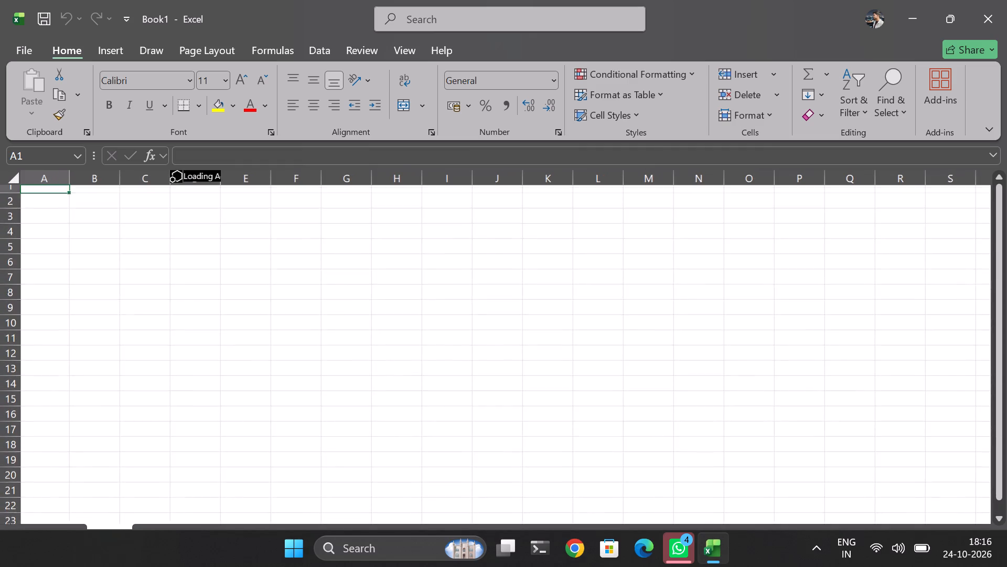
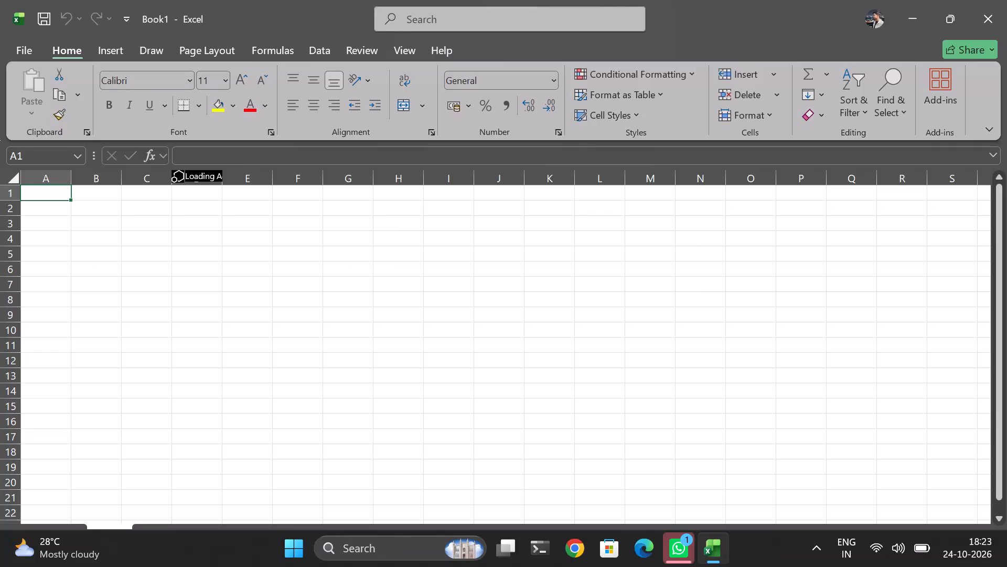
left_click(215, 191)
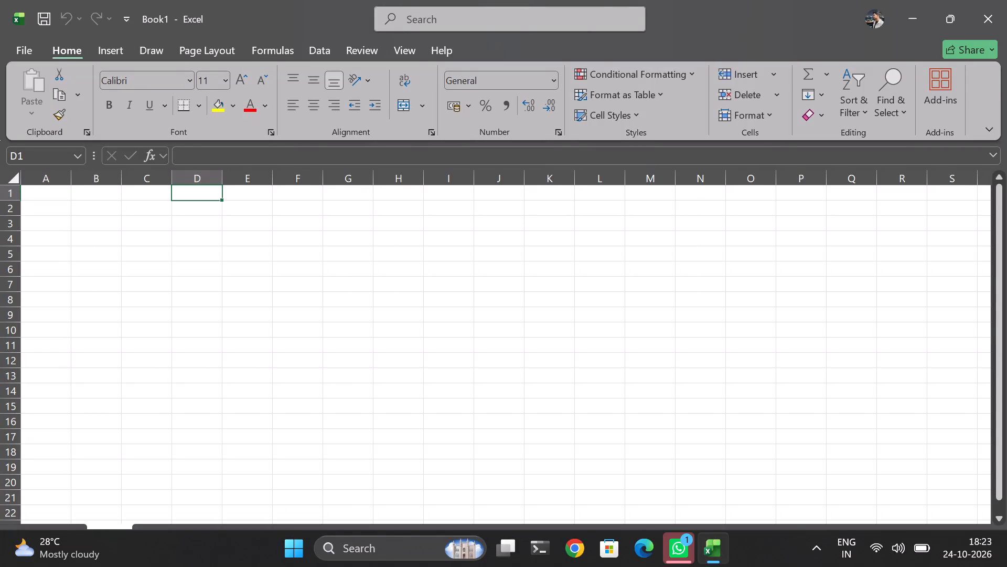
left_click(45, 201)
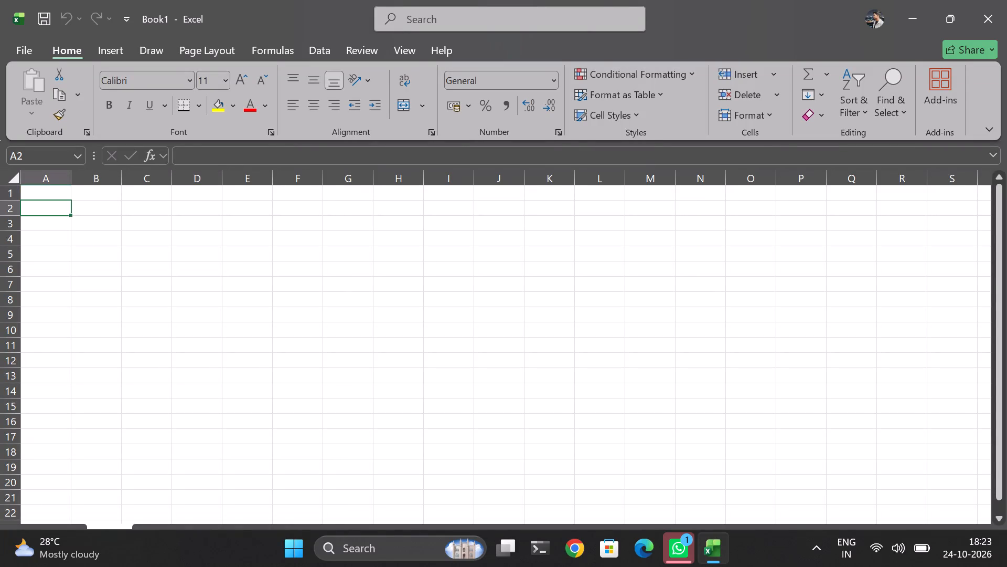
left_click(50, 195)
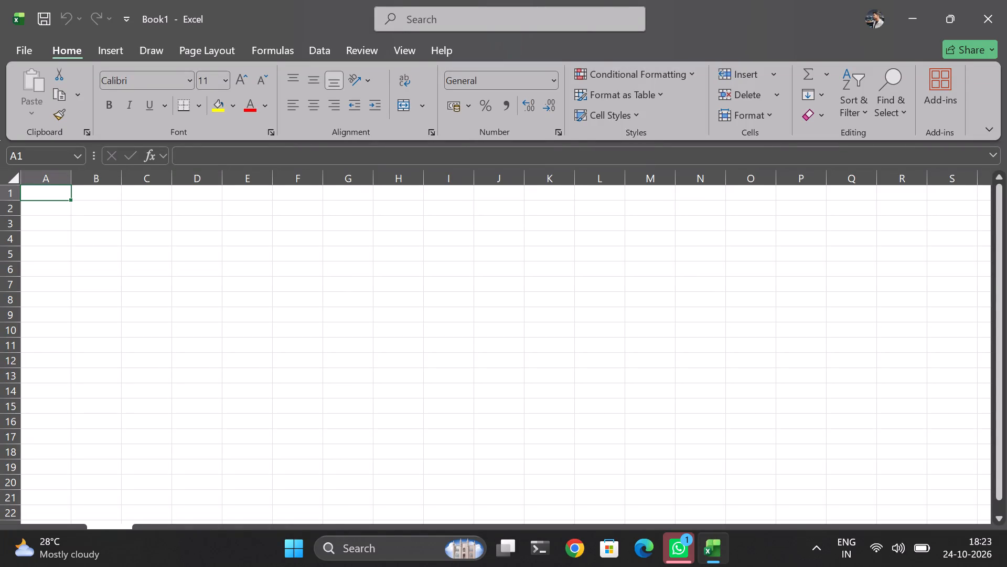
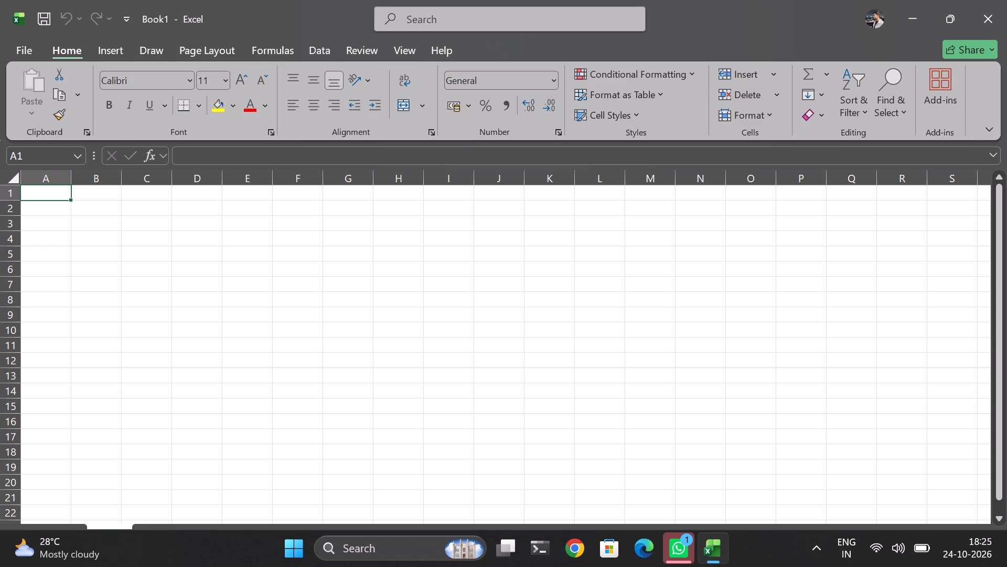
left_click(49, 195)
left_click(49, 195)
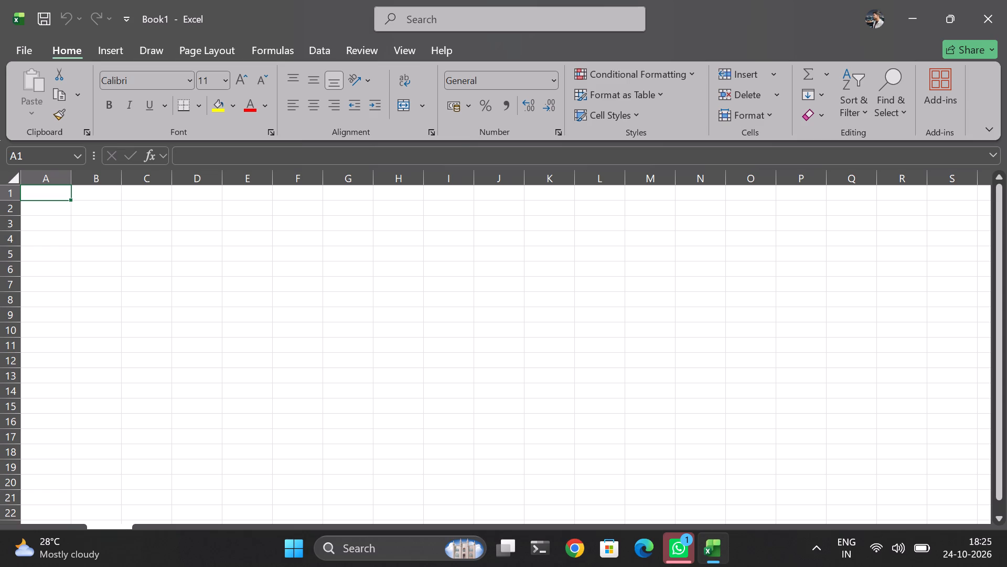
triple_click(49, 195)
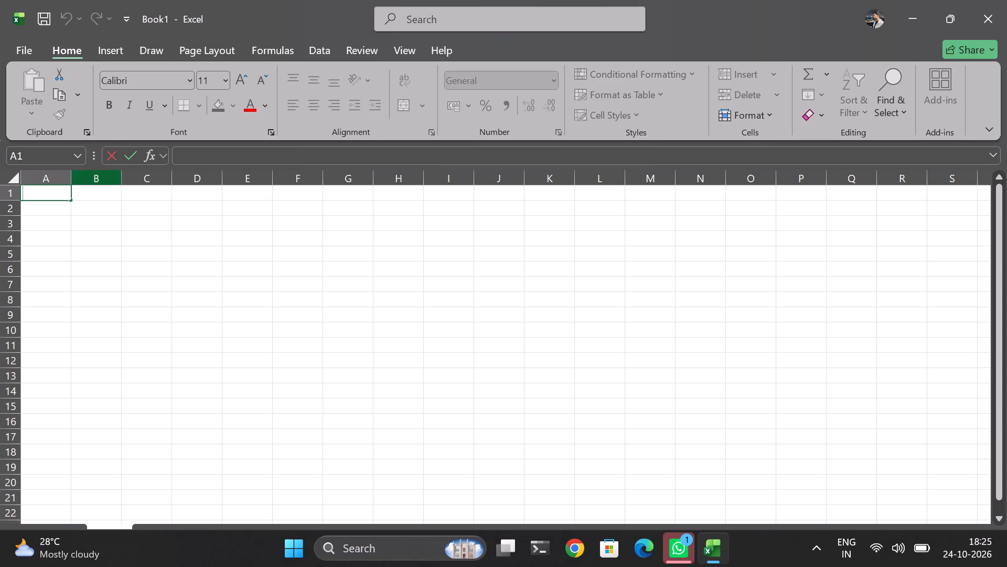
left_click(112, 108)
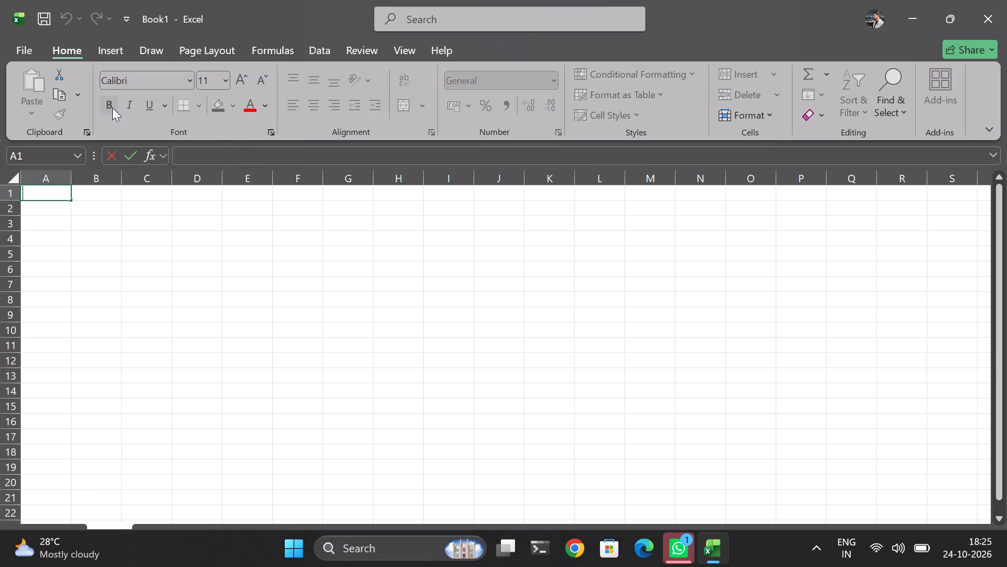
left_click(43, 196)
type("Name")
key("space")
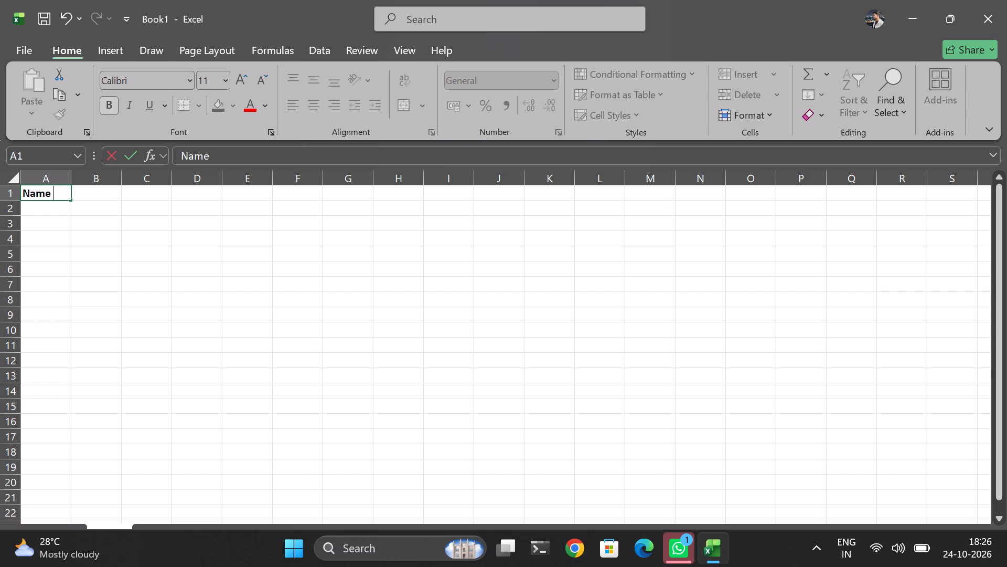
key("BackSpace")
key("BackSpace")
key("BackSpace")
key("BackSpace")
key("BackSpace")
Enter the header "Company Name" in cell A1.
type("Company")
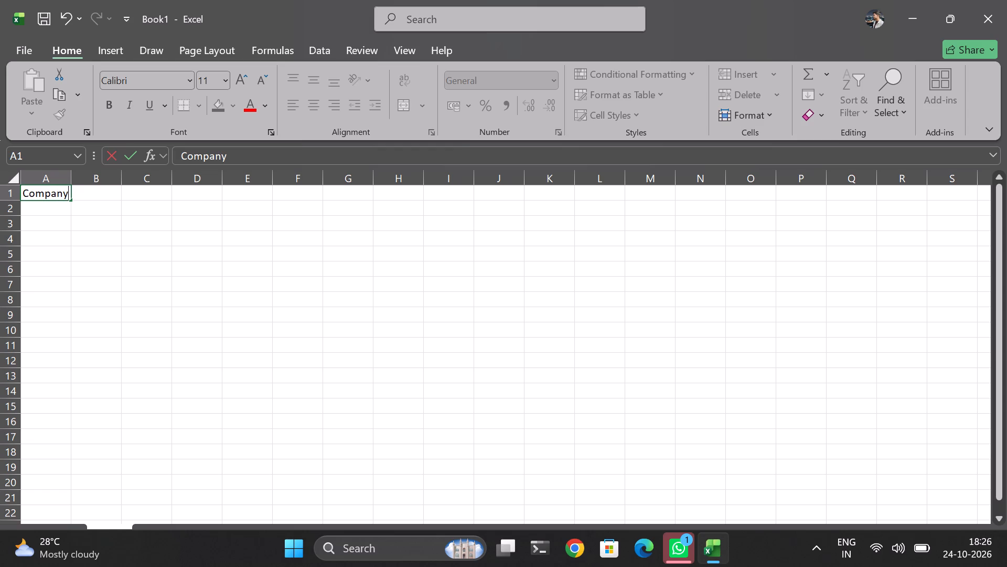
key("space")
key("BackSpace")
key("BackSpace")
type("y Name")
key("space")
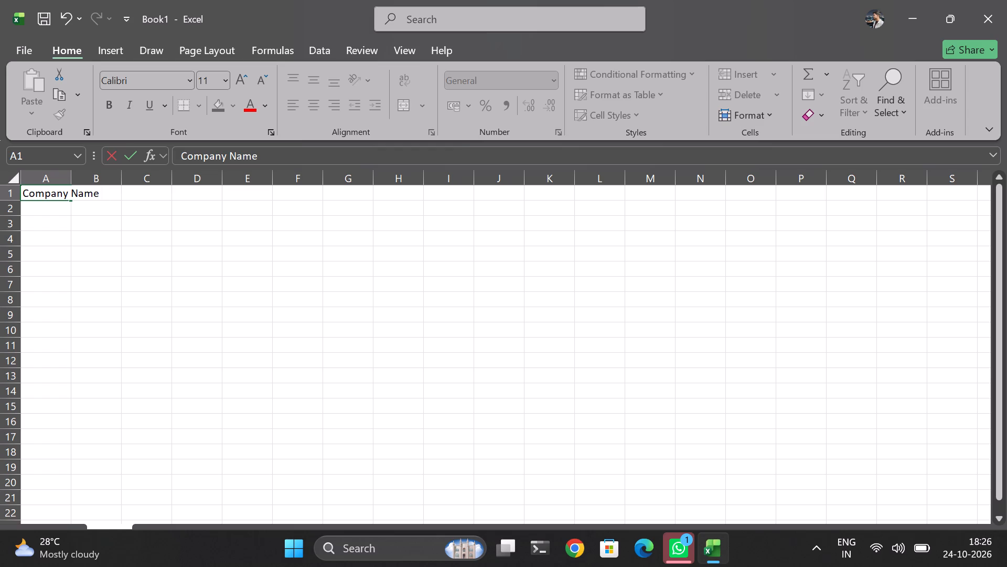
Make the whole "Company Name" header text in cell A1 bold.
left_click_drag(95, 192, 48, 192)
left_click_drag(48, 192, 23, 192)
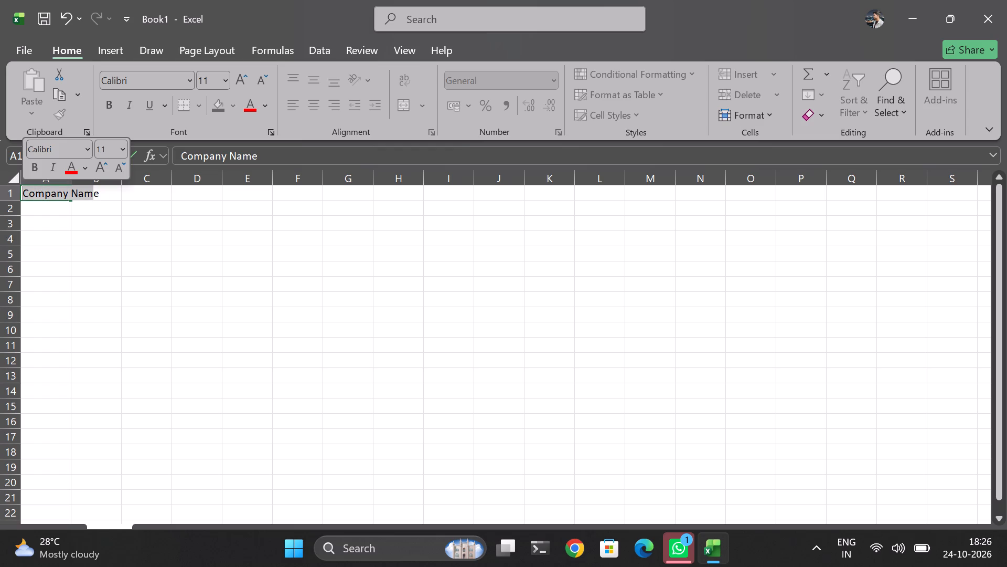
left_click_drag(99, 192, 20, 186)
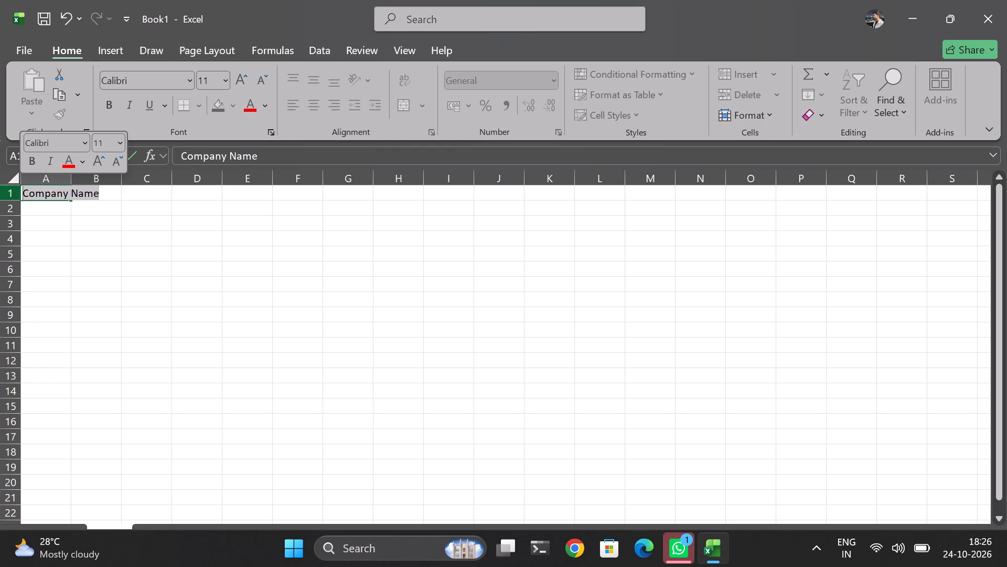
left_click(31, 159)
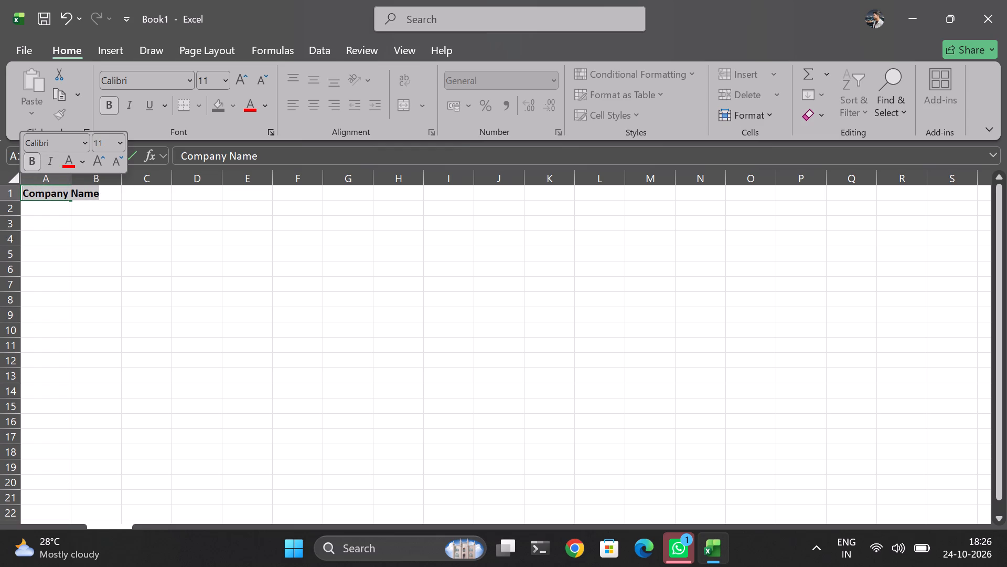
left_click(71, 209)
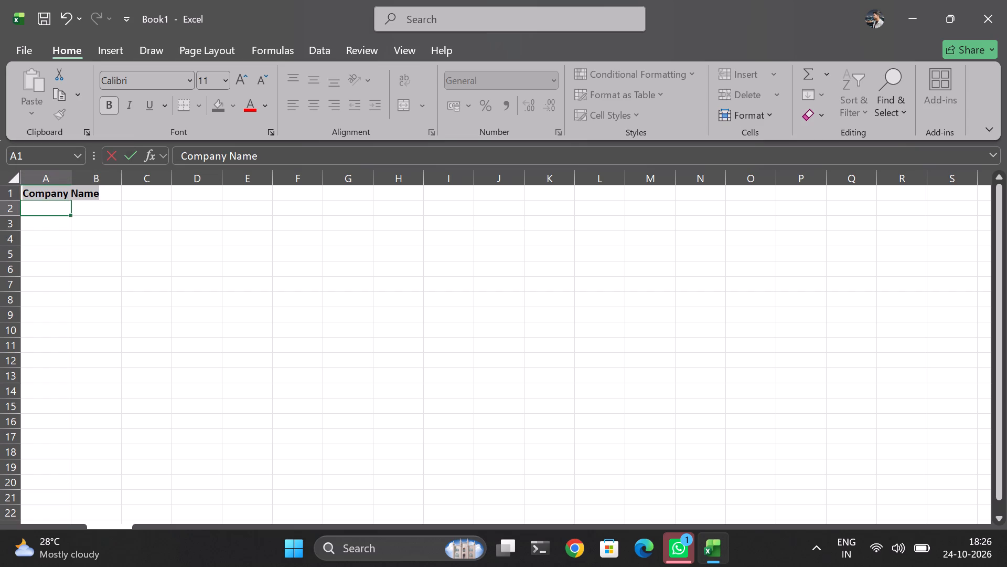
left_click(56, 209)
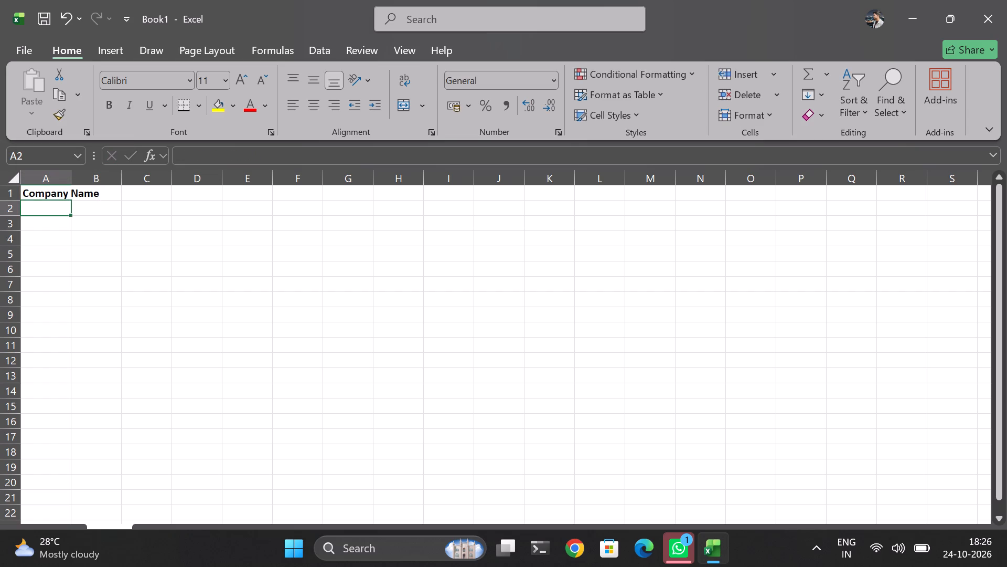
Enter the header "Person Name" in cell C1.
left_click(142, 193)
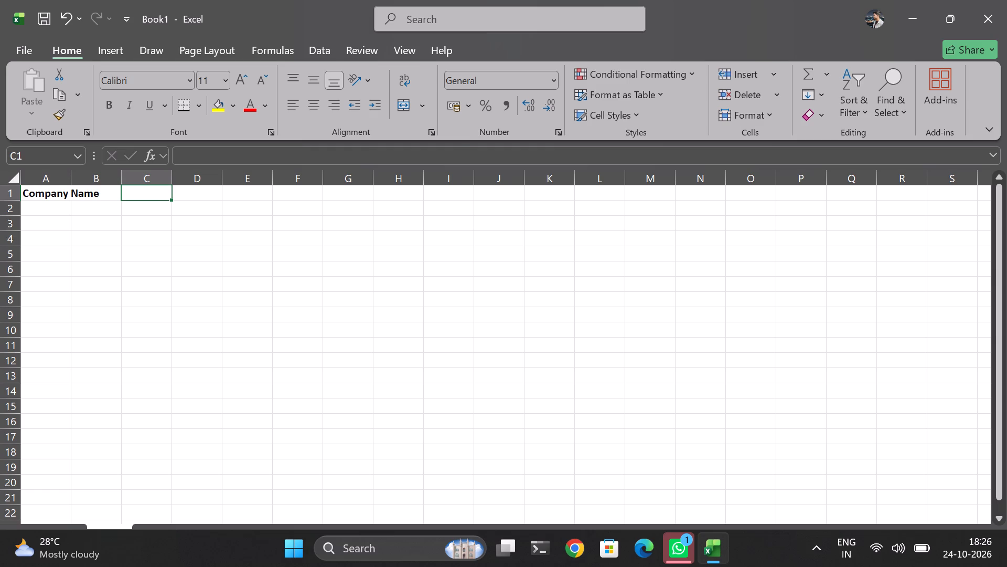
type("Pw")
key("BackSpace")
type("erson")
key("space")
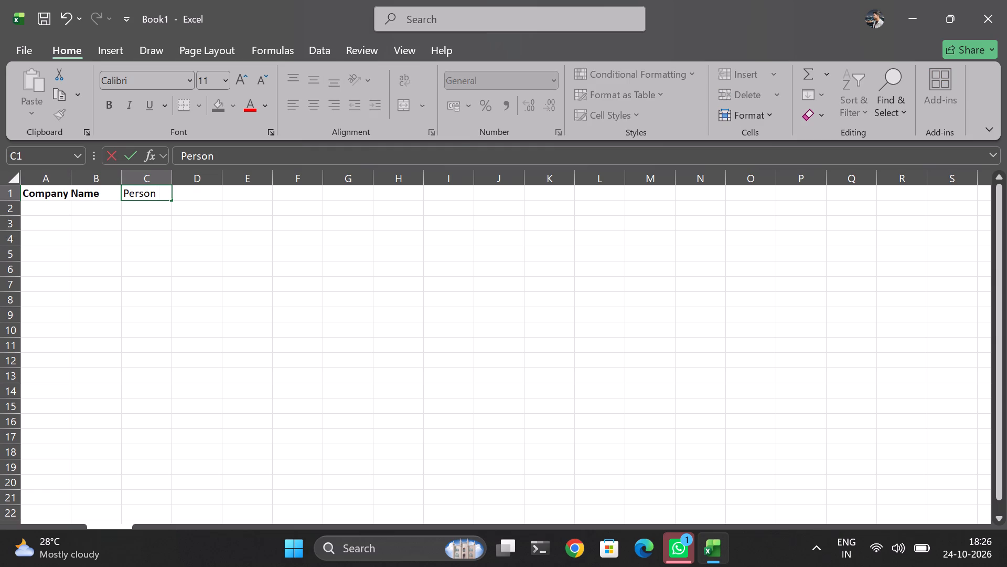
type("Name")
left_click(71, 209)
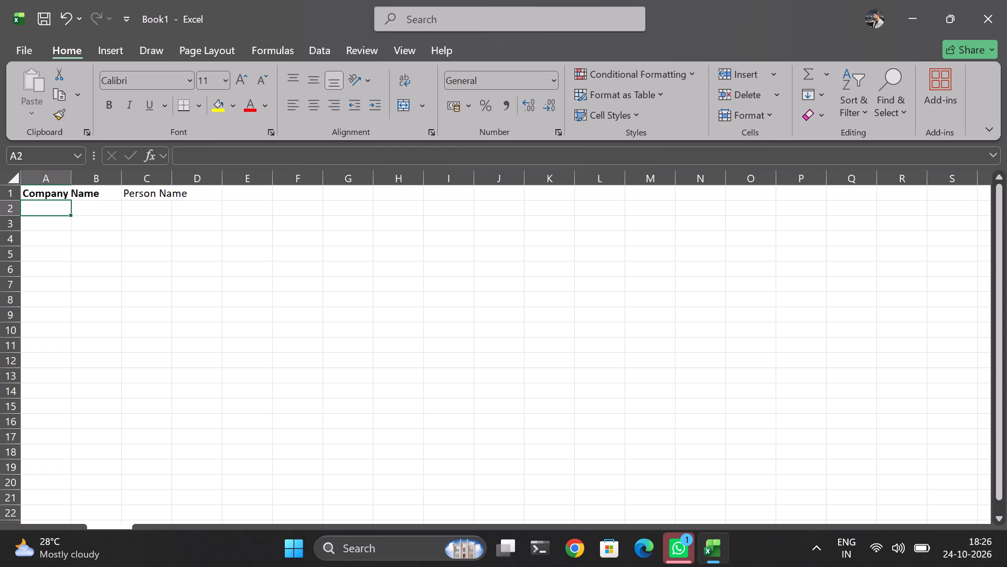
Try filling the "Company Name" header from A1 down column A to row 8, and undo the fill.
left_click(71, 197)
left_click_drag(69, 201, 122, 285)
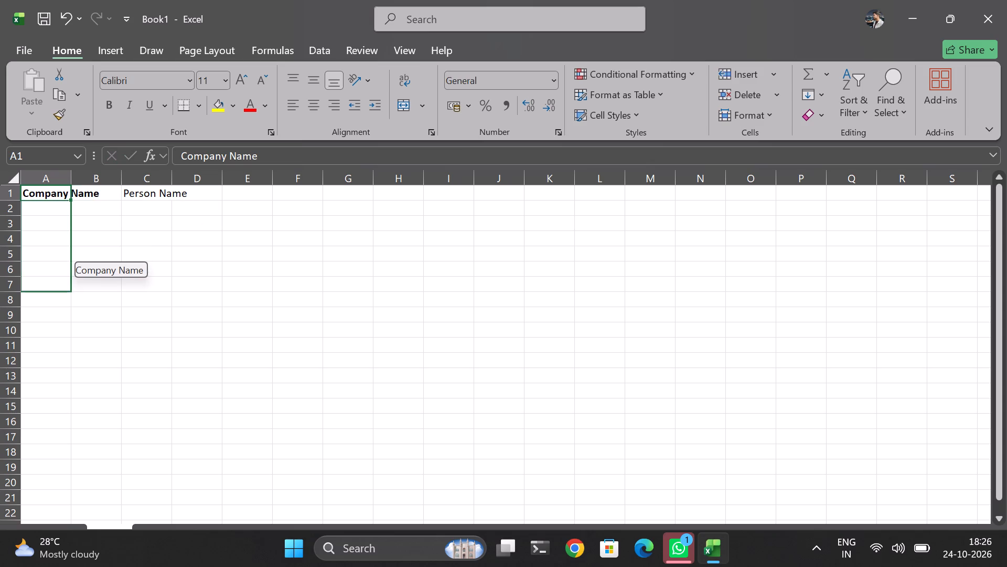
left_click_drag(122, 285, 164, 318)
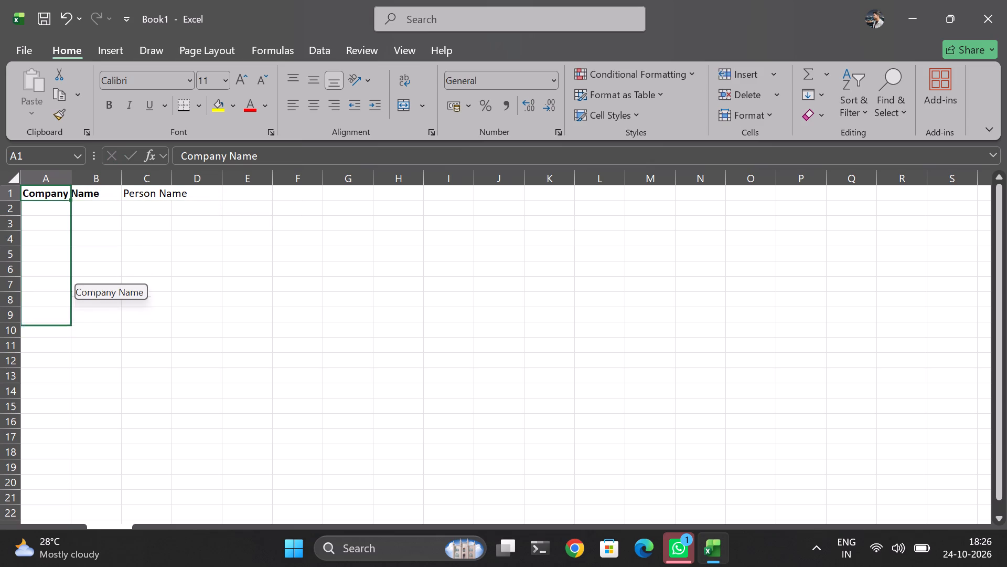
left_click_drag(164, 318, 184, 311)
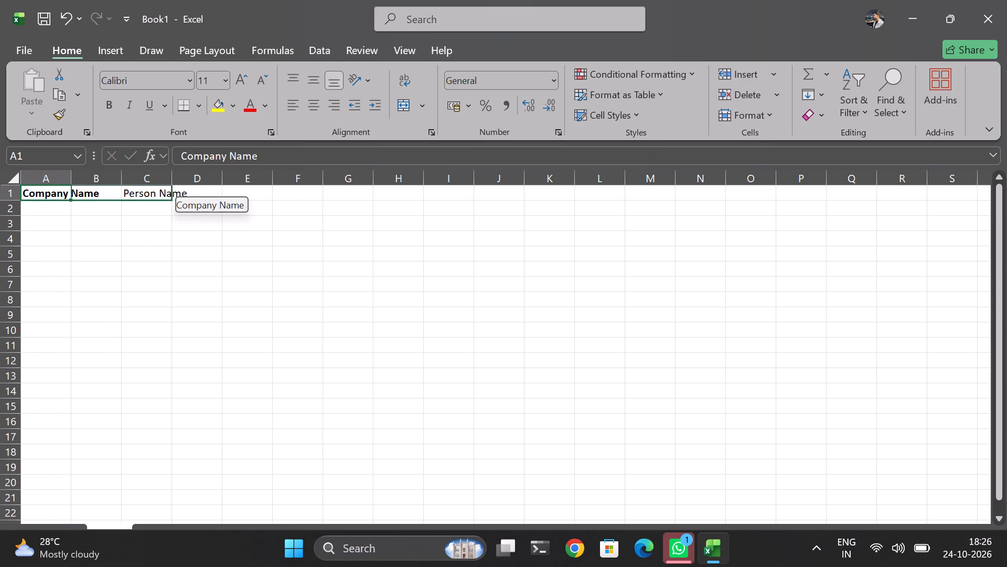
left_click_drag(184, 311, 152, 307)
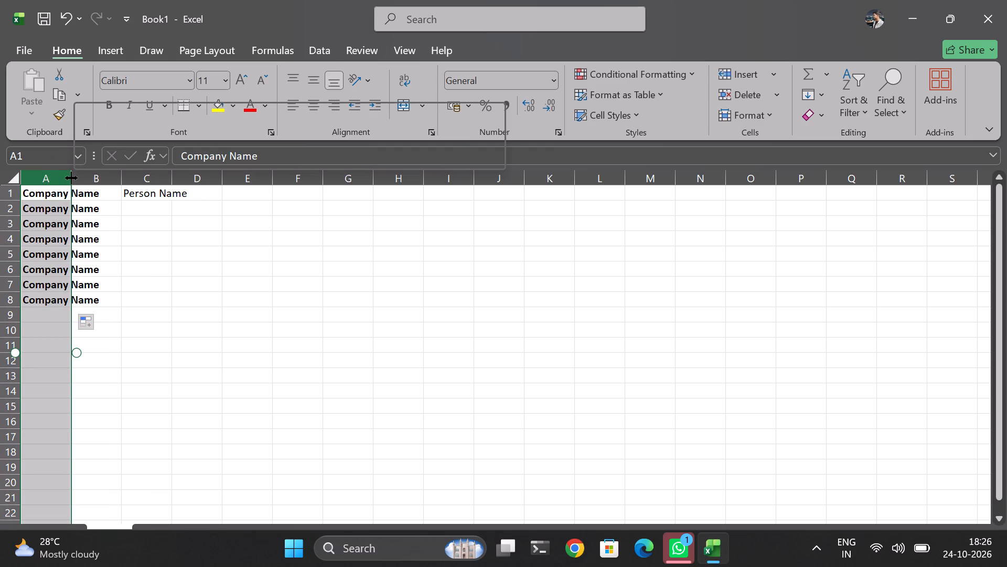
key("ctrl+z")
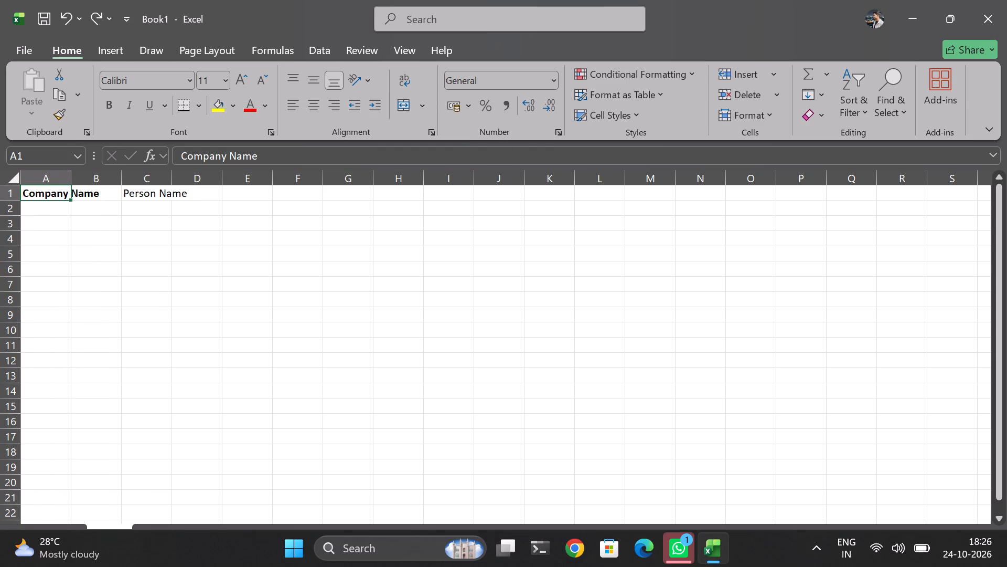
Widen column A so that the "Company Name" header fits inside its own cell.
left_click(101, 193)
left_click(55, 197)
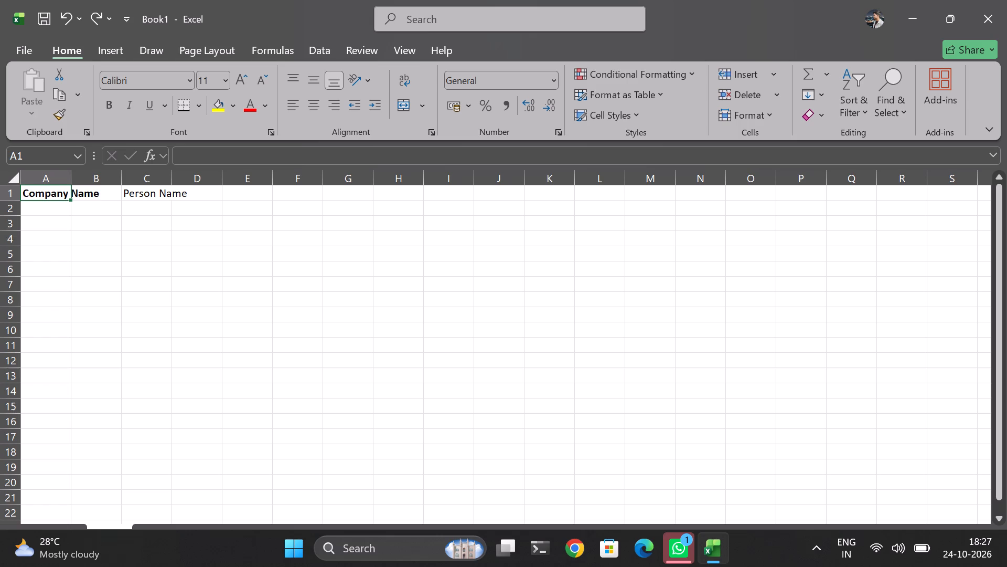
left_click_drag(68, 178, 119, 170)
left_click(117, 197)
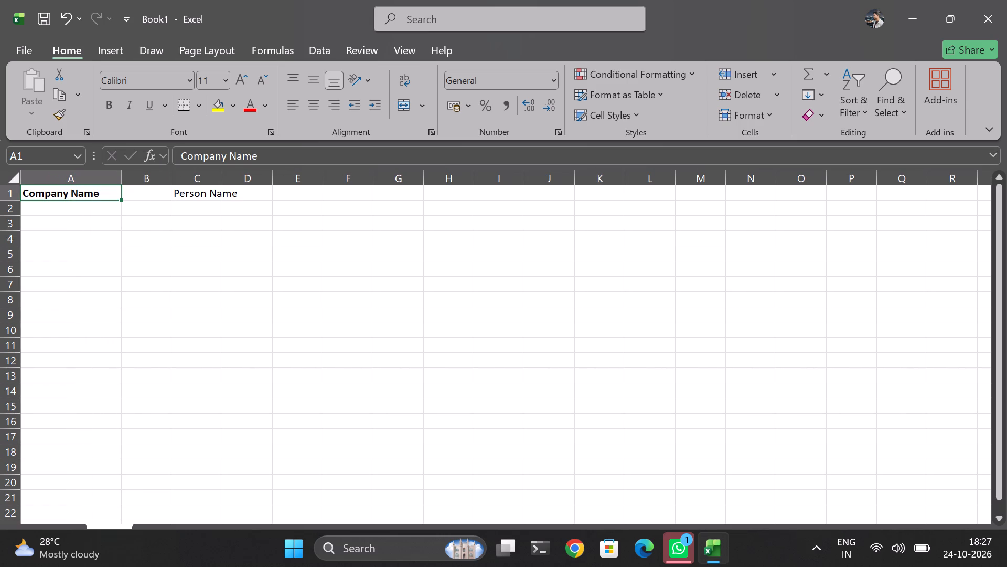
Widen the empty column B to about the same width as column A.
left_click(239, 194)
double_click(239, 194)
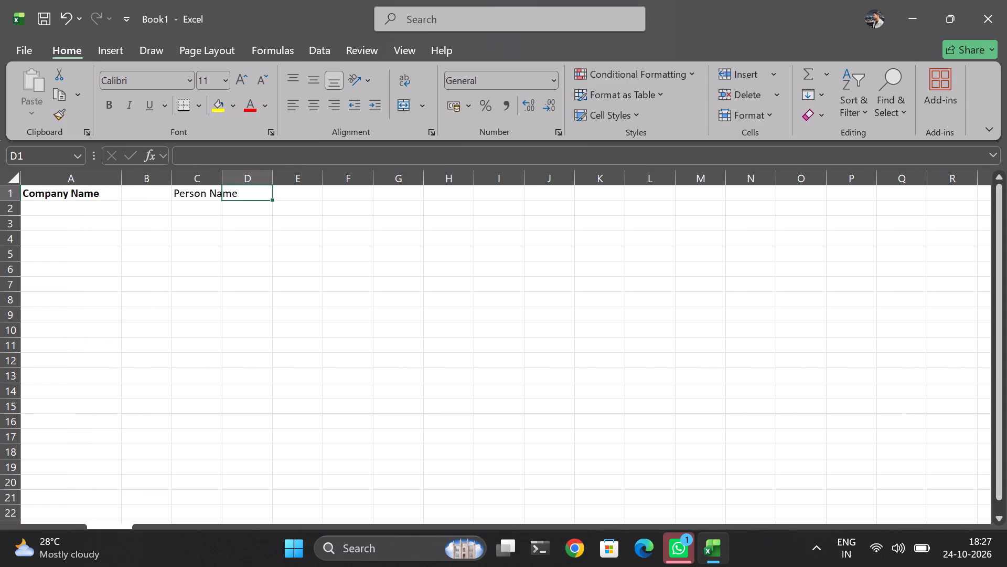
left_click(143, 196)
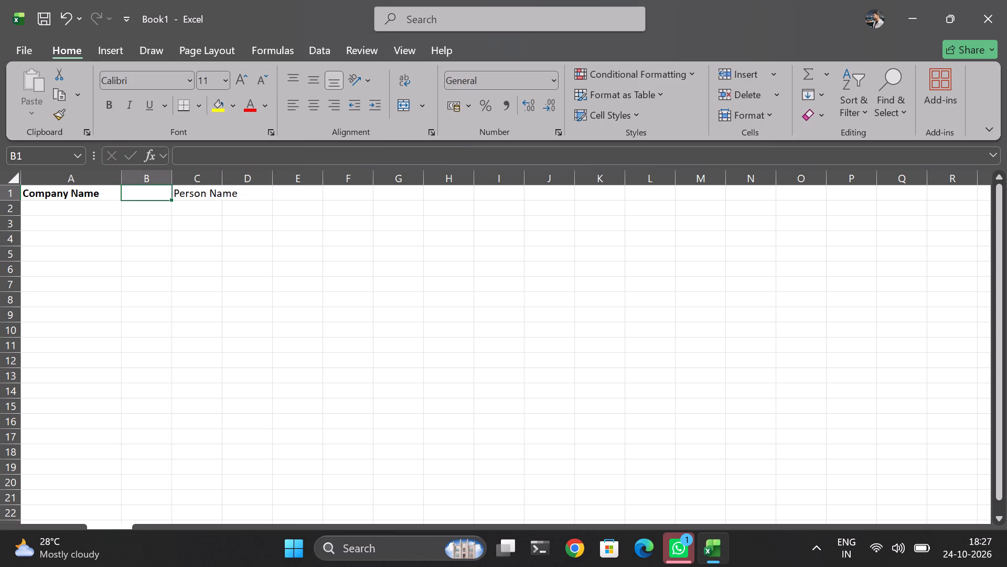
left_click_drag(170, 176, 226, 173)
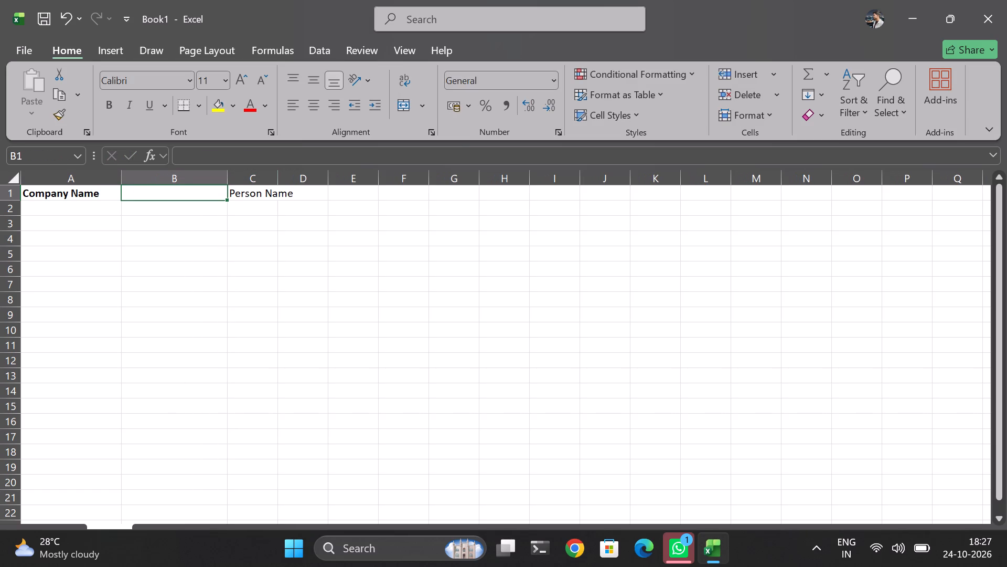
Enter the header "Person Name" in the empty cell B1, between the two existing headers.
left_click(293, 194)
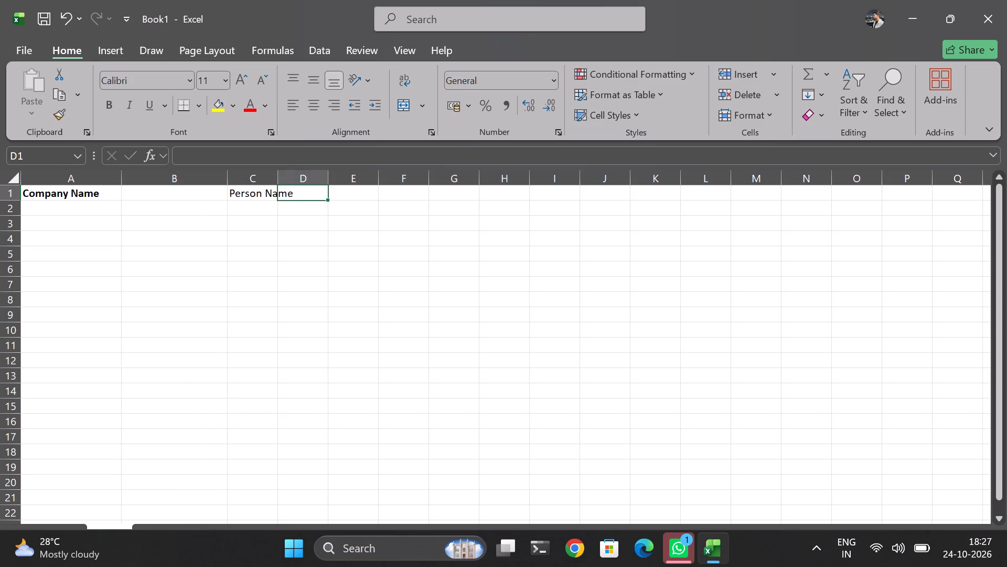
left_click(187, 195)
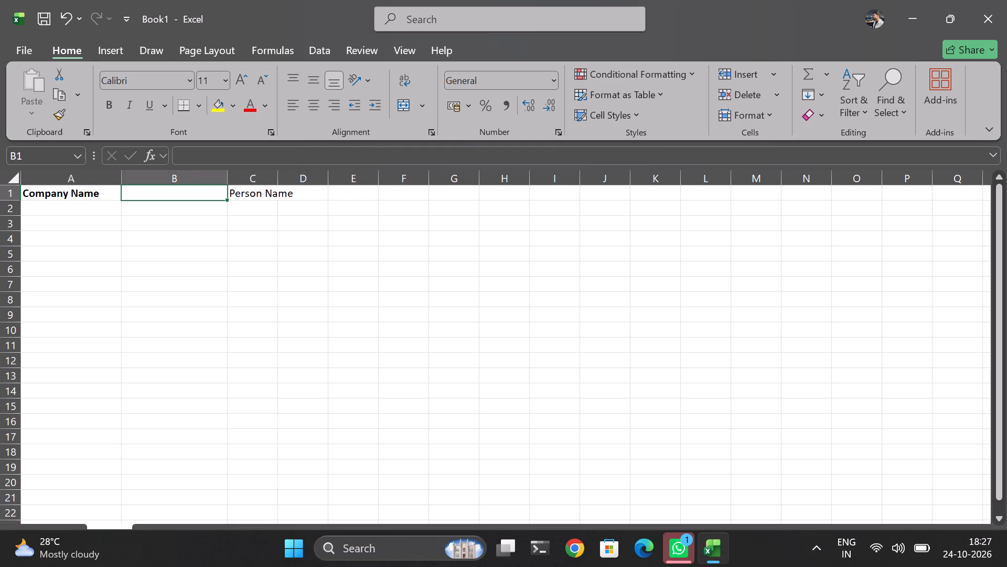
left_click_drag(187, 195, 134, 188)
left_click(134, 188)
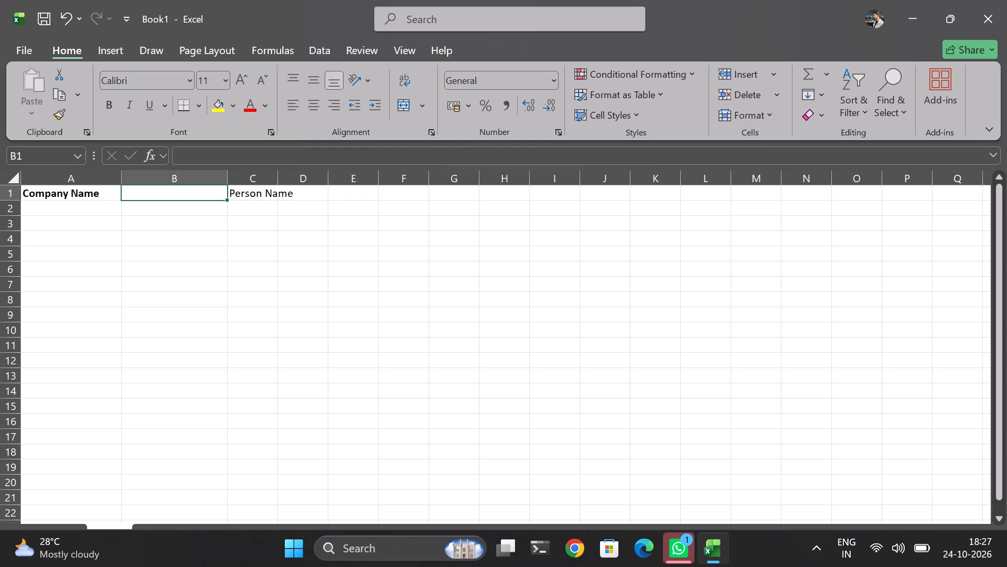
left_click(134, 195)
double_click(134, 195)
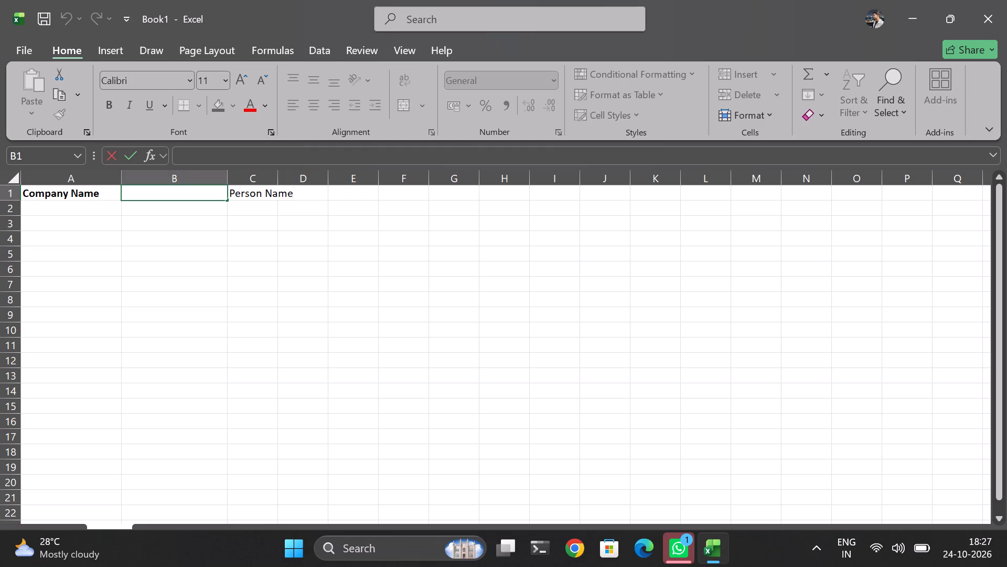
type("Per")
type("son")
key("space")
type("Name")
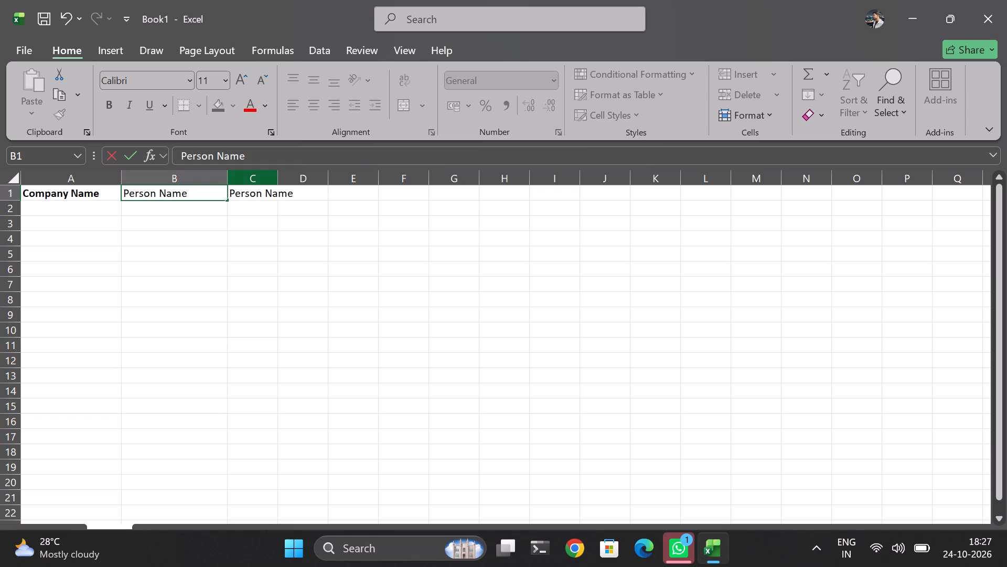
left_click(292, 195)
left_click(292, 195)
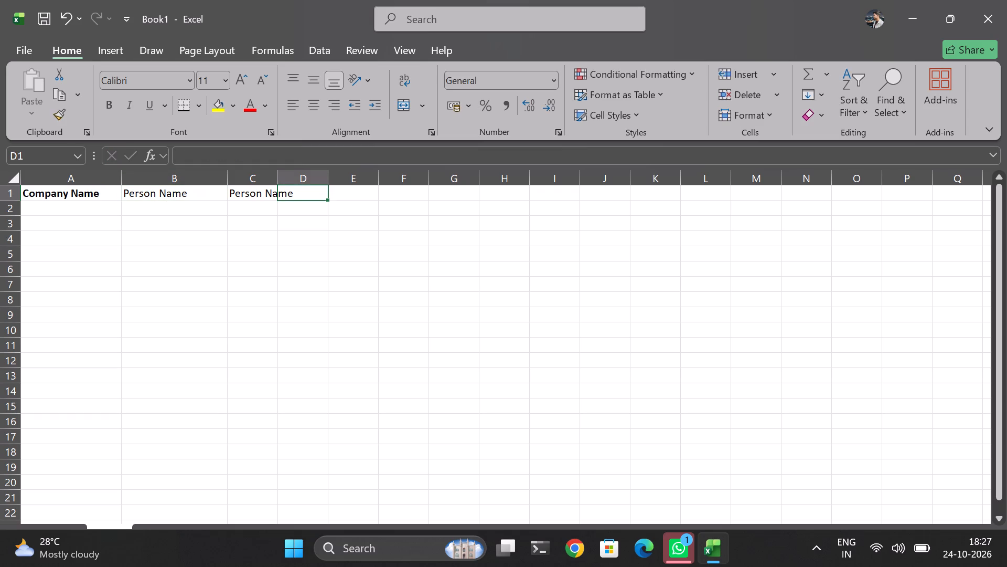
Delete the duplicate "Person Name" header text from cell C1.
left_click(280, 195)
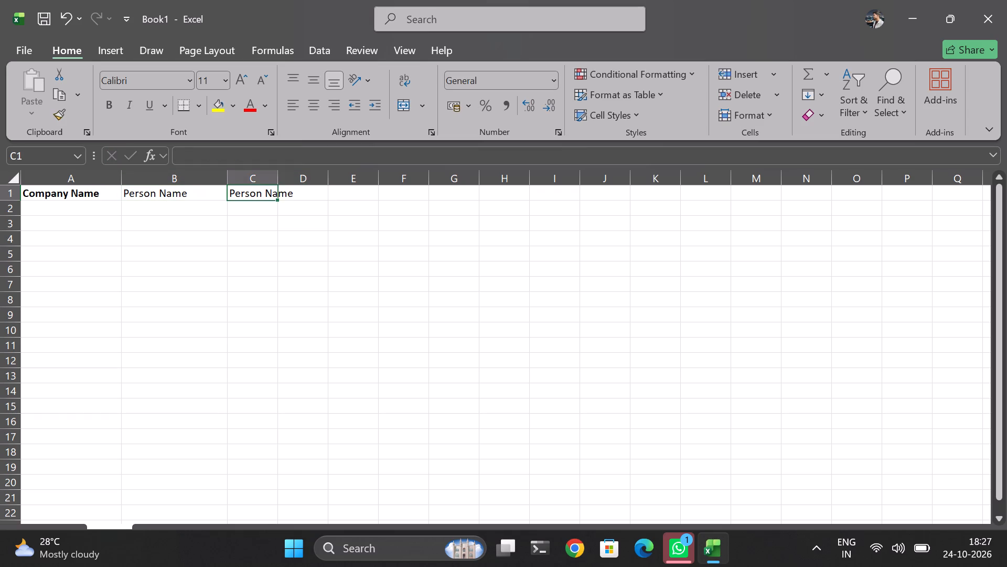
double_click(258, 195)
key("Right")
key("Right")
key("Right")
key("Right")
key("Right")
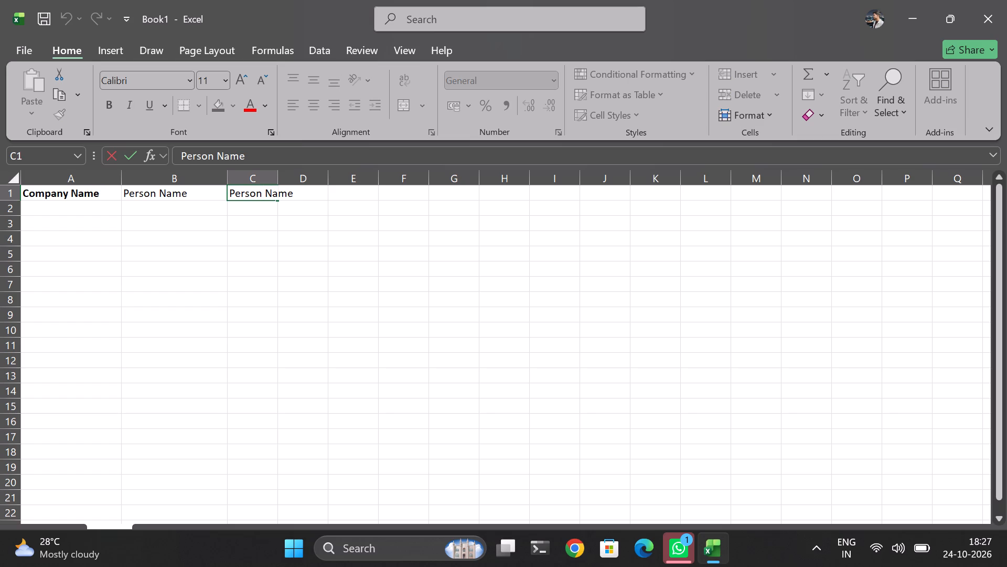
key("Right")
key("Right")
key("BackSpace")
key("BackSpace")
key("BackSpace")
key("BackSpace")
key("BackSpace")
key("BackSpace")
key("BackSpace")
key("BackSpace")
key("BackSpace")
key("BackSpace")
key("BackSpace")
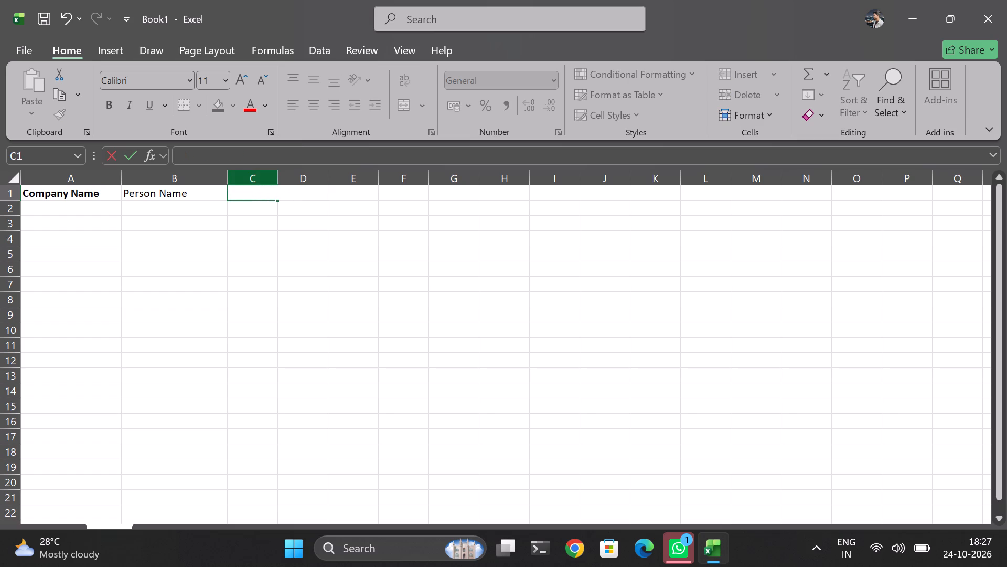
Widen the empty column C to about the same width as columns A and B.
left_click(277, 180)
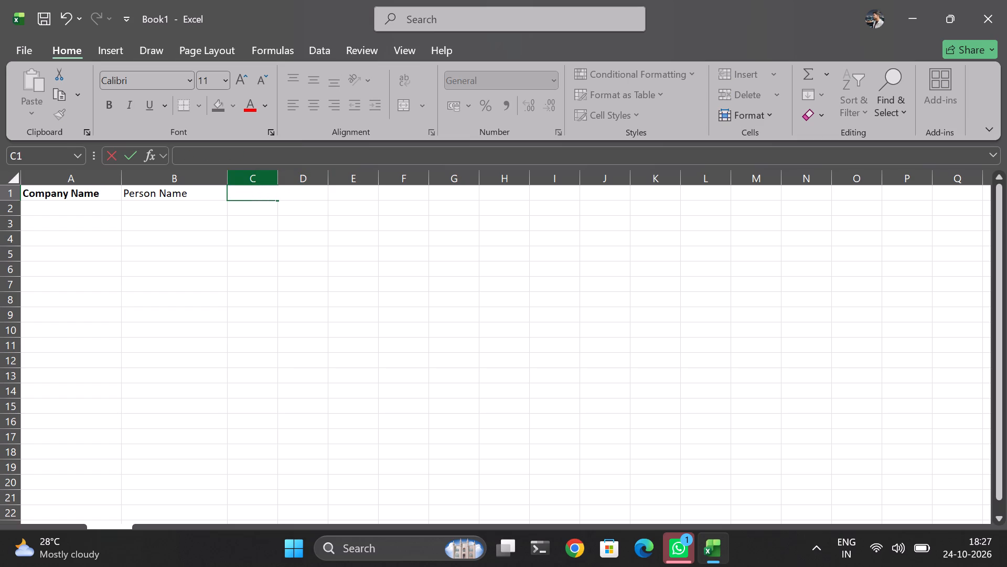
double_click(277, 180)
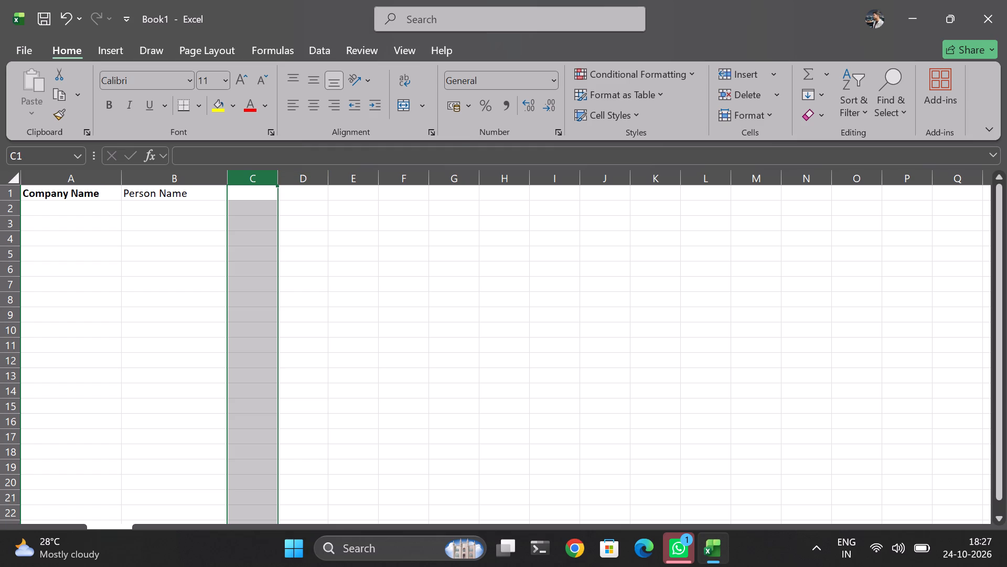
left_click_drag(277, 181, 329, 181)
Enter the header "Designation" in cell C1, correcting any misspelling.
left_click(268, 195)
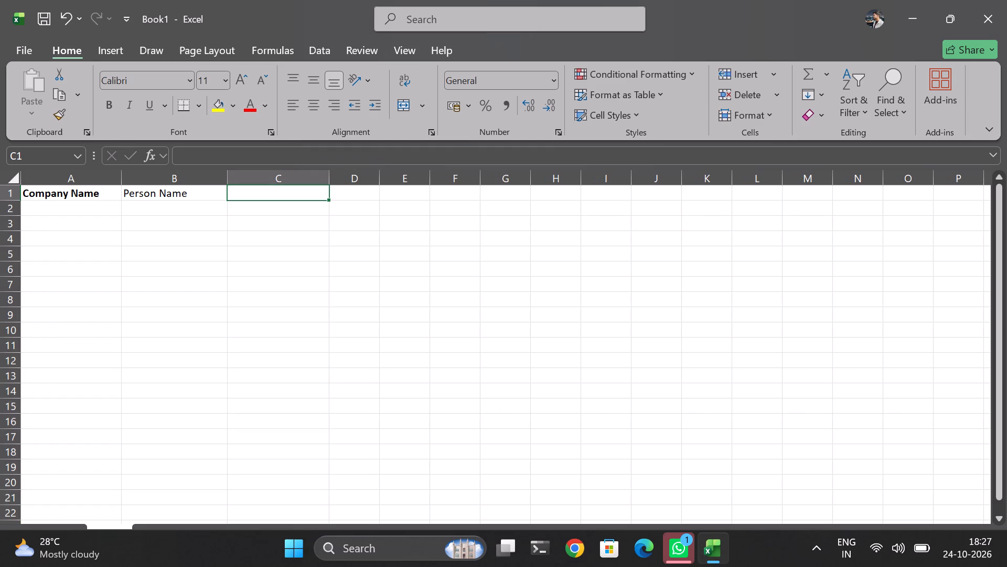
left_click(247, 192)
double_click(247, 192)
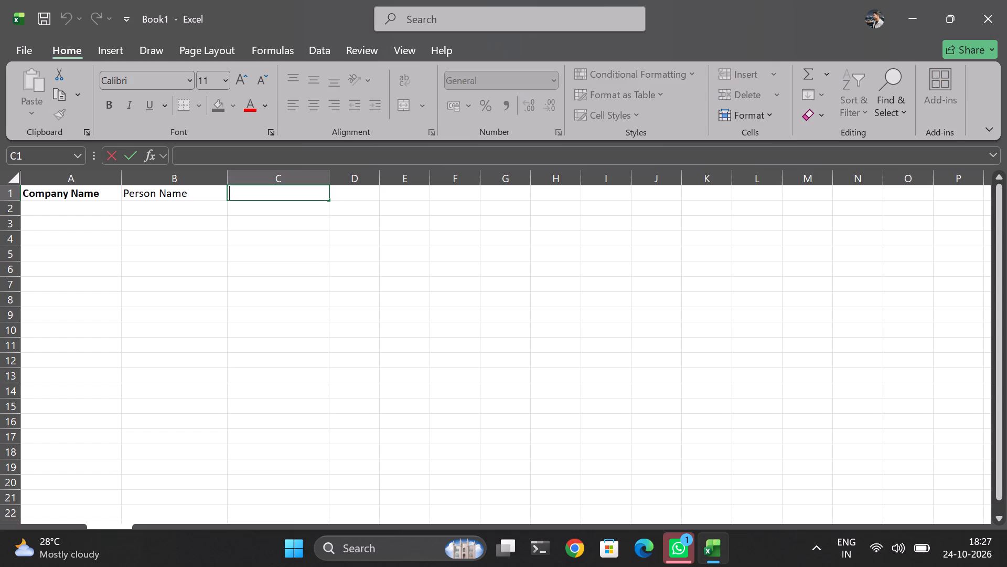
type("Desin")
key("BackSpace")
key("i")
type("gn")
key("a")
type("tion")
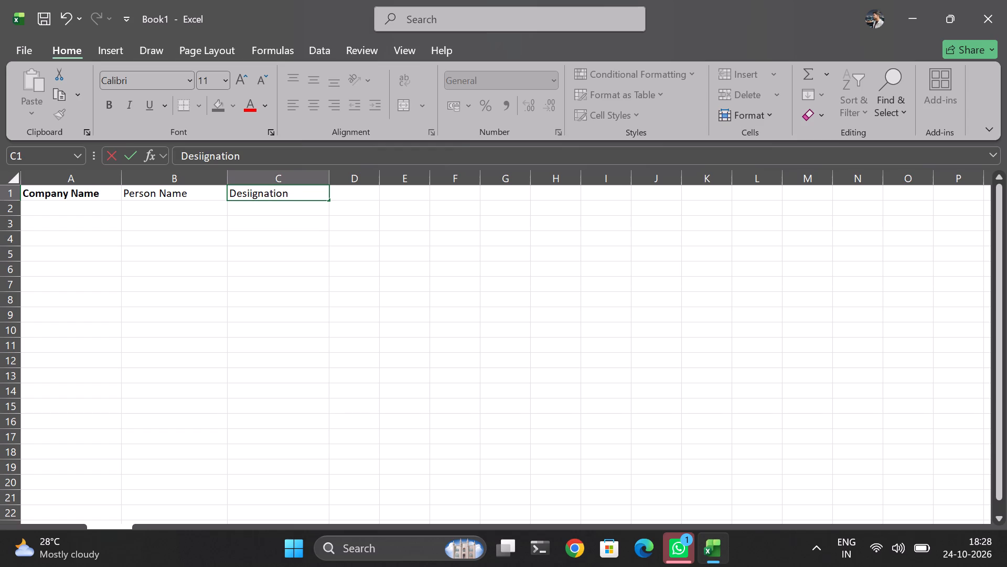
left_click(251, 194)
key("BackSpace")
left_click(356, 195)
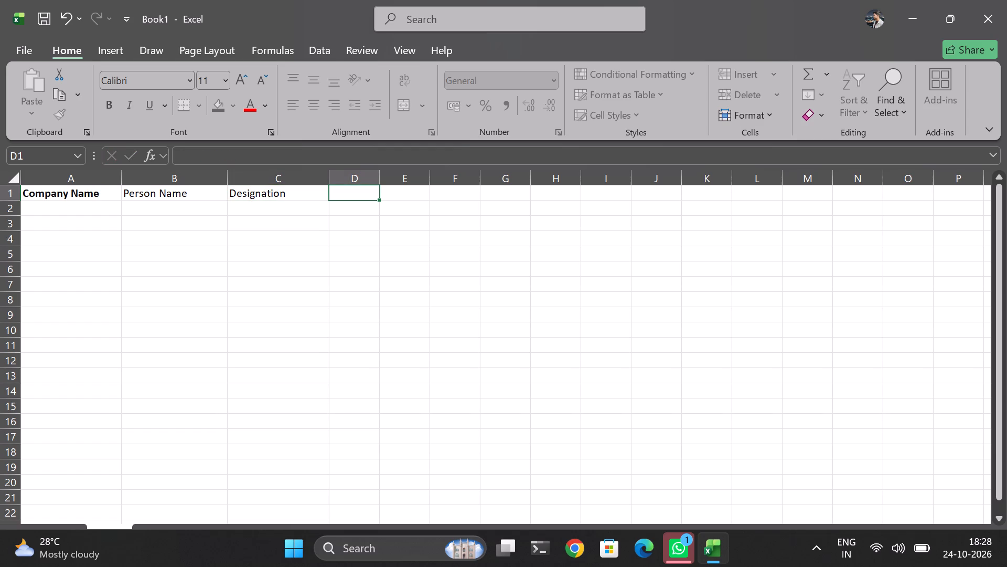
Widen the empty column D to slightly narrower than column C.
left_click_drag(378, 182, 416, 175)
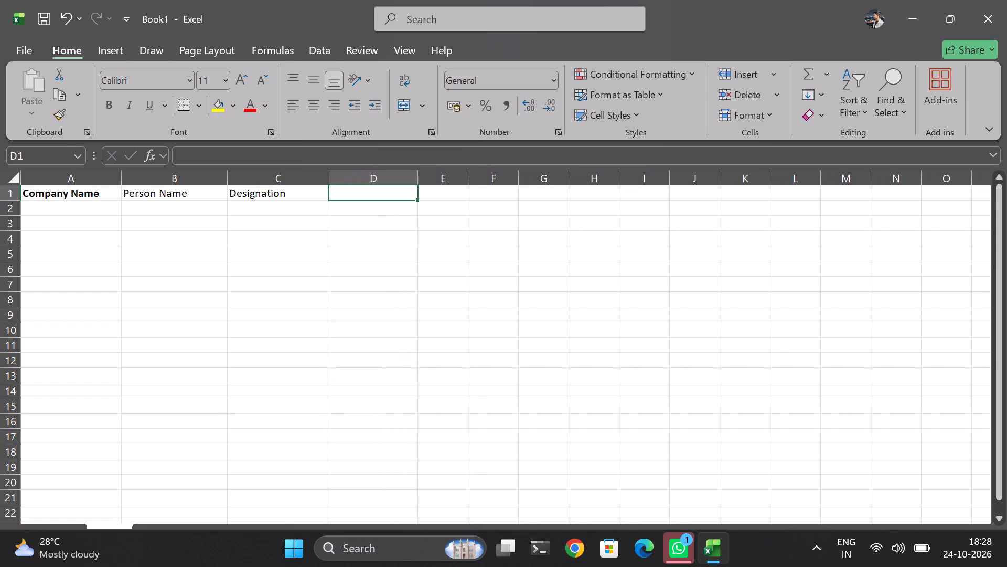
Enter the header "Mobile No." in cell D1, with only the first letter of each word capitalised.
left_click(376, 196)
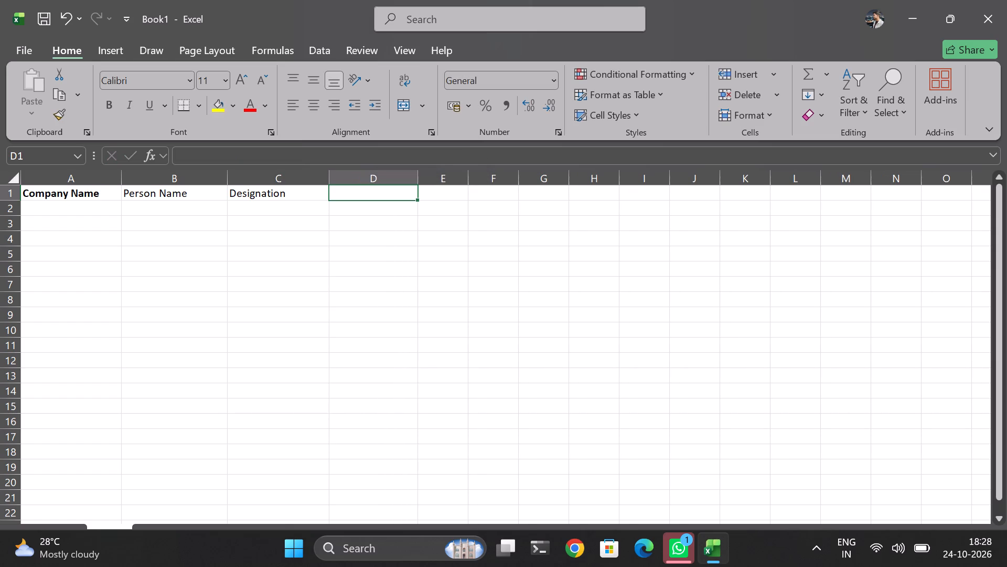
double_click(376, 196)
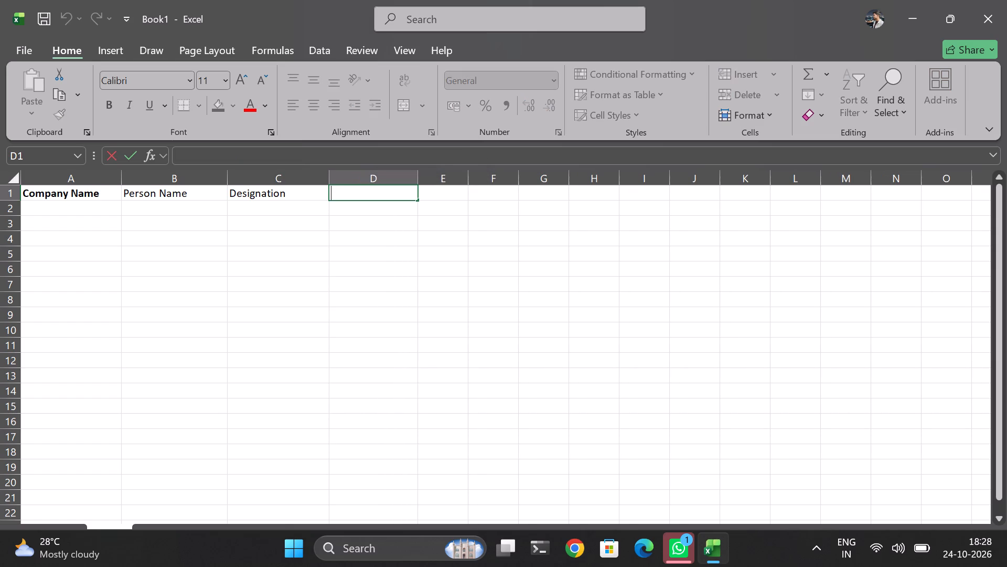
type("MObile")
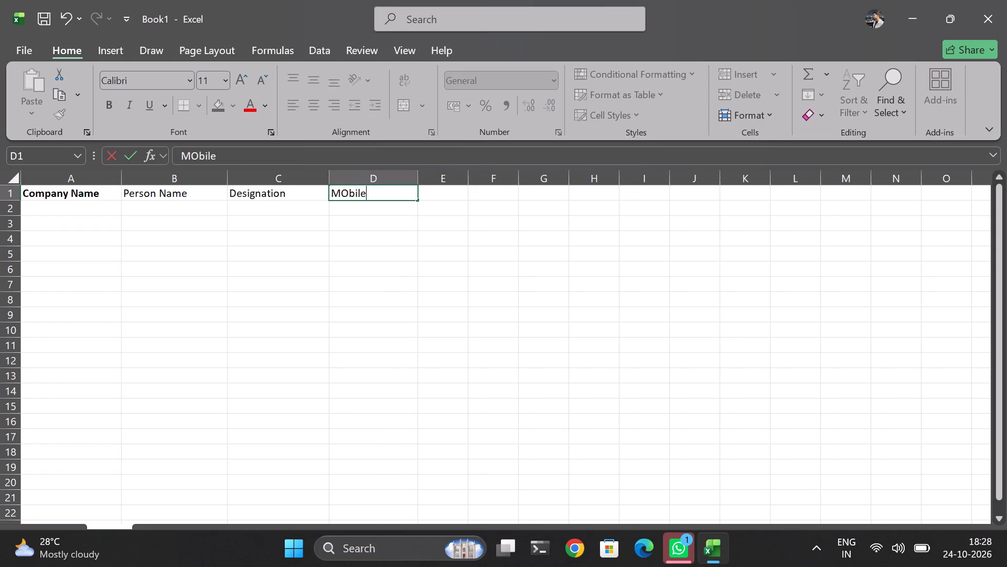
key("BackSpace")
key("BackSpace")
key("BackSpace")
key("BackSpace")
key("BackSpace")
type("obile")
key("space")
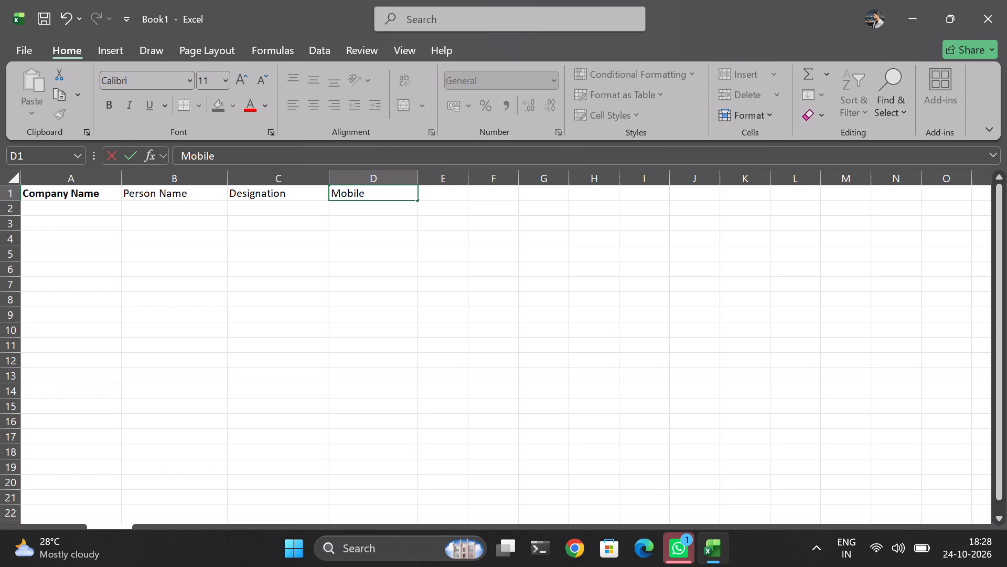
type("N)")
key("BackSpace")
key("0")
key("BackSpace")
key("o")
key("period")
Widen the empty column E to about the same width as column A.
left_click(449, 180)
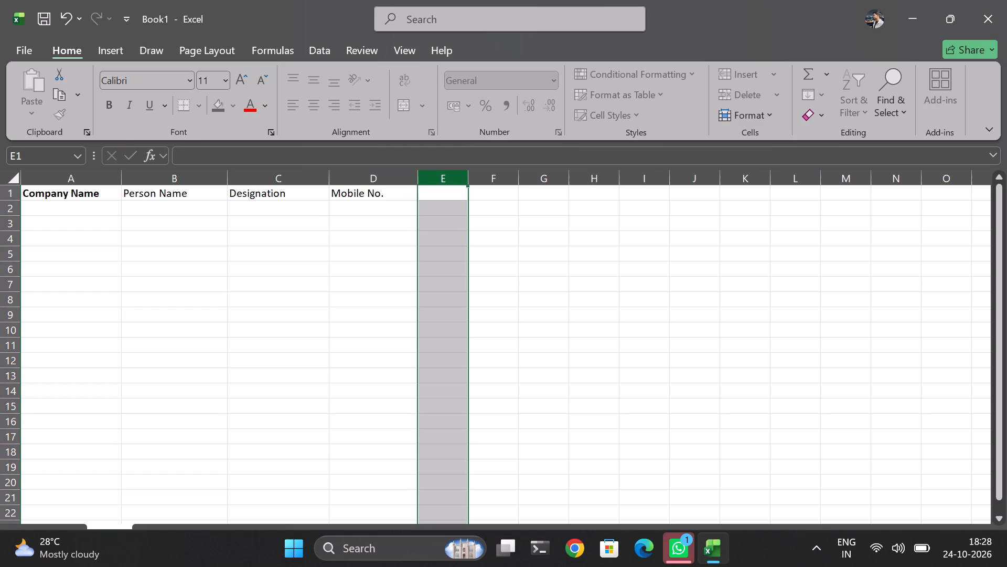
left_click_drag(472, 182, 520, 177)
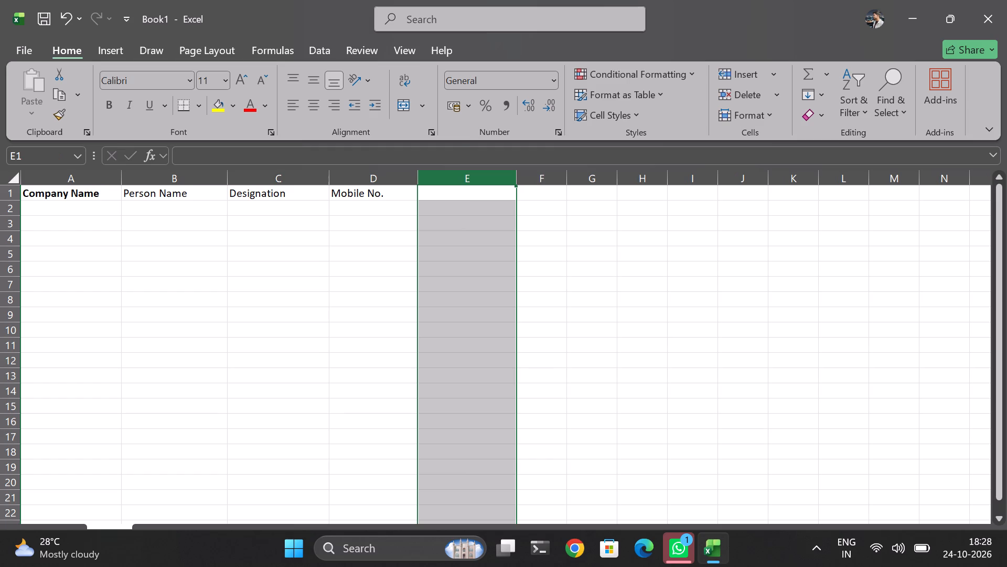
Enter the header "Mail ID" in cell E1.
left_click(453, 193)
left_click(453, 193)
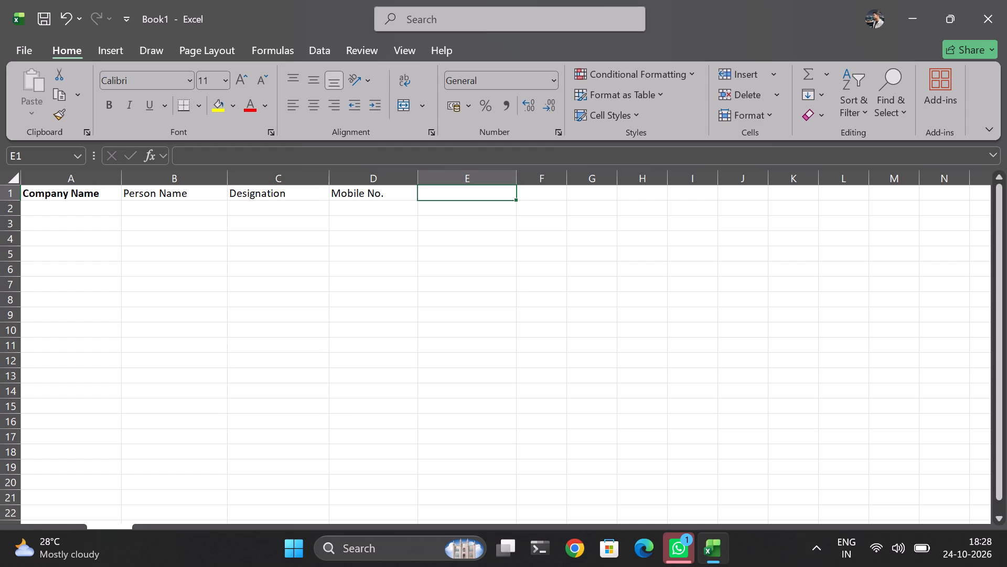
double_click(453, 193)
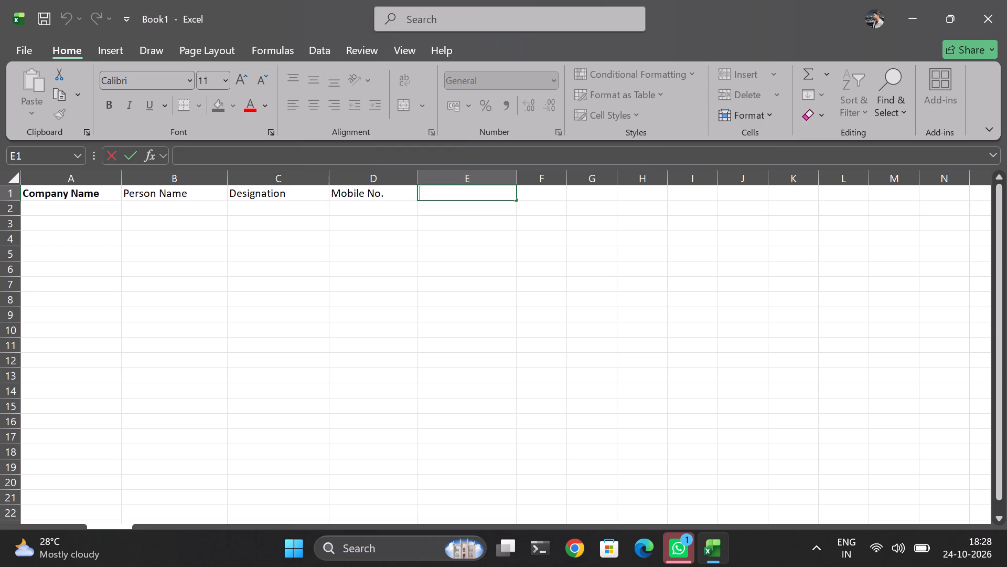
type("Mail ID")
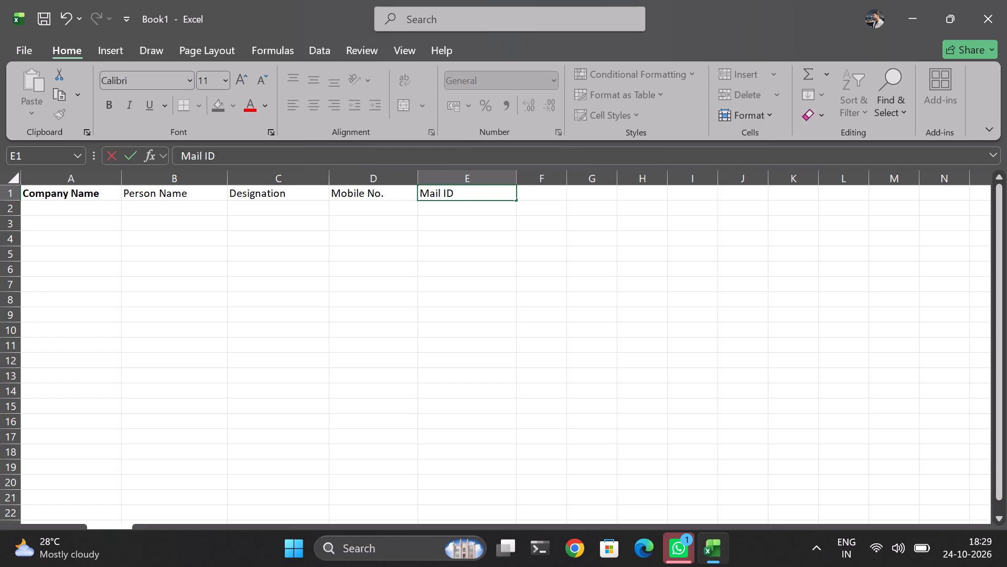
Change the header in cell E1 to read "Mail Id".
key("BackSpace")
key("d")
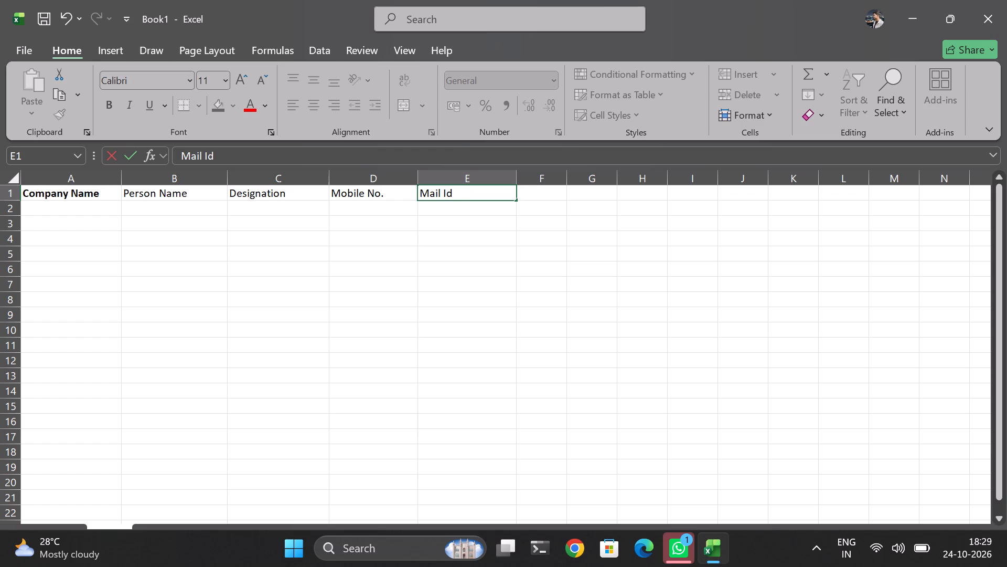
Widen the empty column F to about the same width as column B.
left_click(540, 190)
left_click_drag(569, 174, 622, 178)
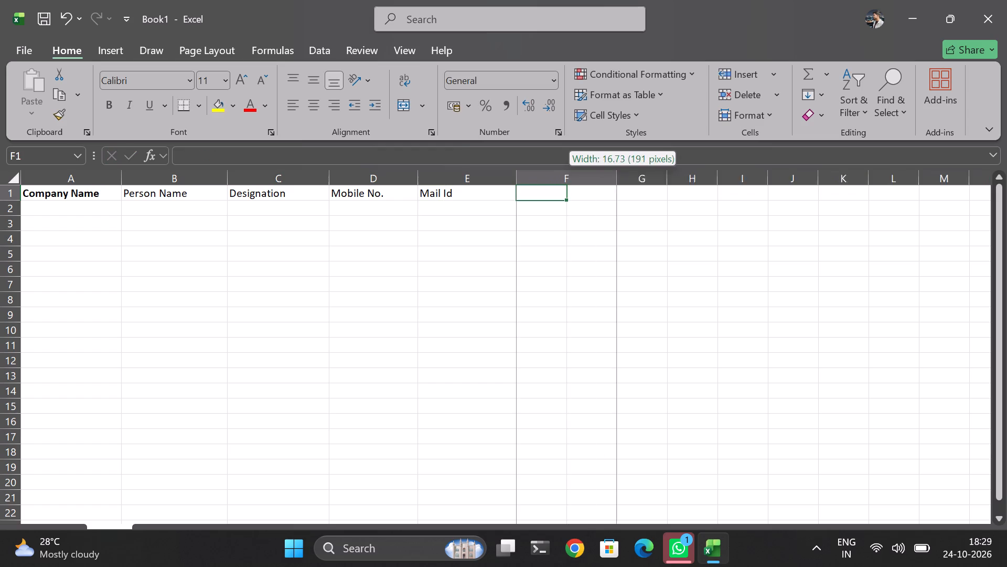
left_click_drag(622, 178, 626, 178)
Enter the header "Location" in cell F1.
left_click(559, 202)
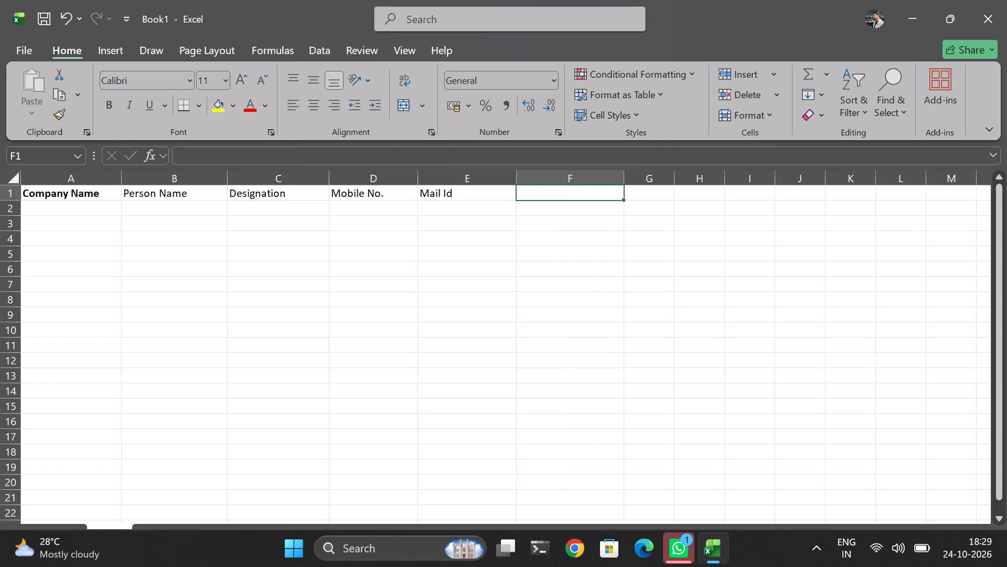
left_click(552, 195)
double_click(552, 195)
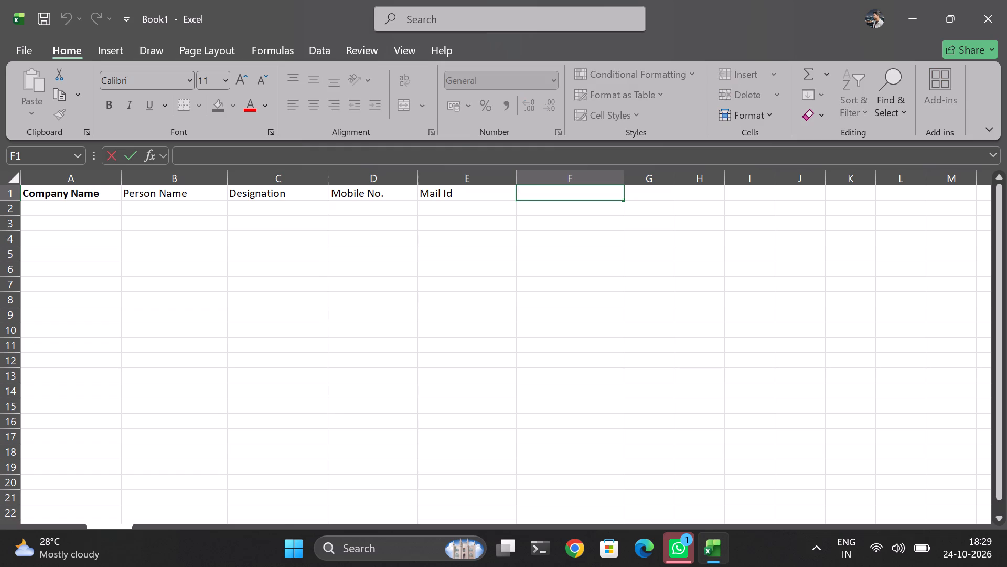
type("Location")
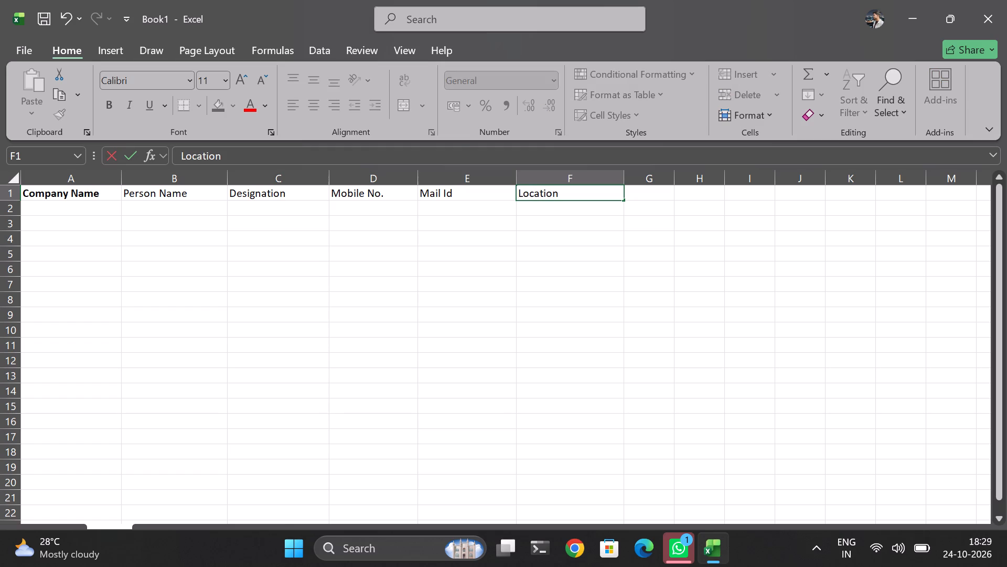
Widen the empty column G to slightly wider than column D.
left_click(649, 199)
left_click_drag(675, 182, 717, 176)
Enter the header "Turnover" in cell G1.
left_click(668, 196)
left_click(668, 196)
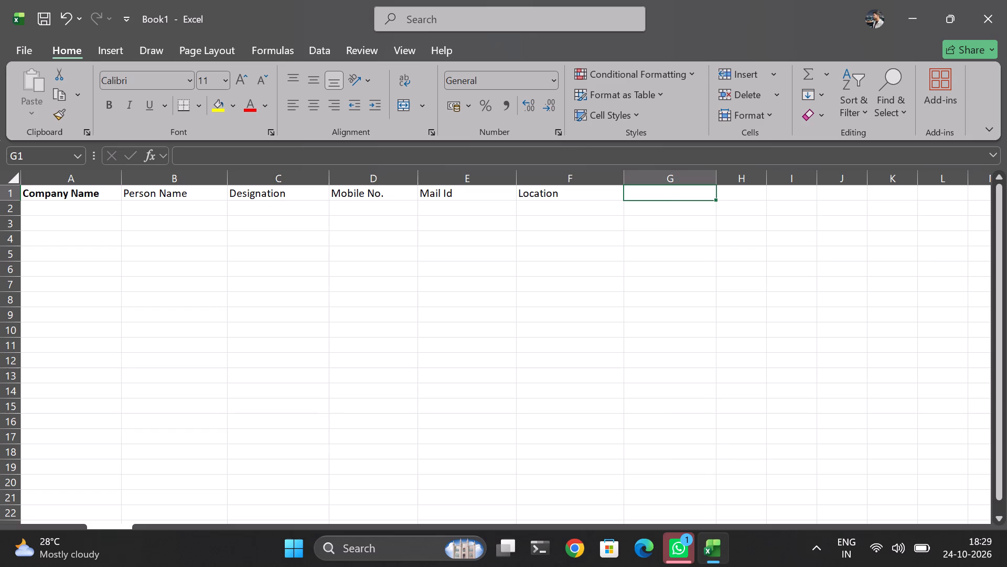
double_click(668, 196)
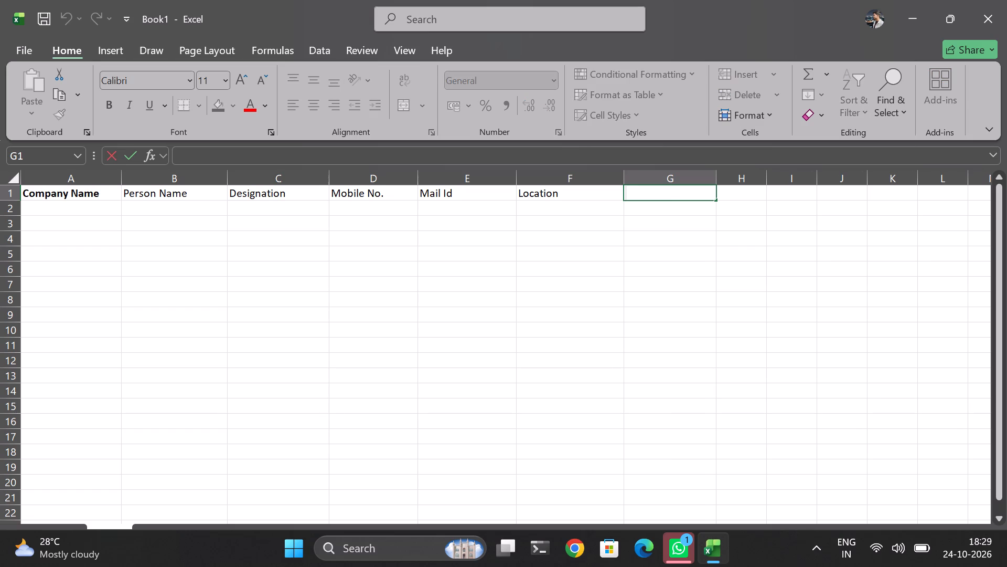
type("Turno;;v")
key("BackSpace")
key("BackSpace")
key("BackSpace")
type("ver")
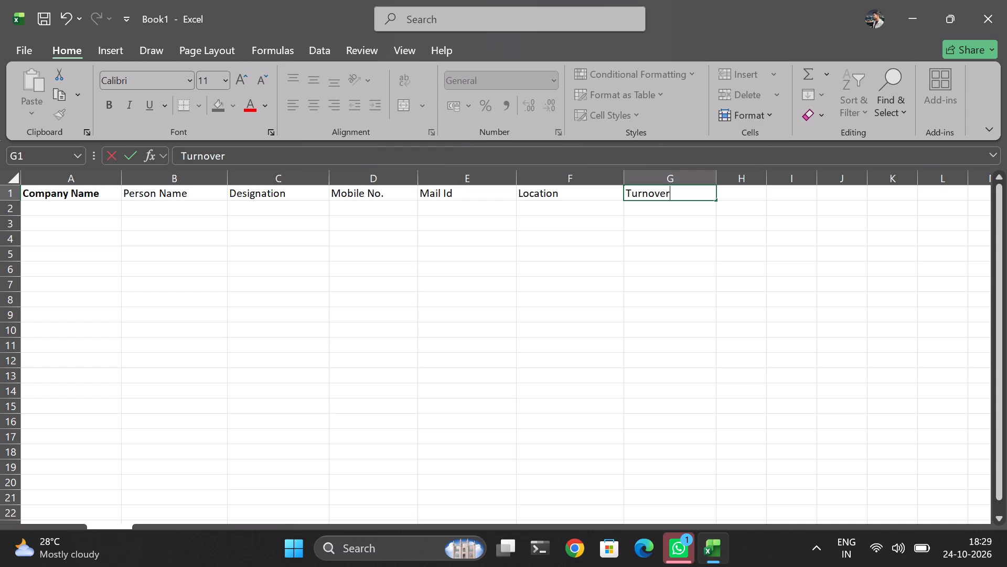
Widen the empty column H to a width of about 12.36.
left_click(742, 178)
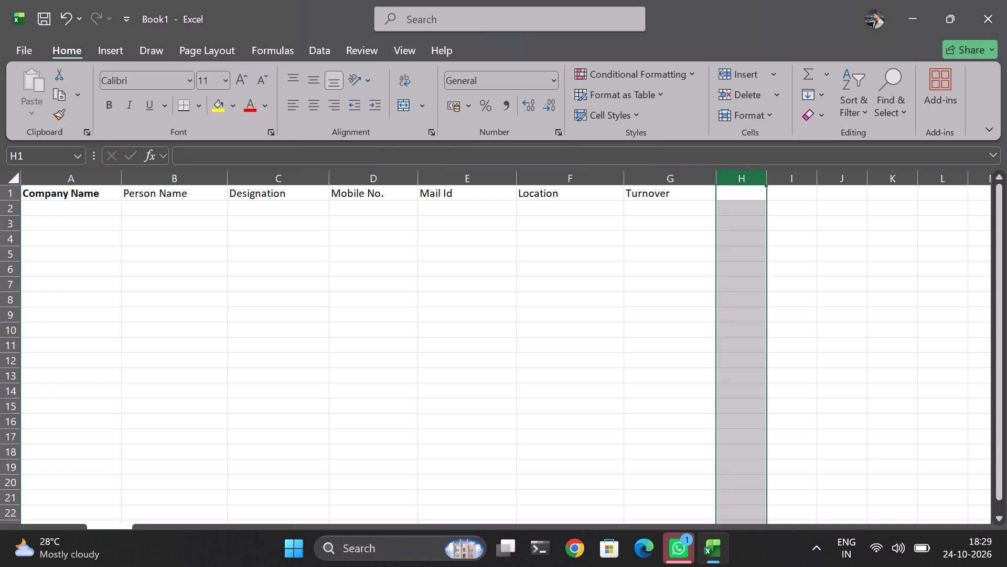
left_click_drag(765, 178, 789, 175)
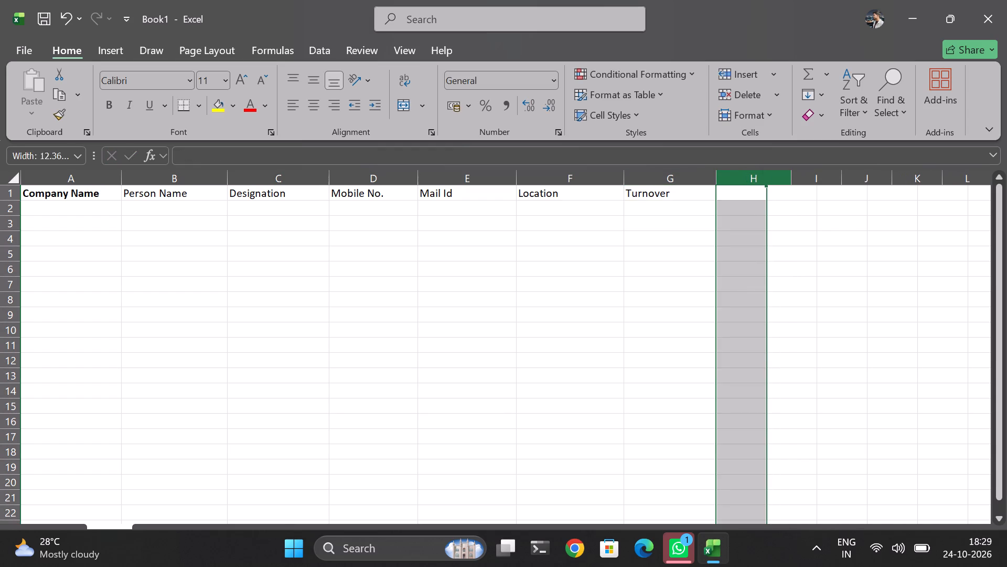
Enter the header "Remark" in cell H1.
left_click(764, 190)
left_click(754, 192)
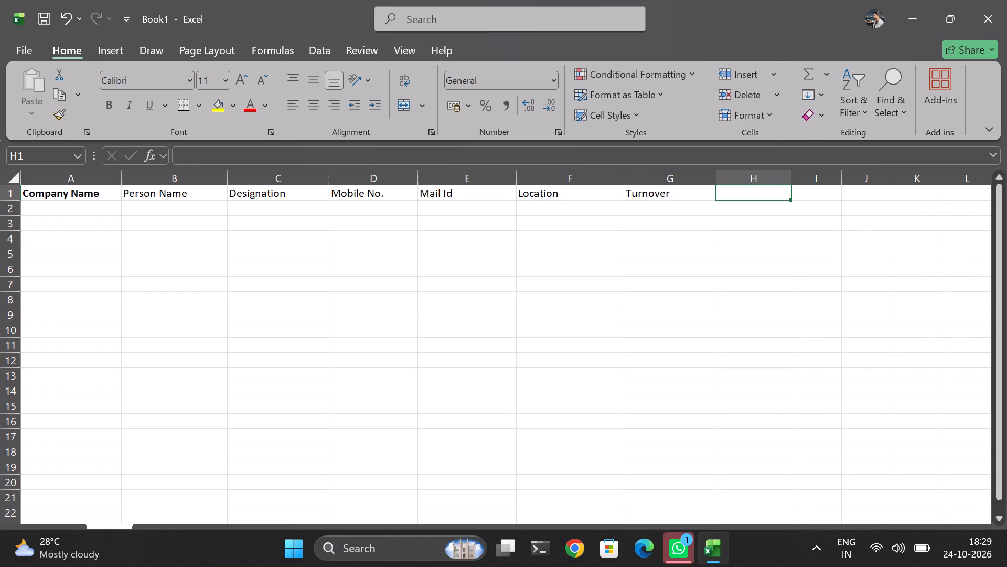
double_click(754, 192)
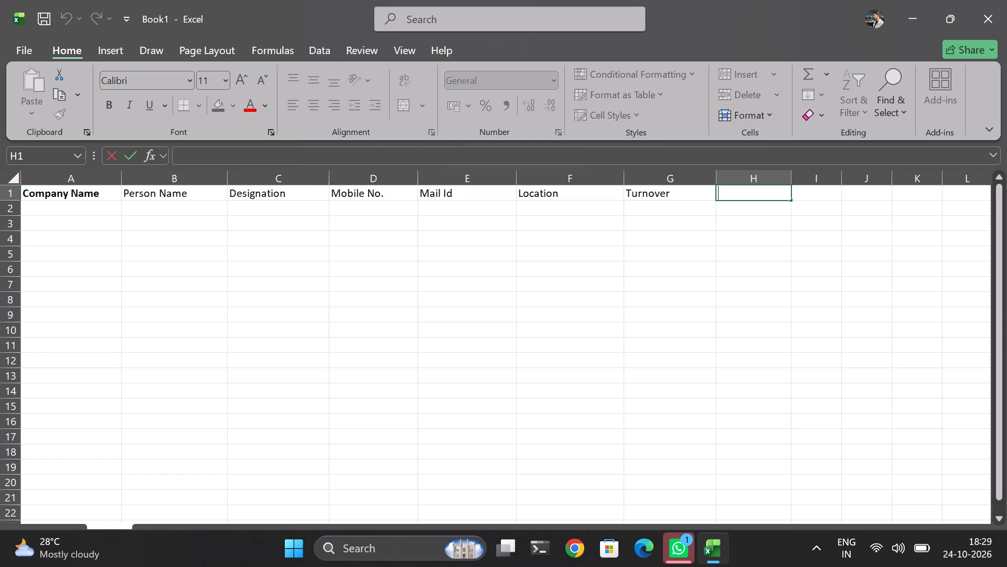
type("Remarl")
key("BackSpace")
key("k")
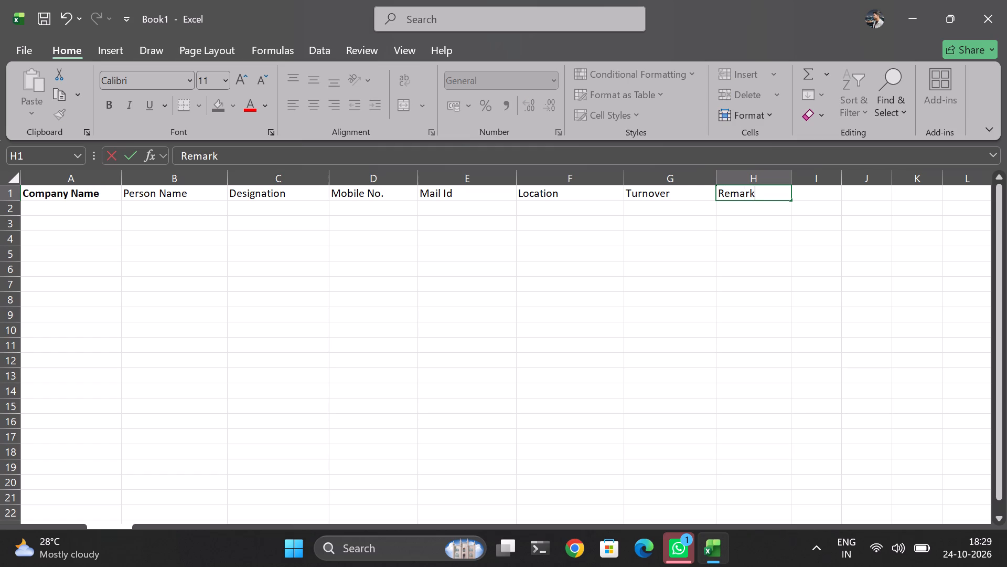
Make the header text Person Name, Designation and Mobile No. in cells B1 to D1 bold.
left_click_drag(189, 194, 180, 194)
double_click(180, 194)
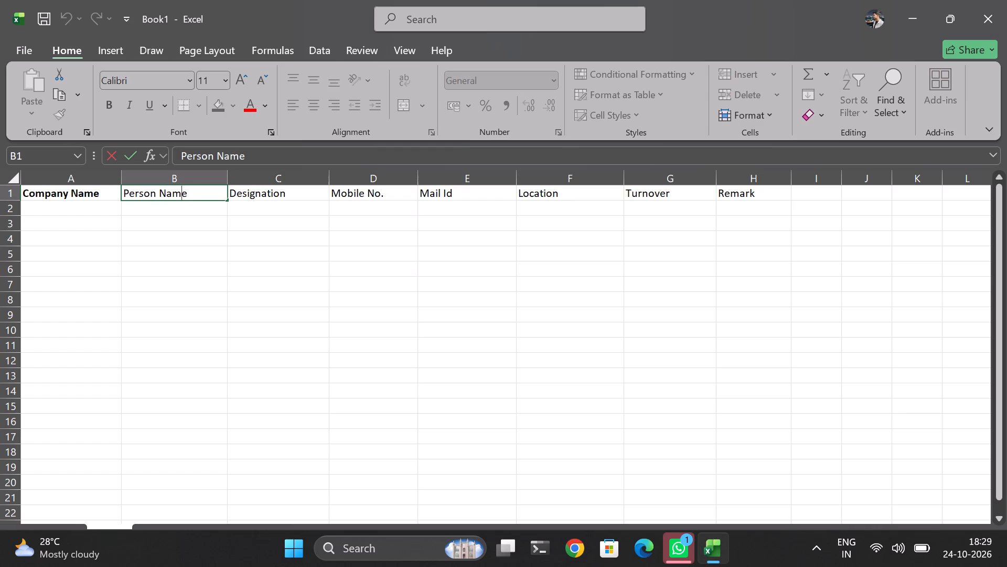
left_click_drag(188, 194, 123, 192)
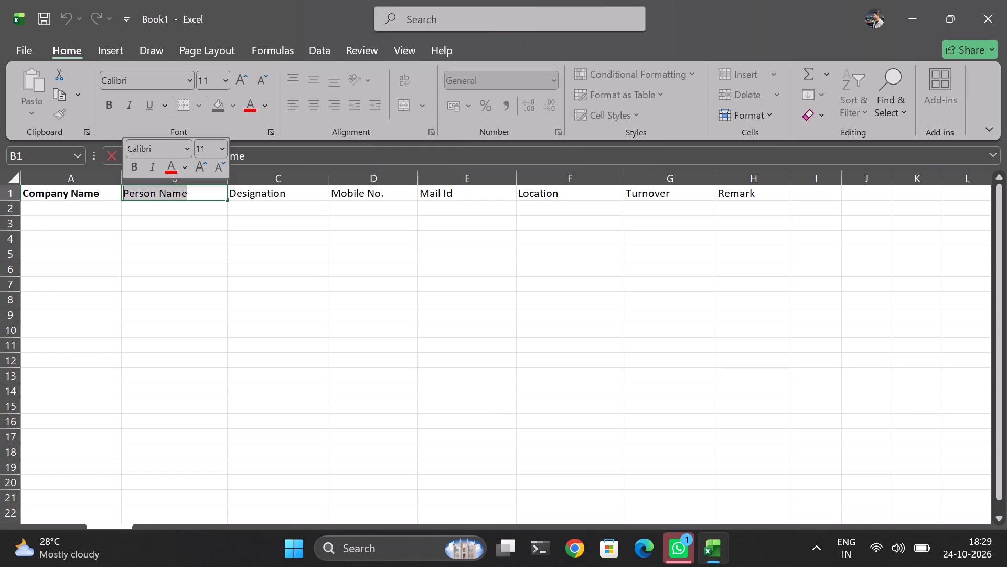
left_click(131, 169)
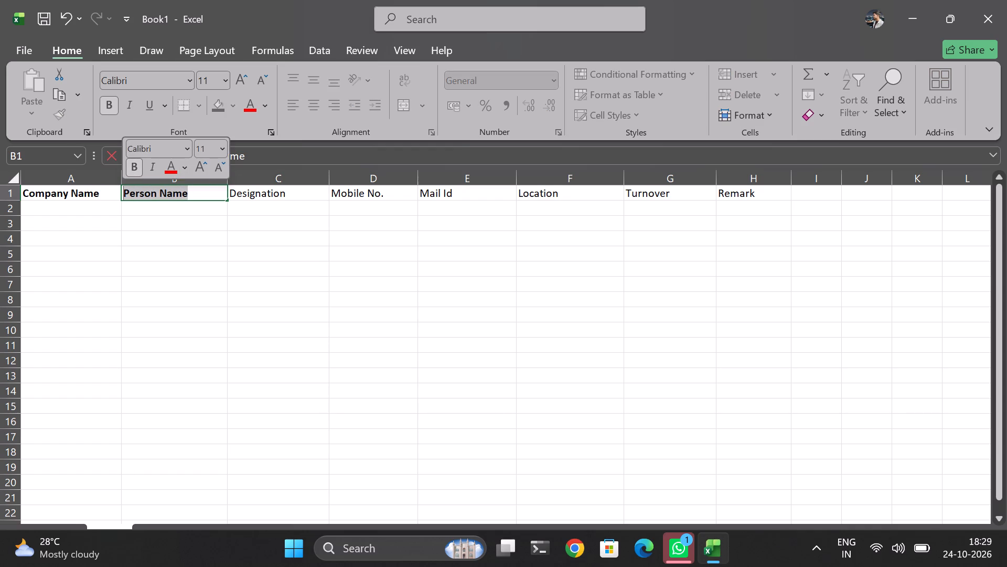
left_click(284, 187)
double_click(284, 194)
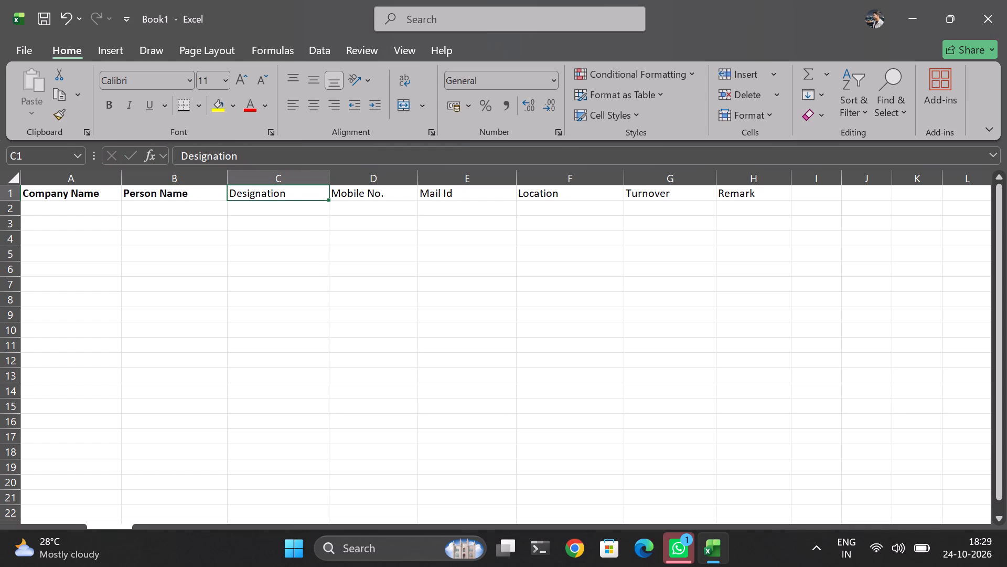
left_click_drag(284, 194, 229, 195)
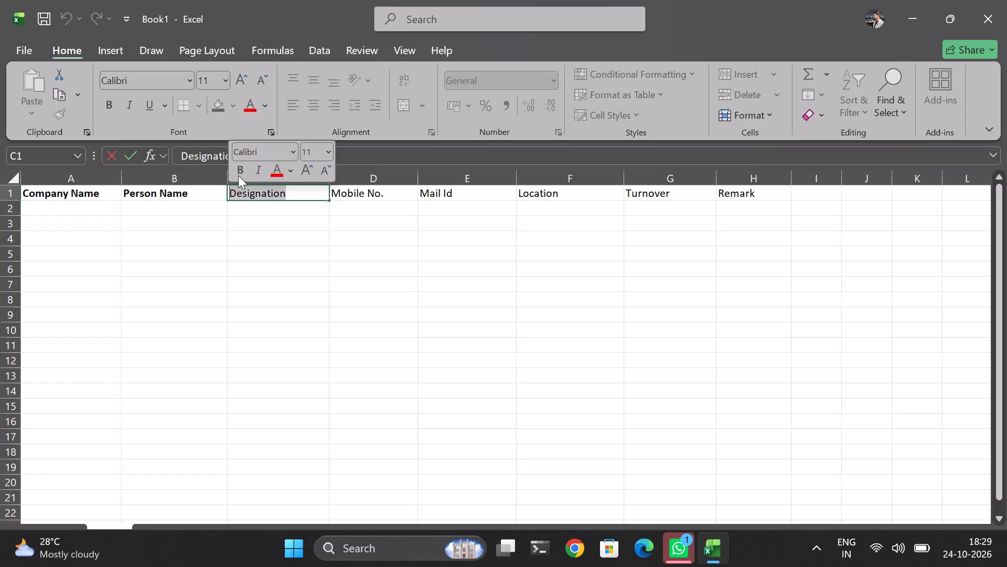
left_click(242, 166)
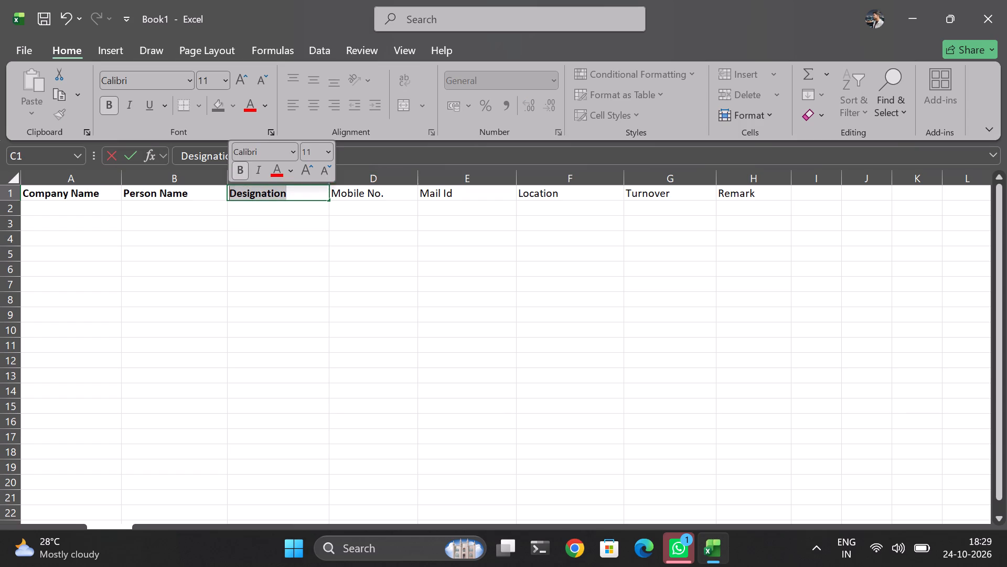
double_click(387, 193)
left_click_drag(387, 193, 335, 190)
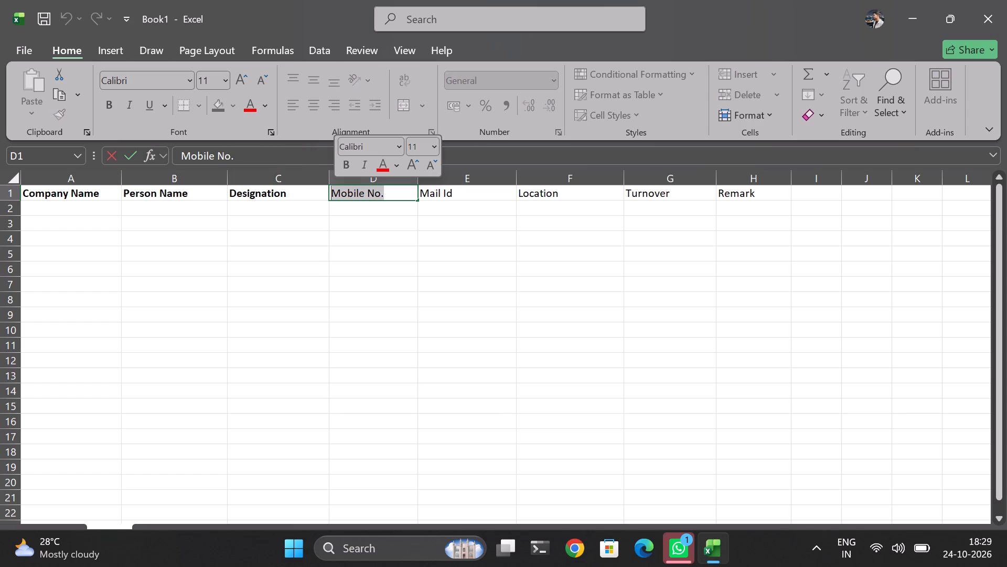
left_click(344, 159)
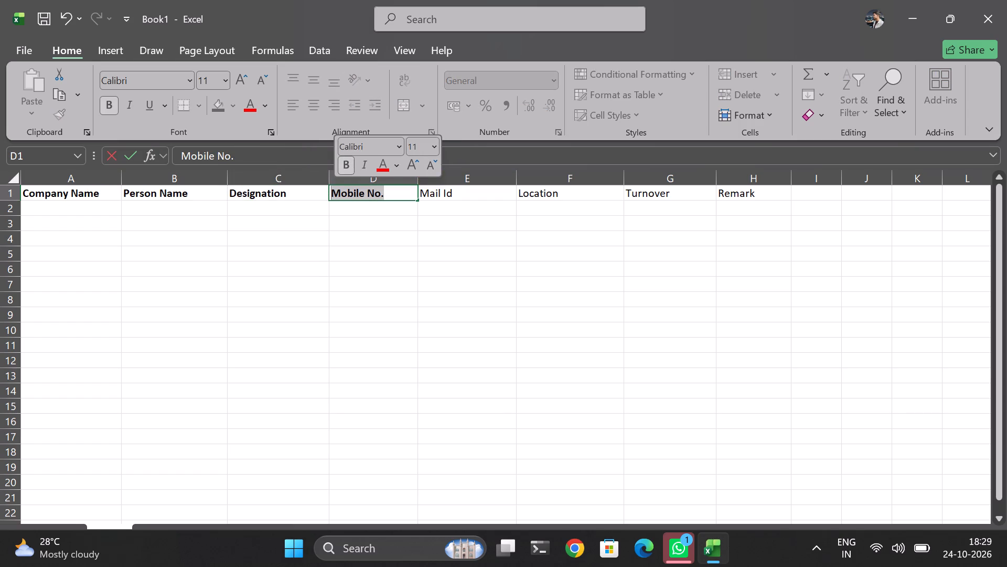
Make the header text Mail Id and Location in cells E1 and F1 bold.
double_click(456, 194)
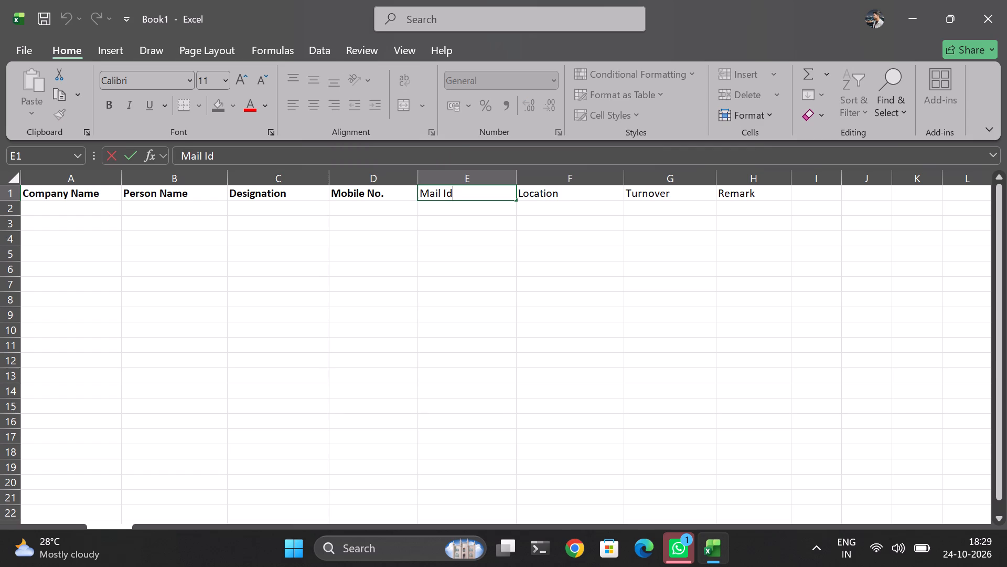
left_click_drag(454, 194, 419, 190)
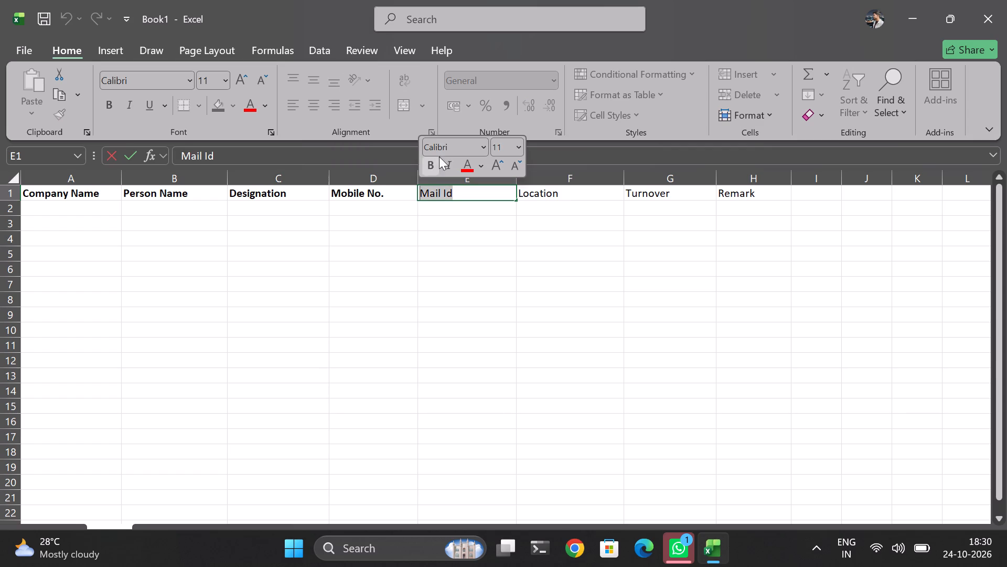
left_click(430, 162)
double_click(564, 196)
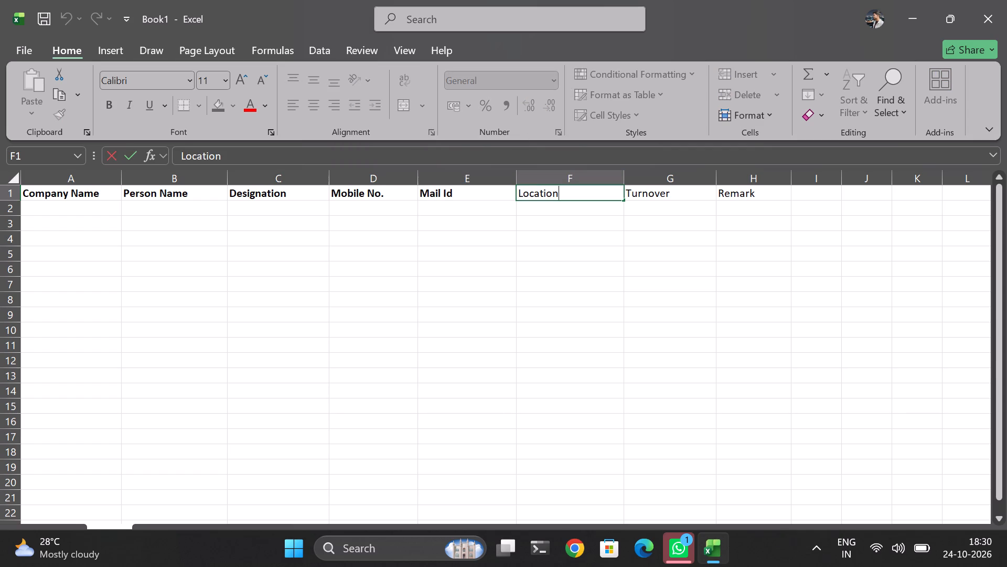
left_click_drag(558, 191, 511, 188)
left_click(527, 169)
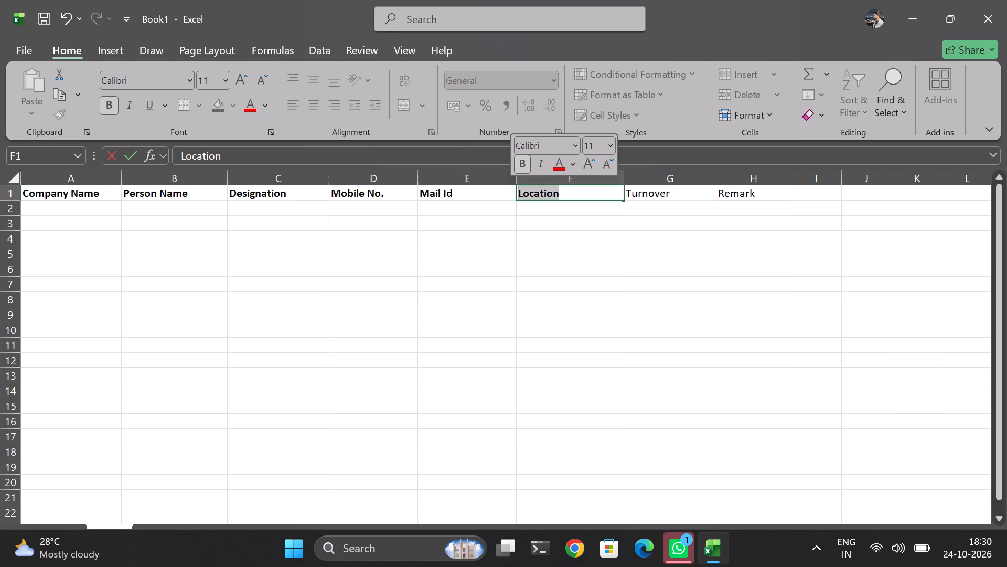
Make the header text Turnover in cell G1 bold, without italics.
double_click(667, 196)
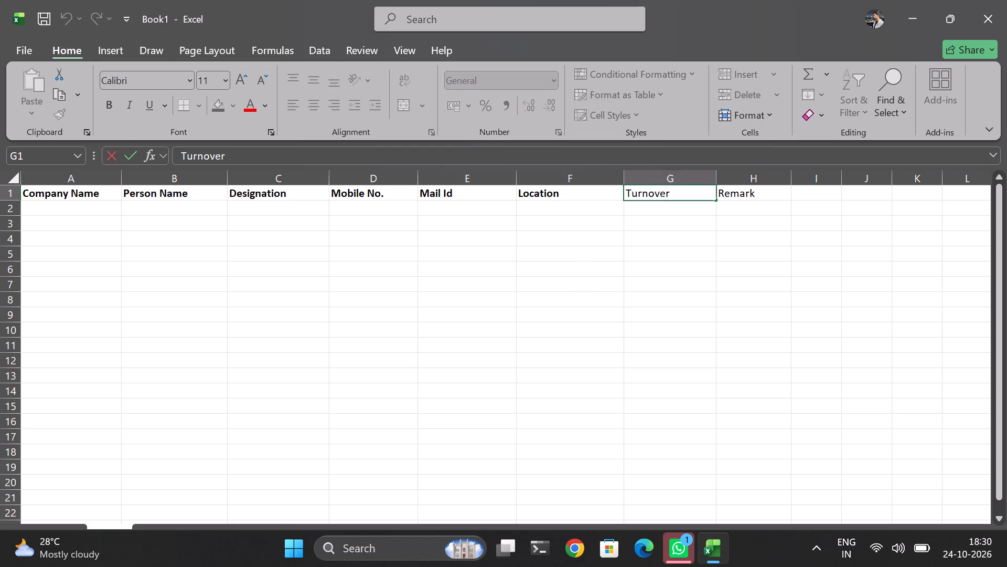
left_click_drag(671, 193, 606, 193)
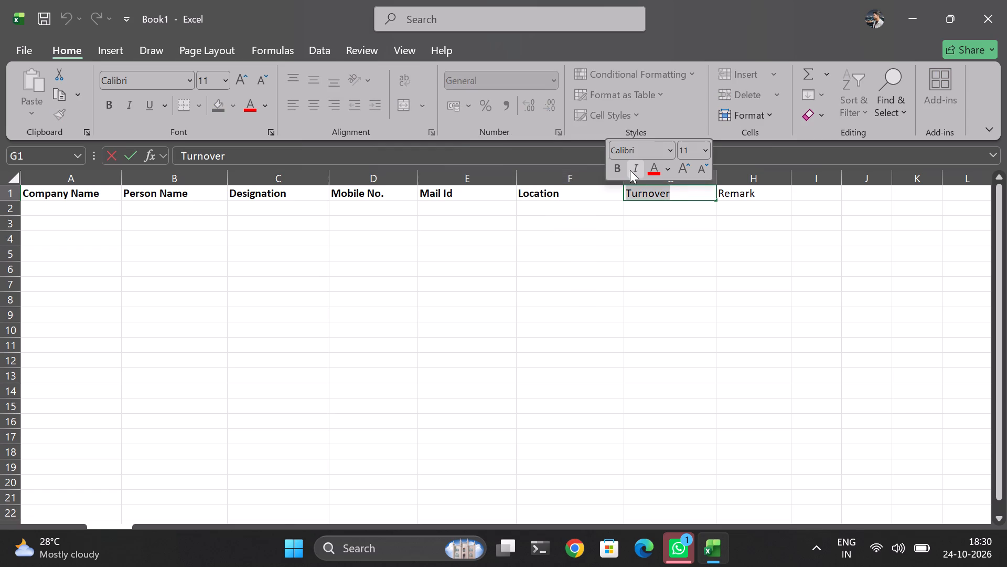
left_click(630, 170)
left_click_drag(670, 190, 623, 190)
left_click(628, 171)
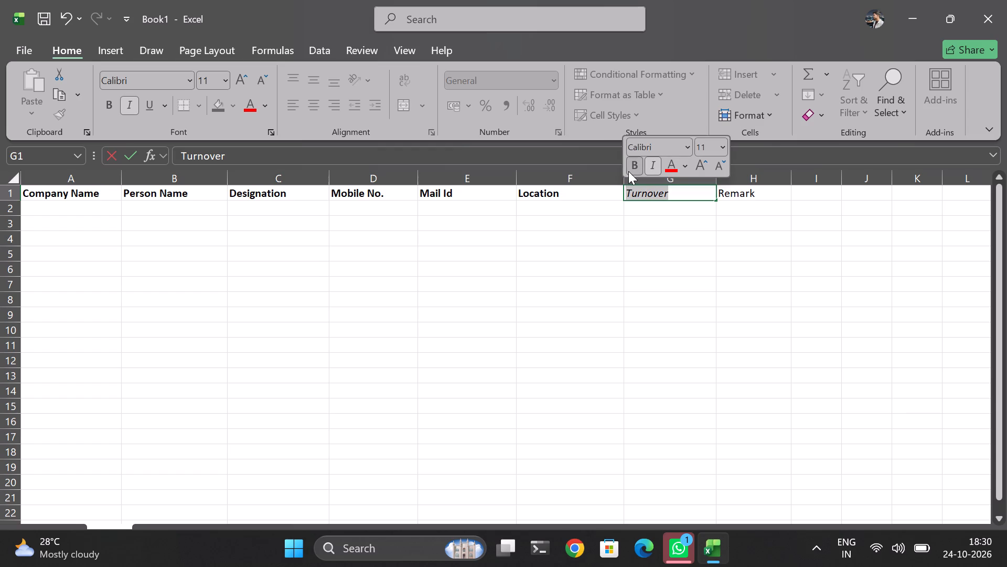
left_click(655, 177)
left_click(655, 164)
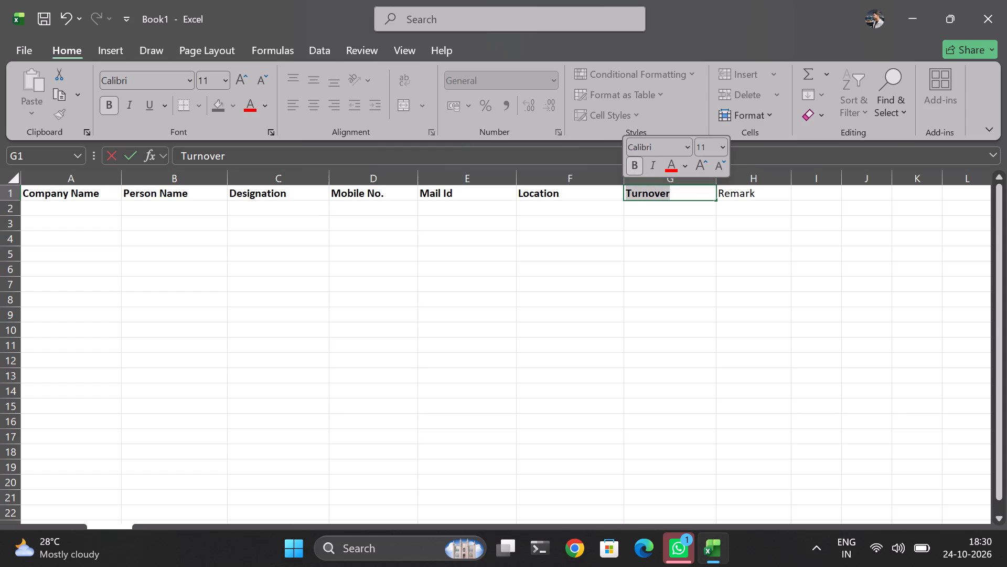
Make the header text Remark in cell H1 bold.
left_click(756, 189)
double_click(756, 193)
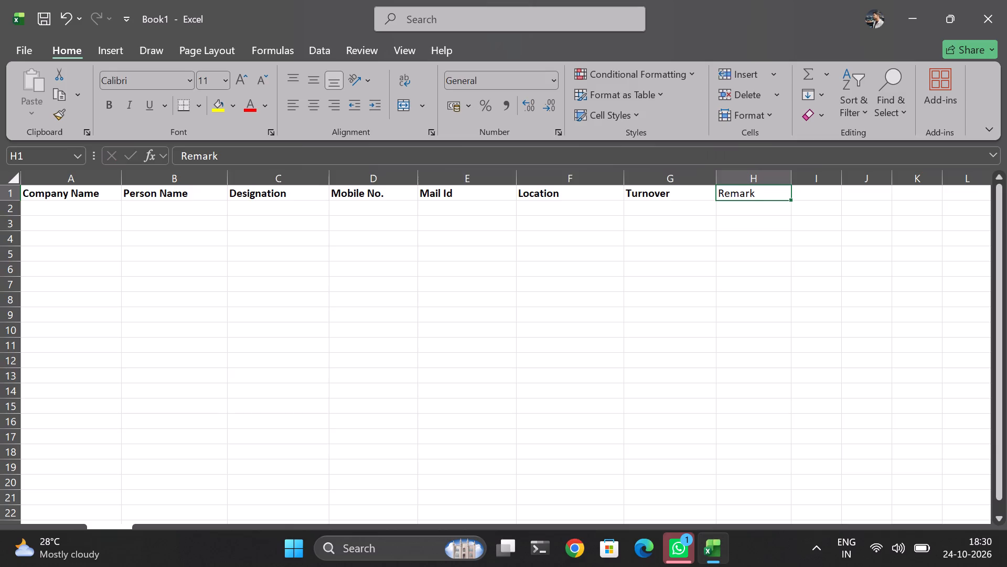
left_click_drag(756, 193, 717, 191)
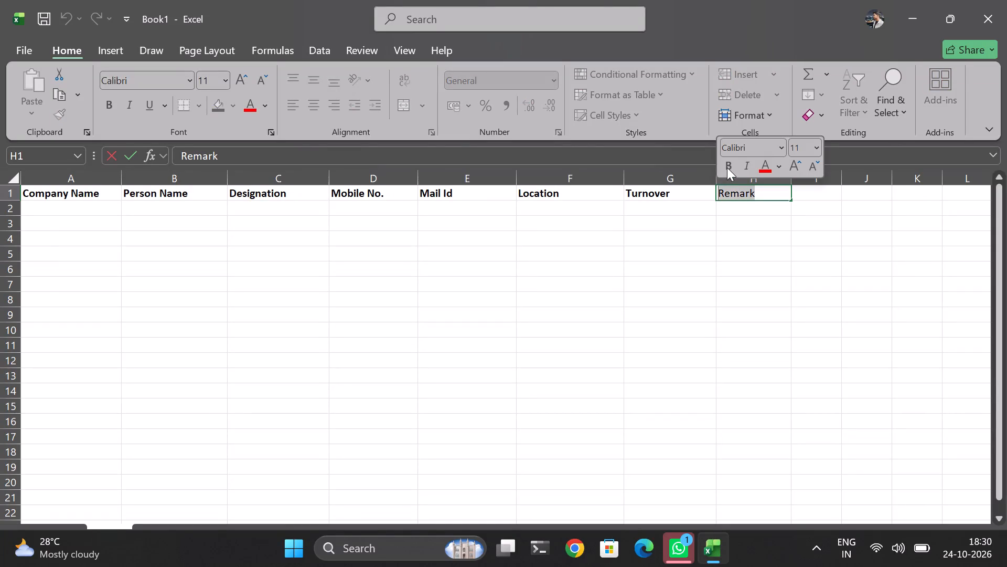
left_click(727, 167)
Open cell A2, under the Company Name header, for text entry.
left_click(88, 202)
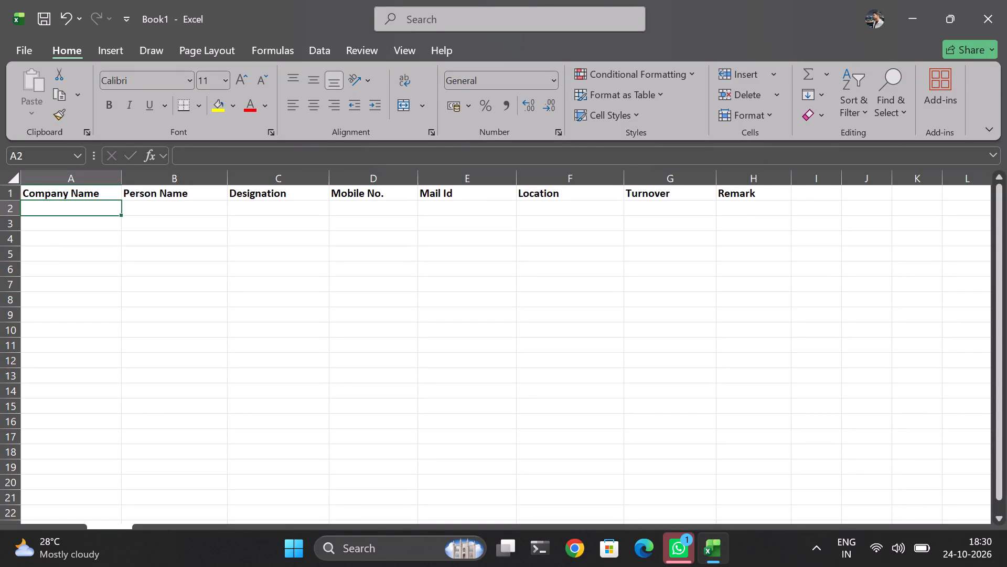
left_click(80, 212)
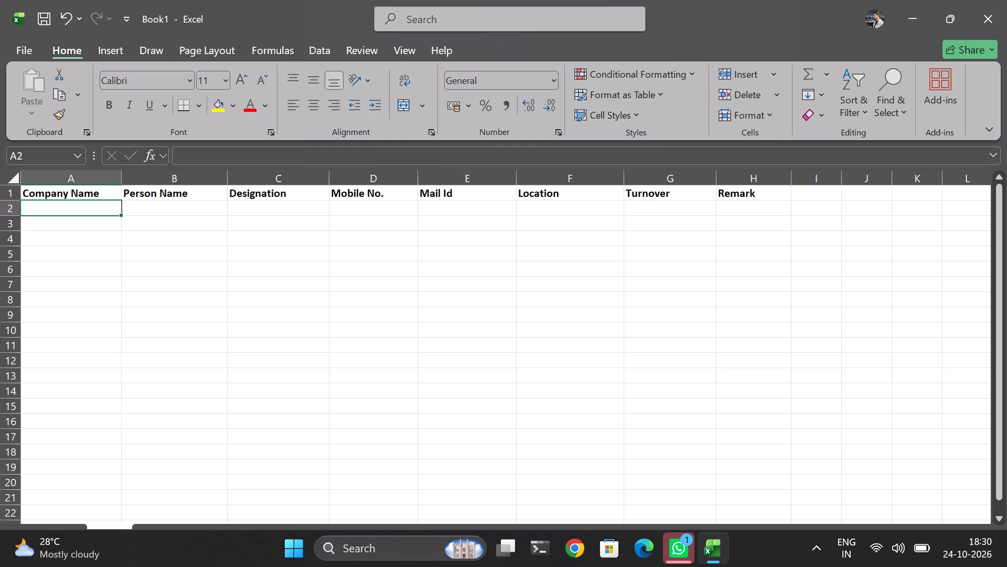
double_click(80, 212)
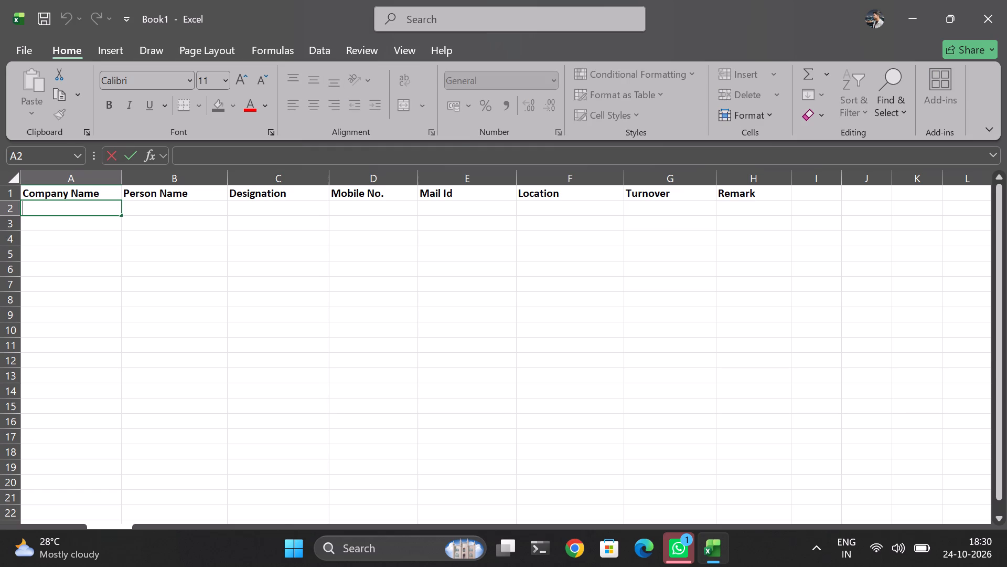
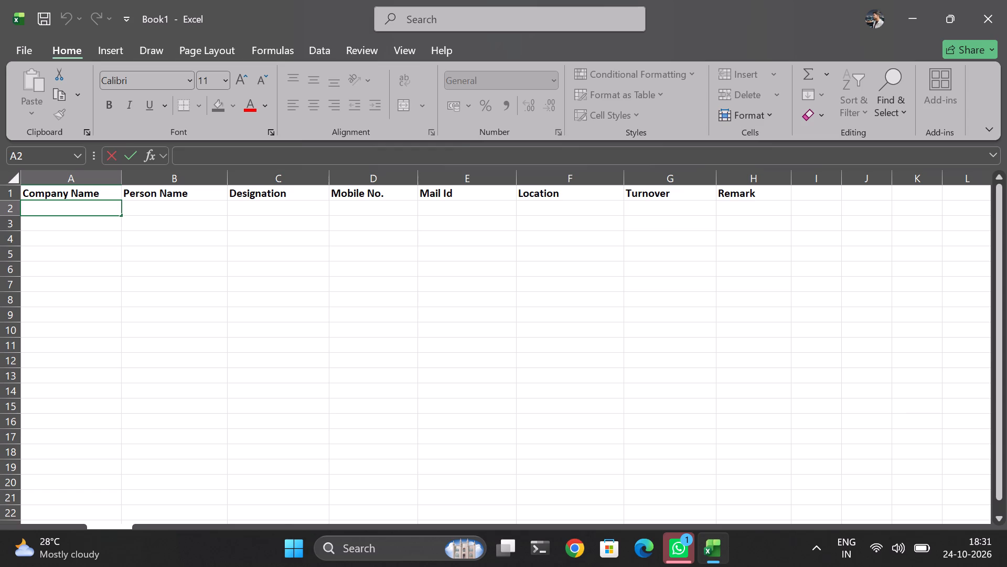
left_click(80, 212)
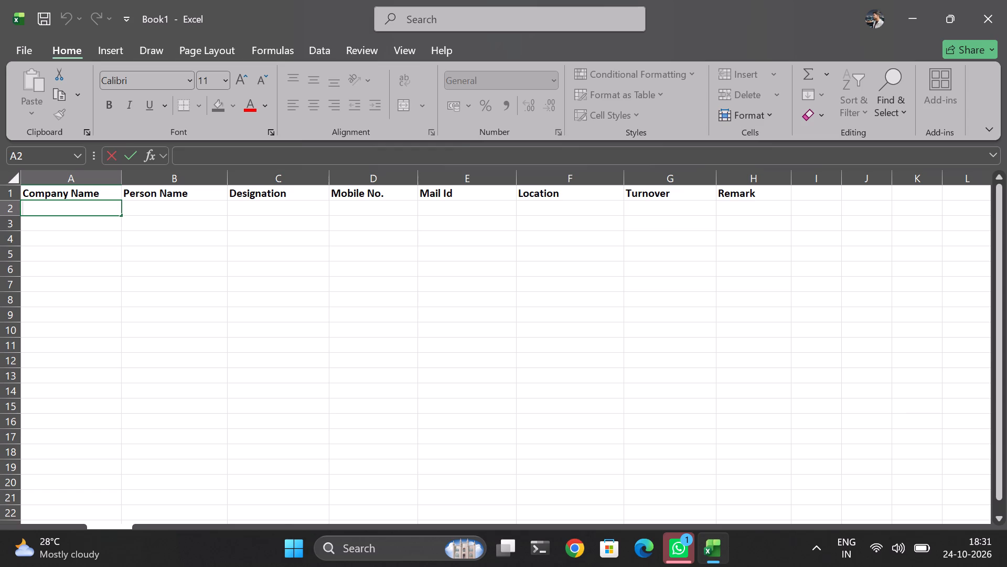
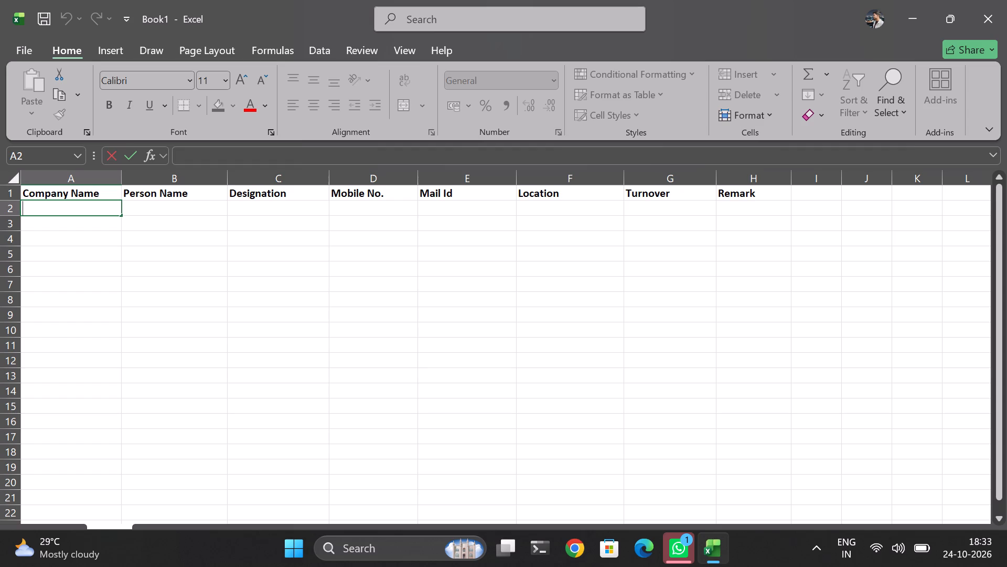
Enter WC WAACAB as the company name in the first data row.
left_click(80, 212)
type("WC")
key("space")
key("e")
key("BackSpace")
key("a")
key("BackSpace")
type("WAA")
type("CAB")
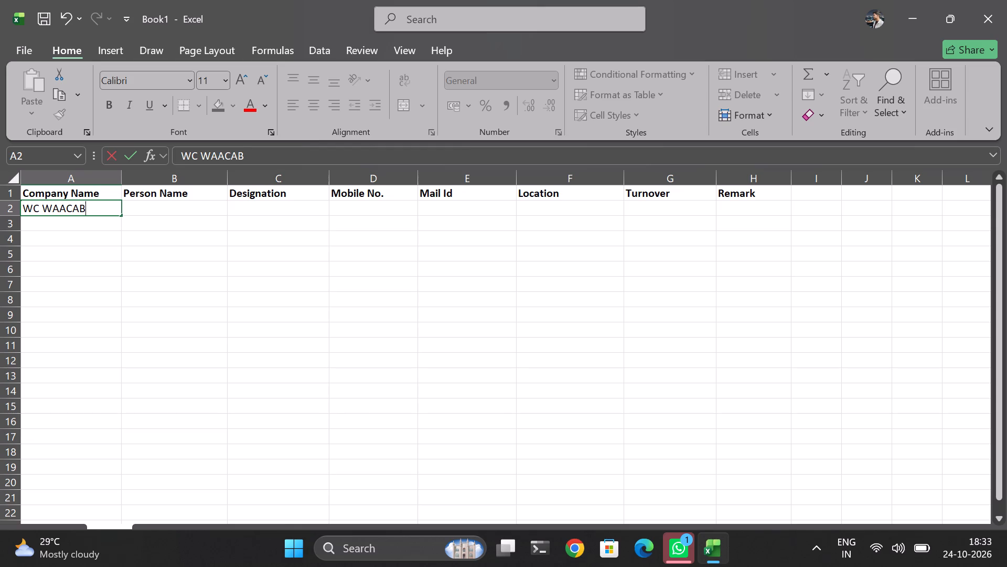
Enter the contact's full name under Person Name in row 2.
left_click(162, 203)
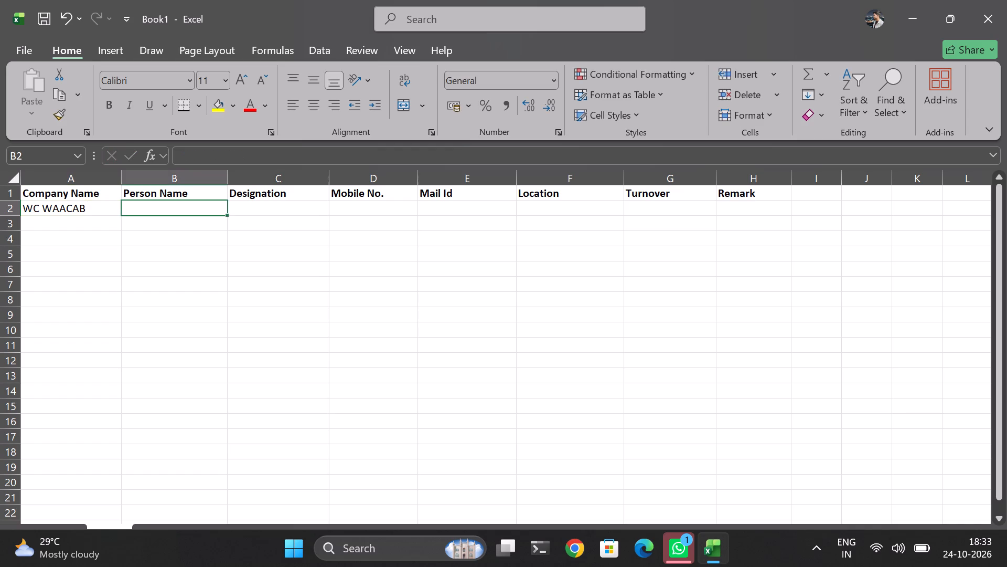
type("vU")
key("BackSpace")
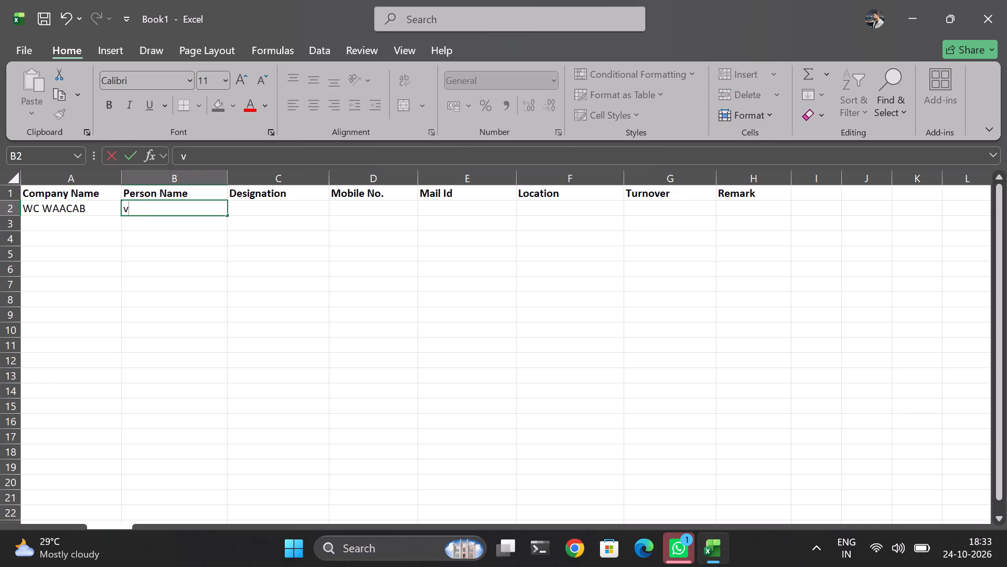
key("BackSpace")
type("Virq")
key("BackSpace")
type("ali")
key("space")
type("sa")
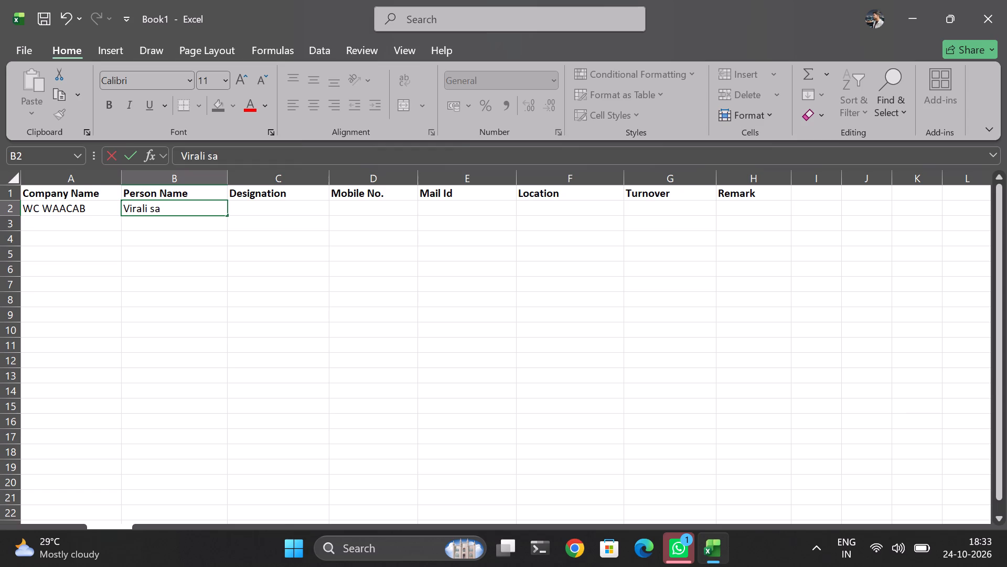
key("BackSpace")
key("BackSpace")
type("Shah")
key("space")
Enter Sales and Marketing as the contact's designation in row 2.
left_click(265, 213)
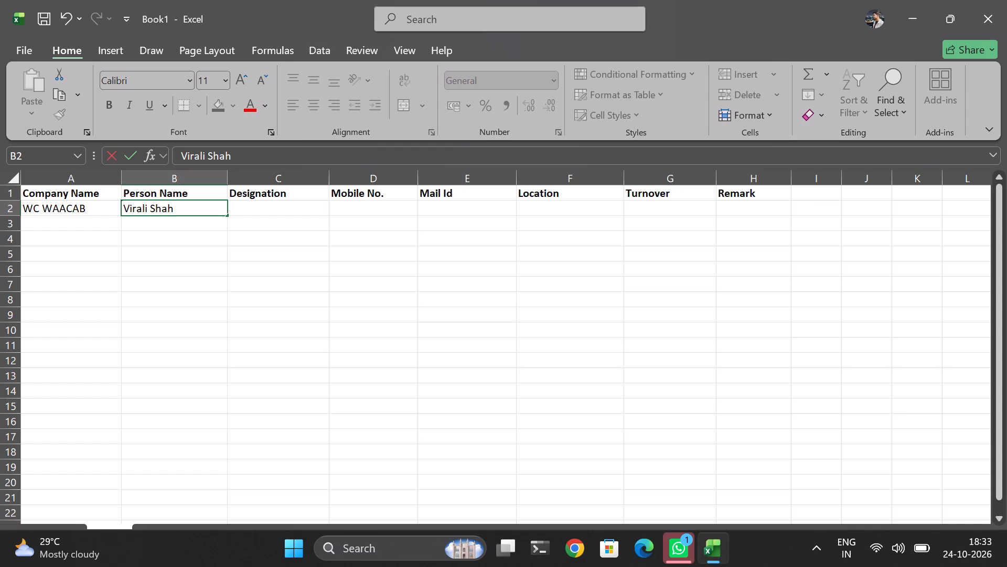
left_click(265, 213)
left_click(265, 213)
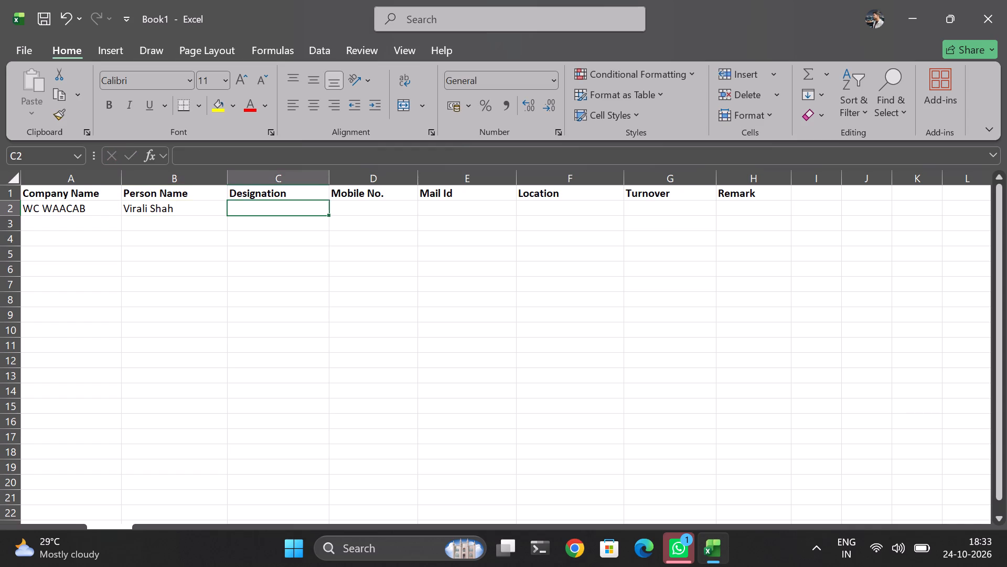
left_click(265, 213)
left_click(248, 211)
double_click(248, 211)
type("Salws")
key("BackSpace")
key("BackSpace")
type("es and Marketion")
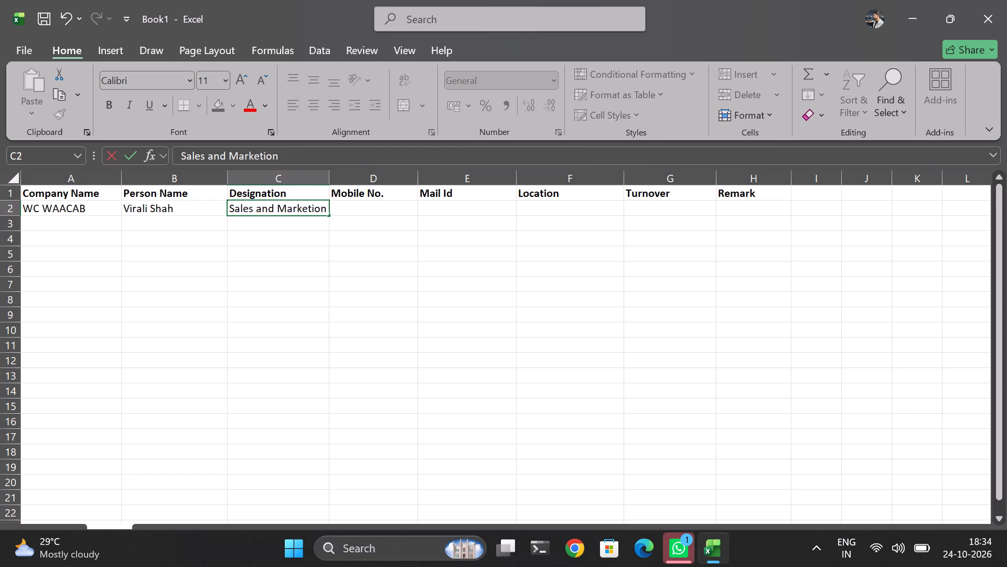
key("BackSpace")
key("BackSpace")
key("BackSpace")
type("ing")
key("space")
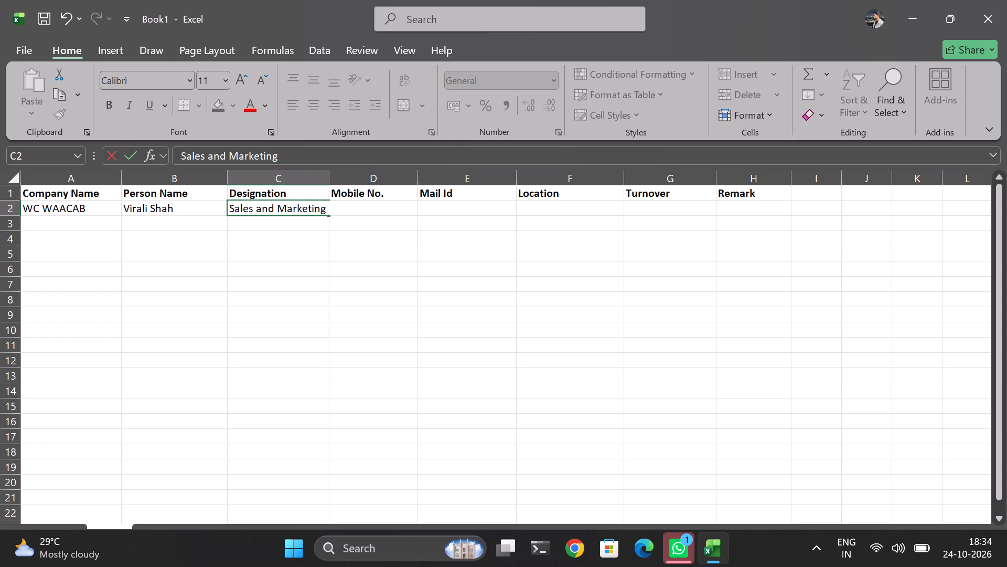
left_click(394, 214)
double_click(383, 213)
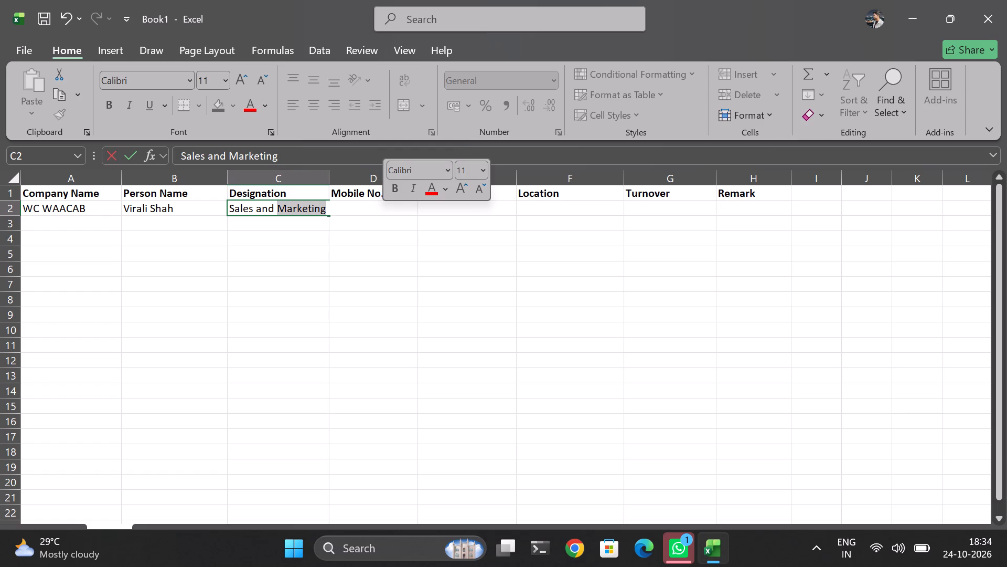
double_click(355, 207)
left_click(355, 207)
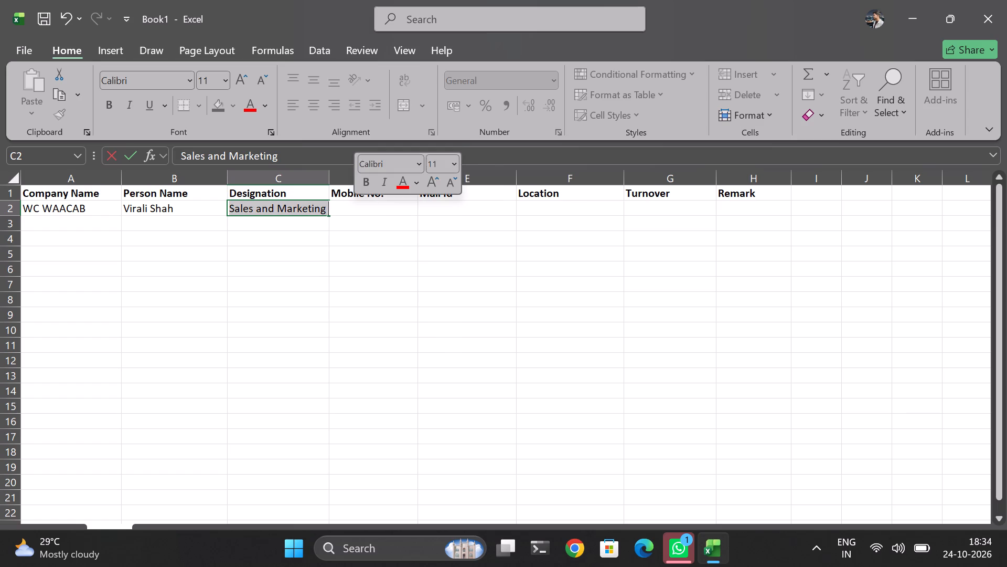
Widen the Designation column slightly so its row 2 entry fits.
left_click(329, 180)
left_click_drag(329, 180, 348, 184)
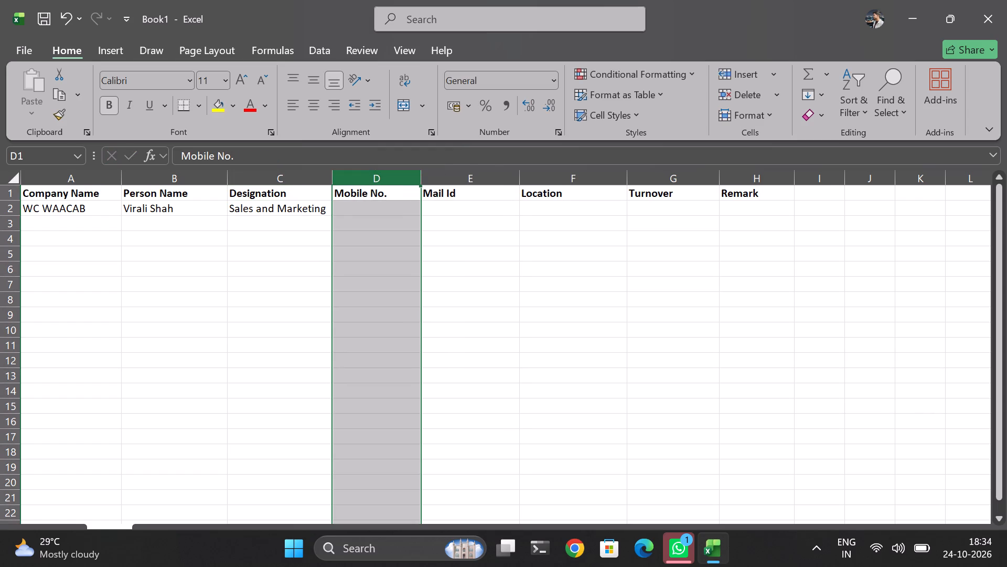
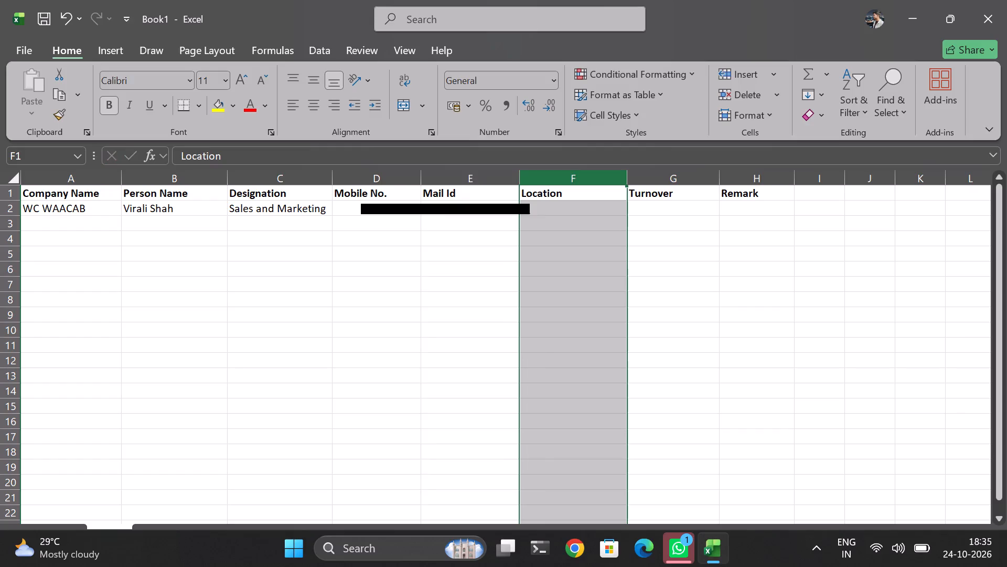
Widen the Mail Id column so its row 2 entry fits.
left_click_drag(522, 181, 548, 178)
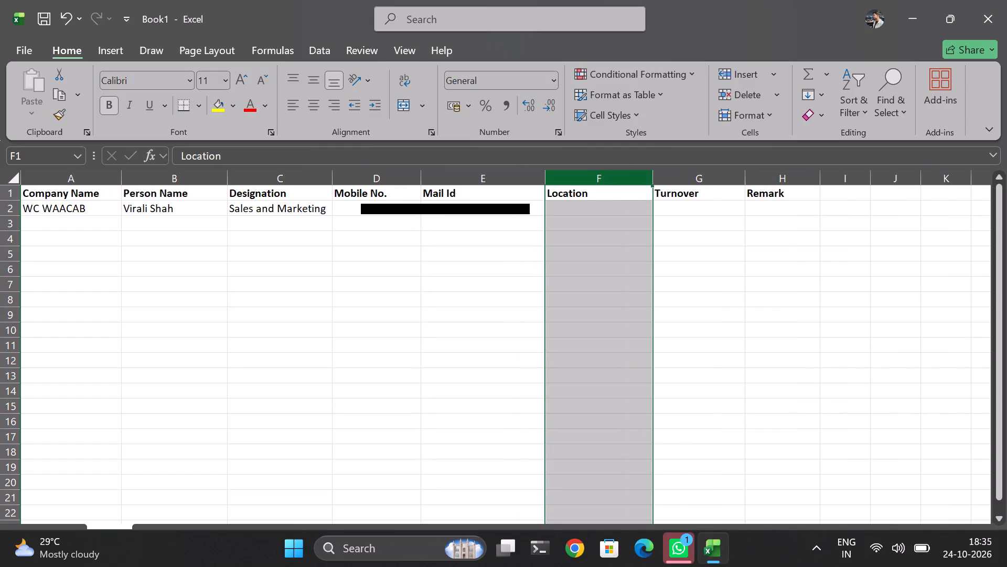
Enter Gijarat under Location in row 2.
left_click(572, 211)
left_click(572, 211)
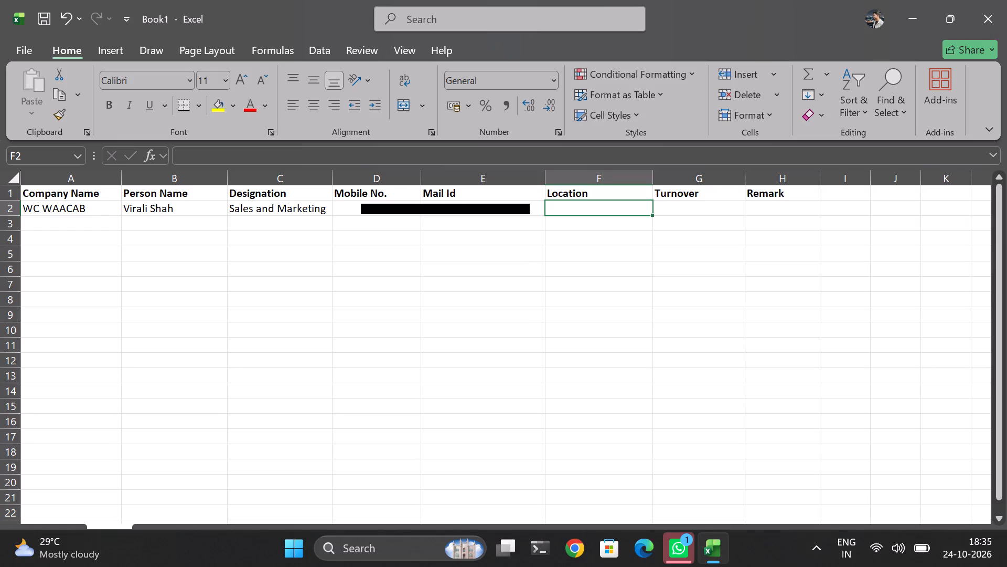
double_click(572, 211)
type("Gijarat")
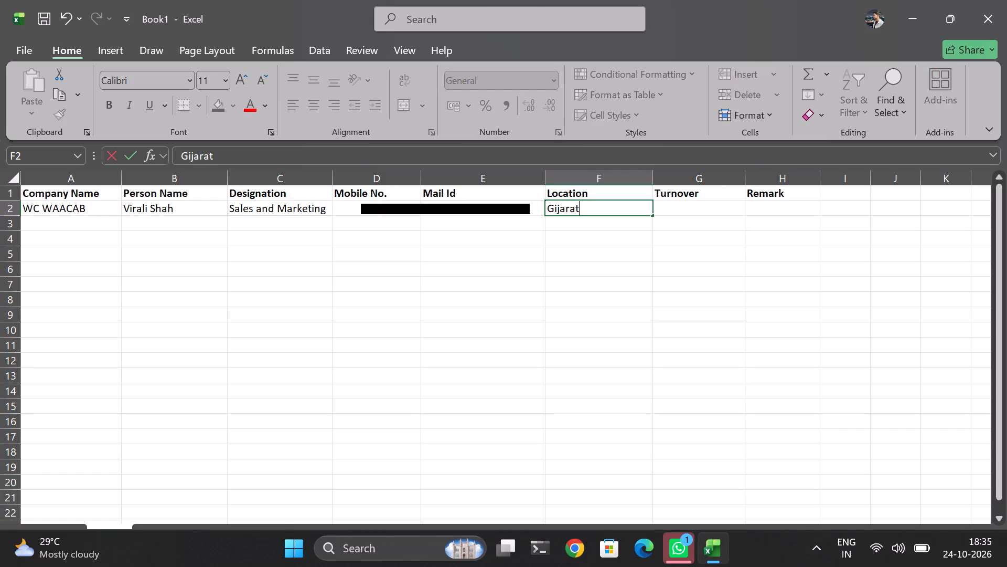
Correct the spelling of the row 2 location to Gujarat.
left_click(572, 211)
key("Left")
key("Left")
key("Left")
key("BackSpace")
key("u")
Add the country after Gujarat so that the row 2 location reads "Gujarat ,India".
left_click(594, 209)
key("space")
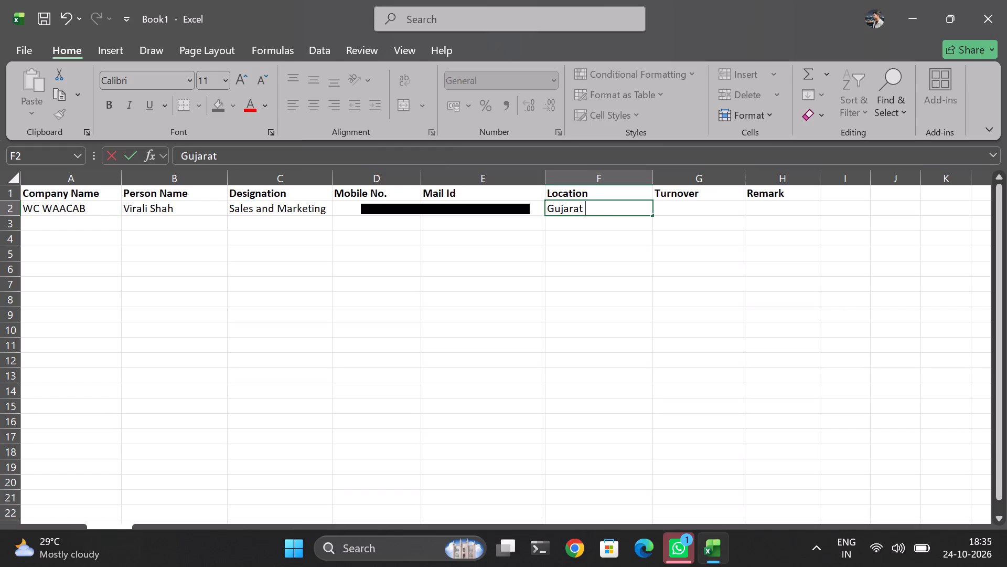
type("INda")
key("BackSpace")
key("BackSpace")
key("BackSpace")
key("BackSpace")
type(",Indai")
left_click(681, 205)
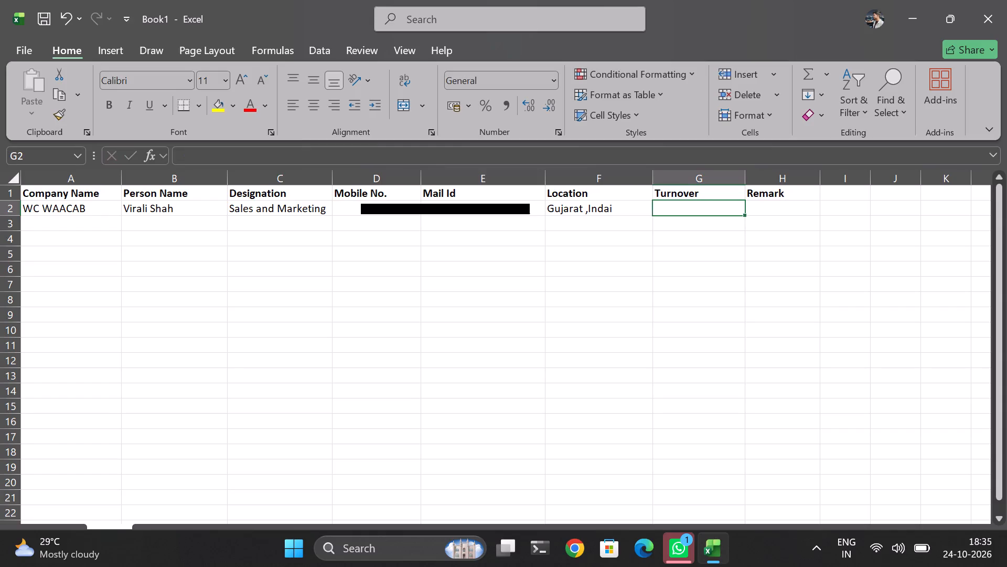
left_click(617, 213)
double_click(617, 213)
key("BackSpace")
key("BackSpace")
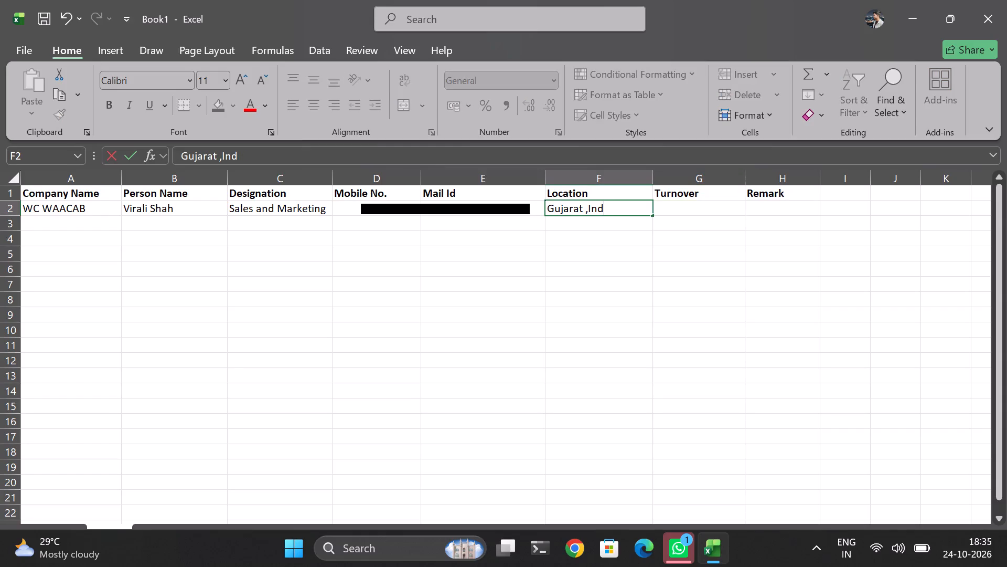
type("ia")
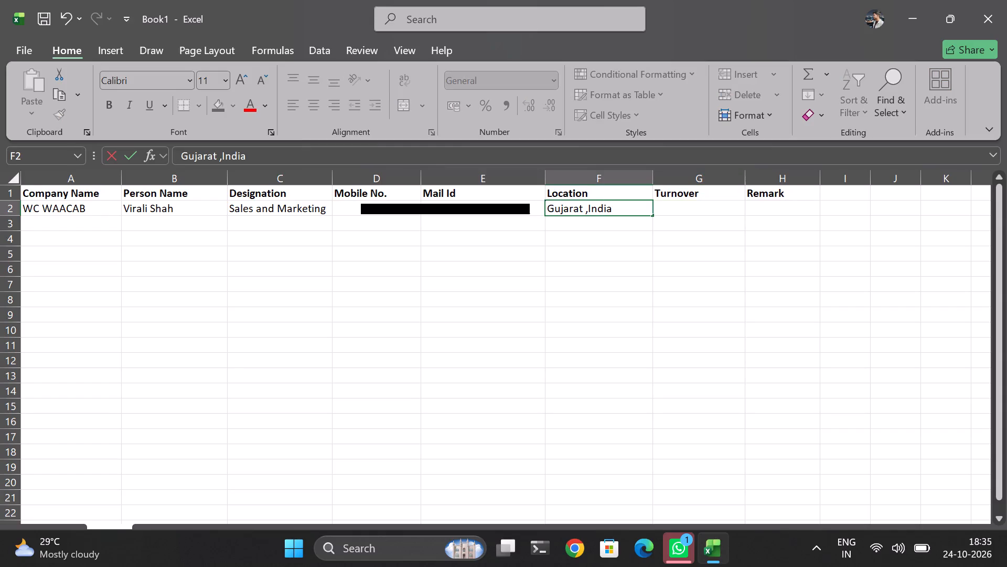
Enter 100cr as the turnover of the row 2 contact.
double_click(667, 213)
left_click(673, 208)
double_click(673, 208)
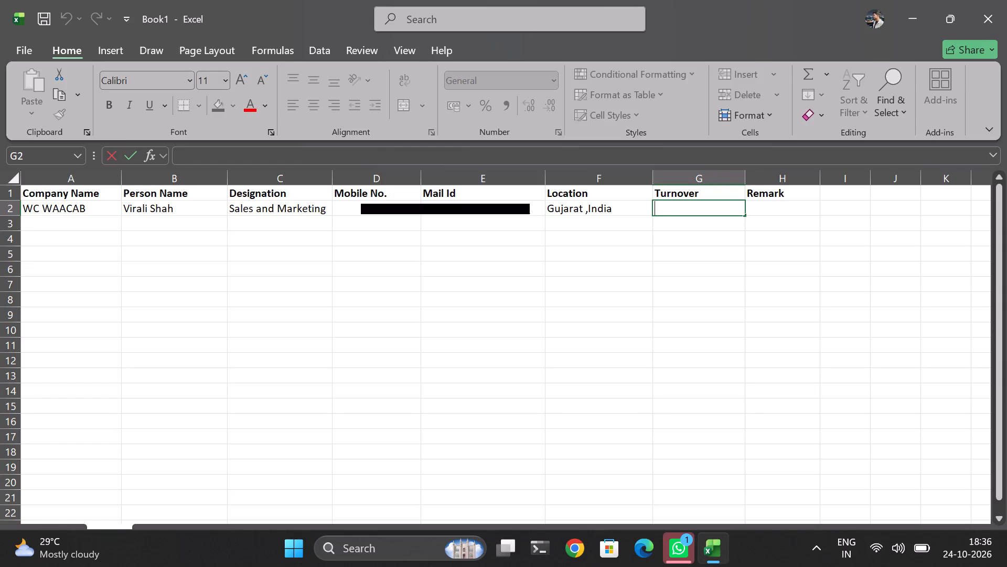
type("100")
type("ce")
key("BackSpace")
key("r")
Enter CRM Trade Show as the remark for the row 2 contact.
left_click(760, 207)
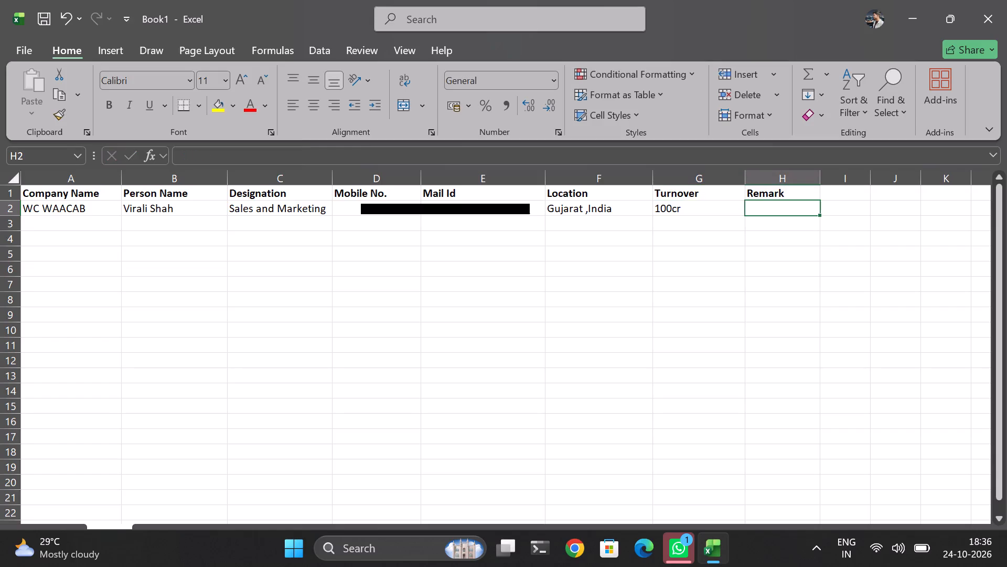
double_click(760, 207)
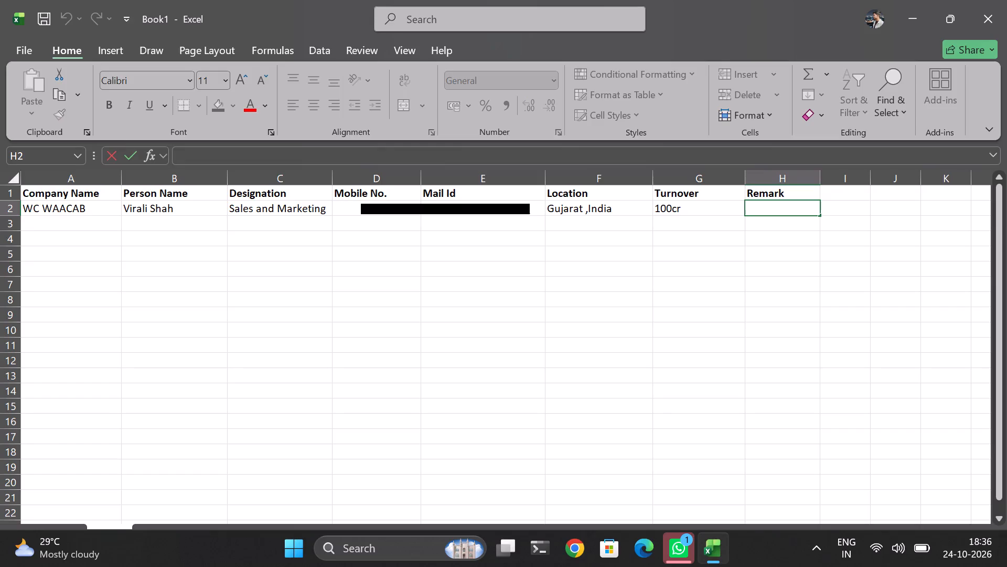
type("CR")
type("M")
key("space")
type("Trade")
key("space")
type("Sjow")
key("BackSpace")
key("BackSpace")
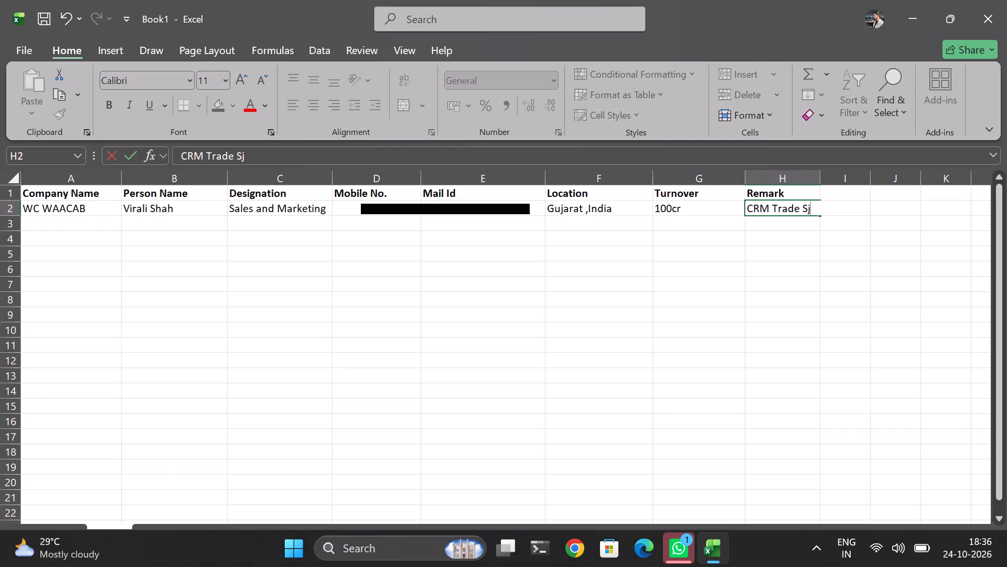
key("BackSpace")
type("how")
Widen the Remark column so its row 2 entry fits.
left_click(820, 182)
left_click_drag(820, 182, 844, 173)
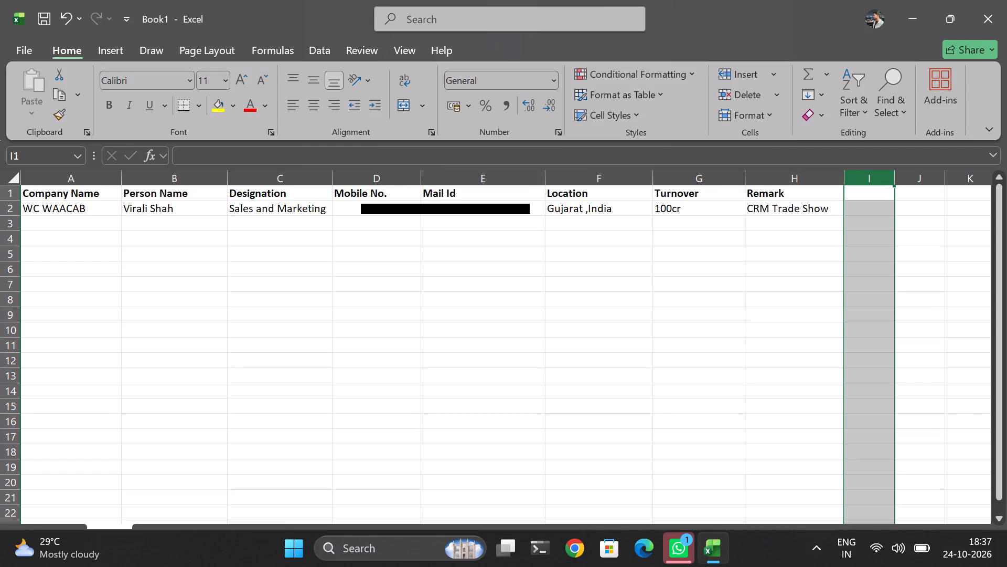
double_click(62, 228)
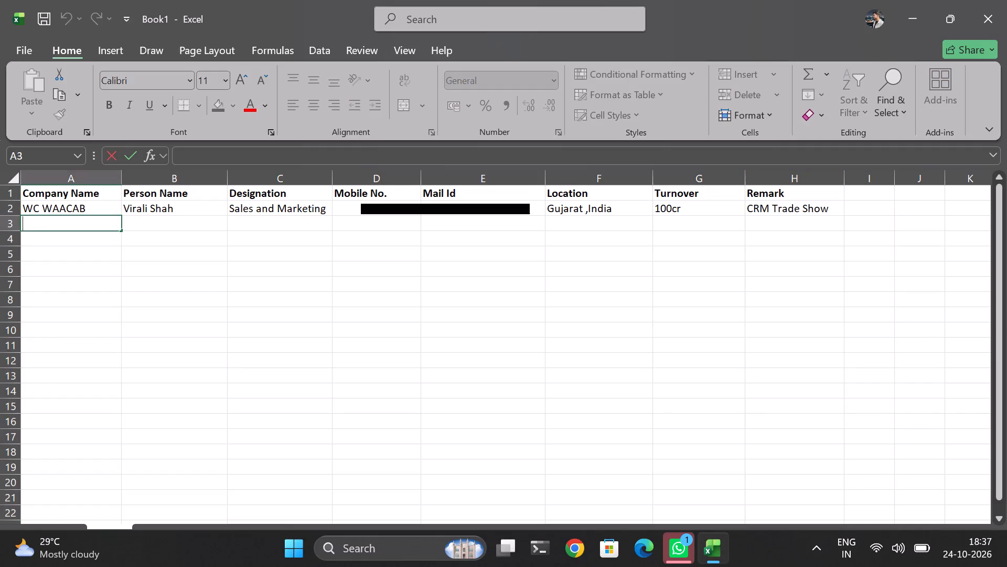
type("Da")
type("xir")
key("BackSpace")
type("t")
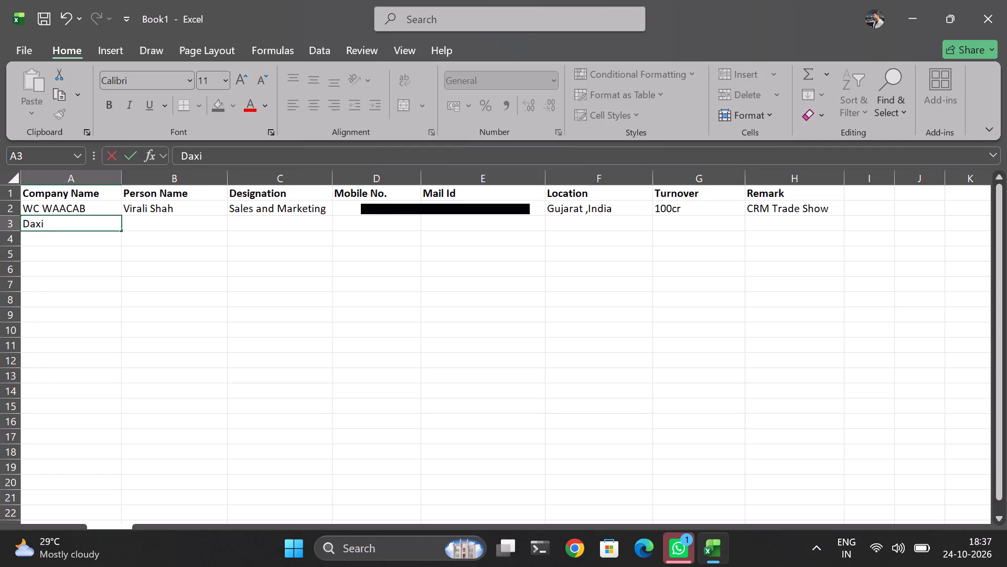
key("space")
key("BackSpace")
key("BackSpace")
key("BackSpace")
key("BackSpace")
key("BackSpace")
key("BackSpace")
Enter Rayzon as the company name in row 3.
type("Raya")
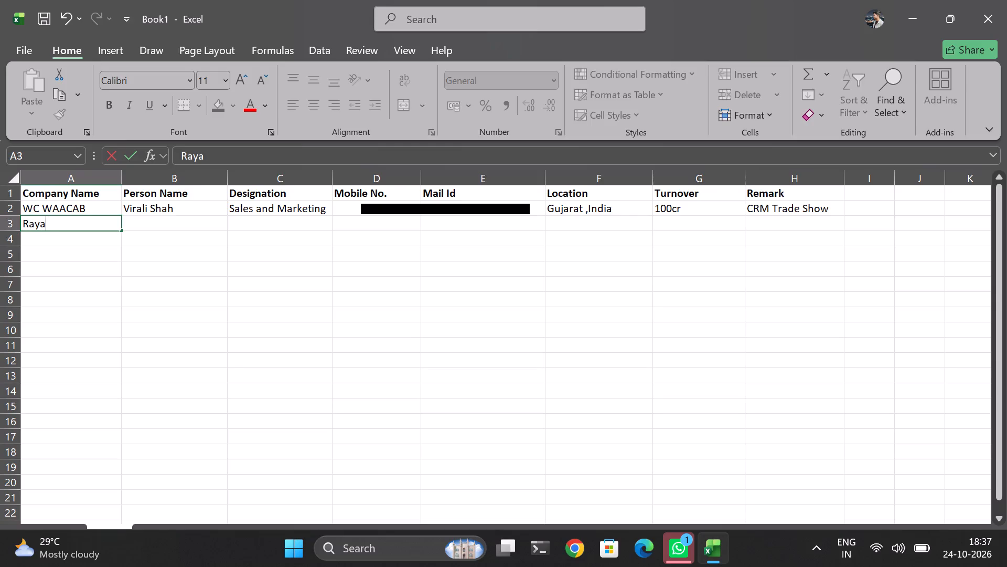
type("zo")
key("n")
key("BackSpace")
key("n")
key("BackSpace")
key("BackSpace")
key("BackSpace")
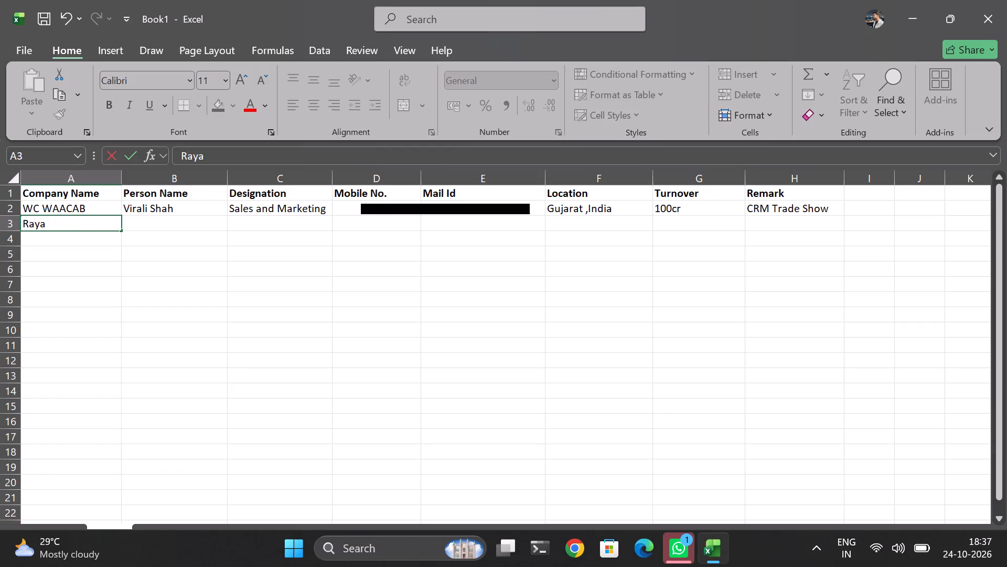
key("BackSpace")
type("zon")
left_click(142, 224)
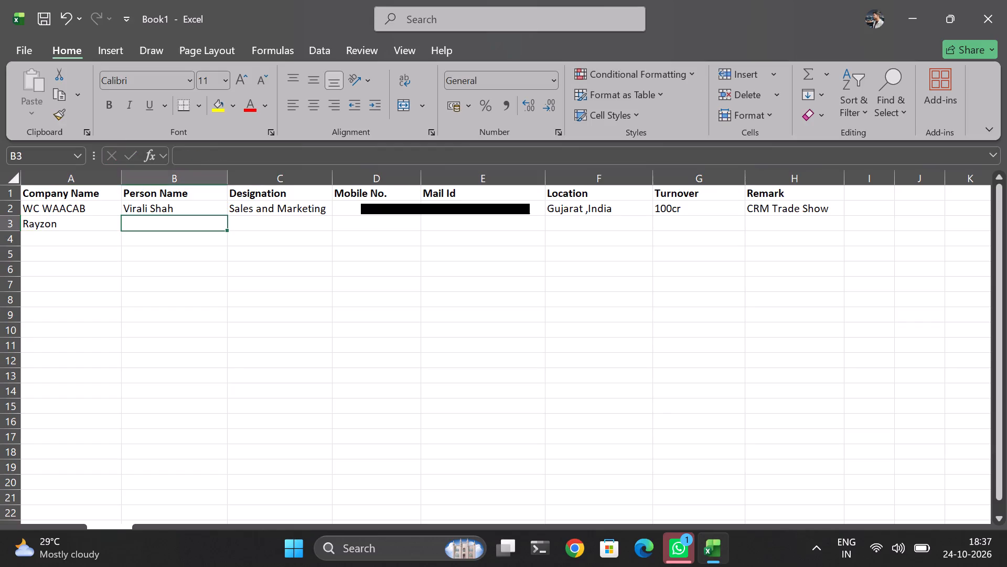
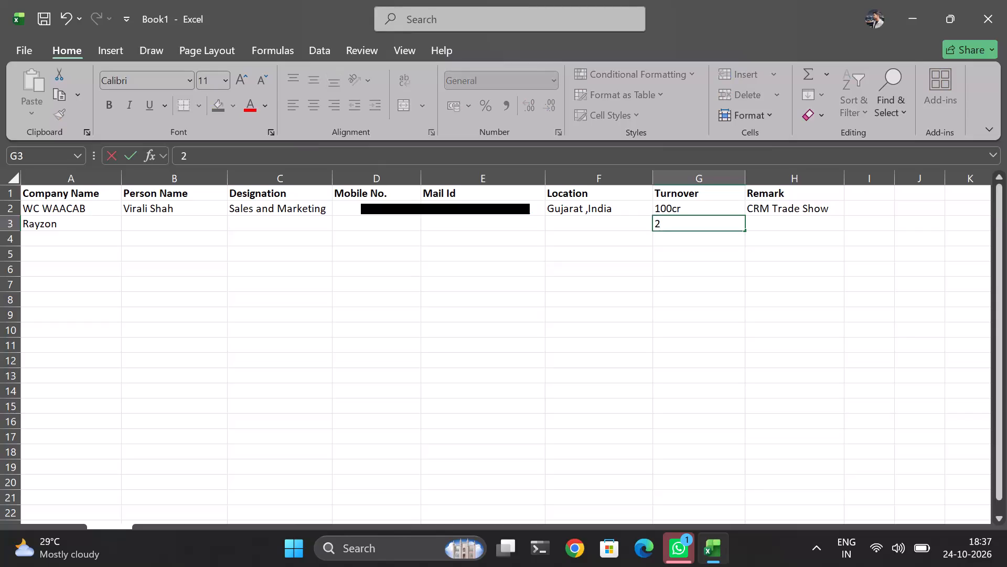
Enter 2833cr as the turnover for Rayzon in row 3.
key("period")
key("BackSpace")
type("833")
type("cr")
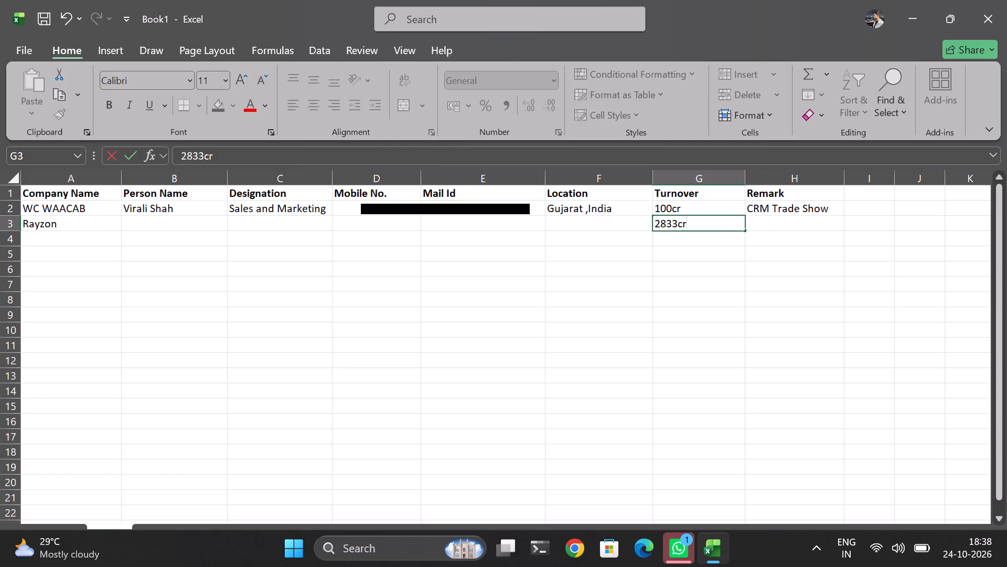
Enter the contact person's full name for Rayzon in row 3 of the Person Name column.
left_click(159, 224)
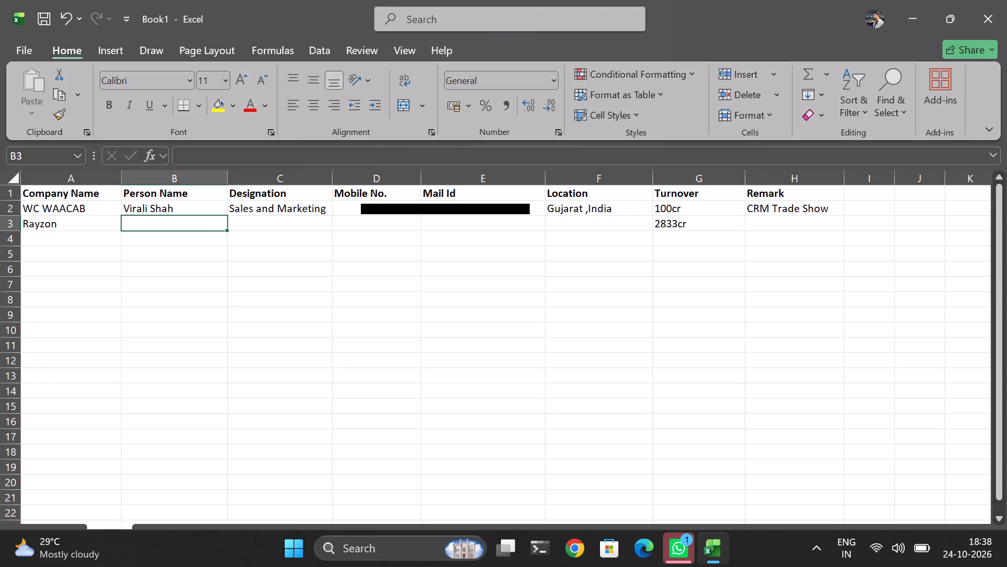
left_click(159, 224)
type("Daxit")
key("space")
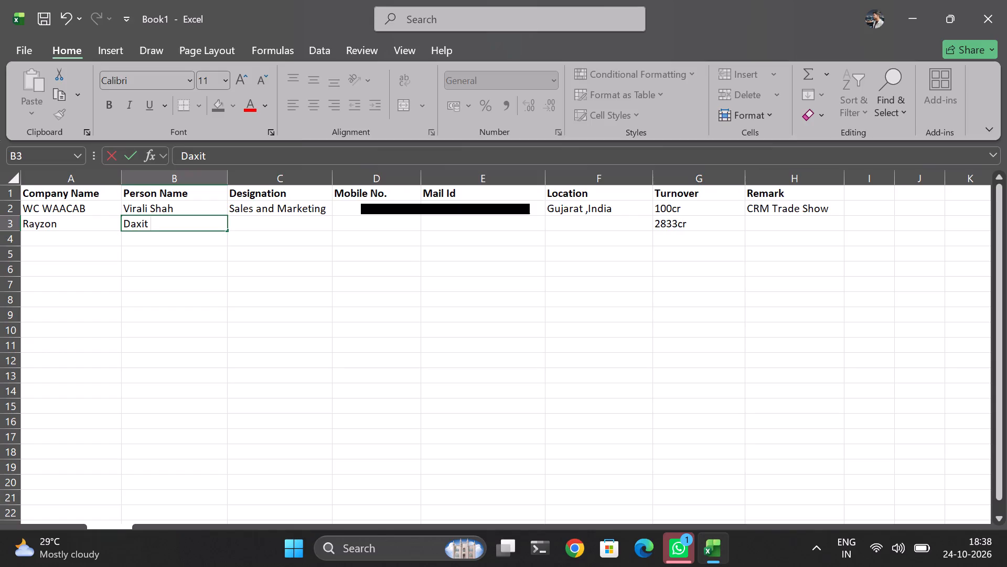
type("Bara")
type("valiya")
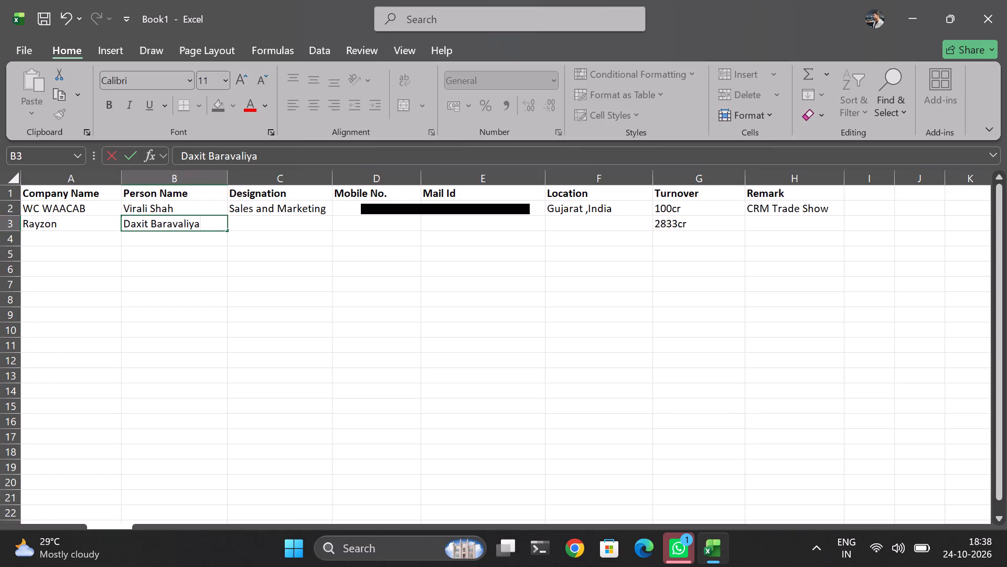
Enter Marketing as the designation of the Rayzon contact in row 3.
left_click(253, 221)
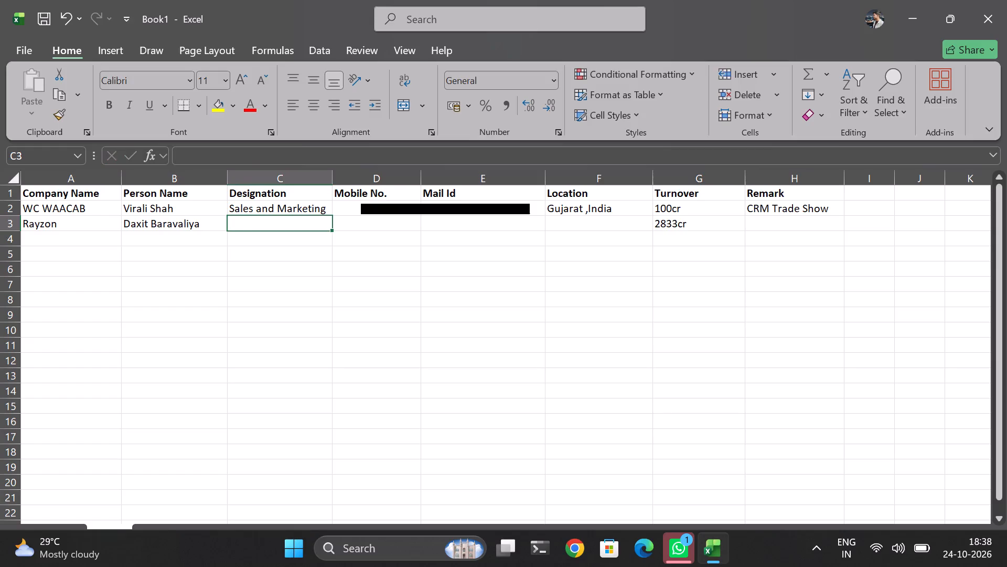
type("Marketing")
left_click(369, 222)
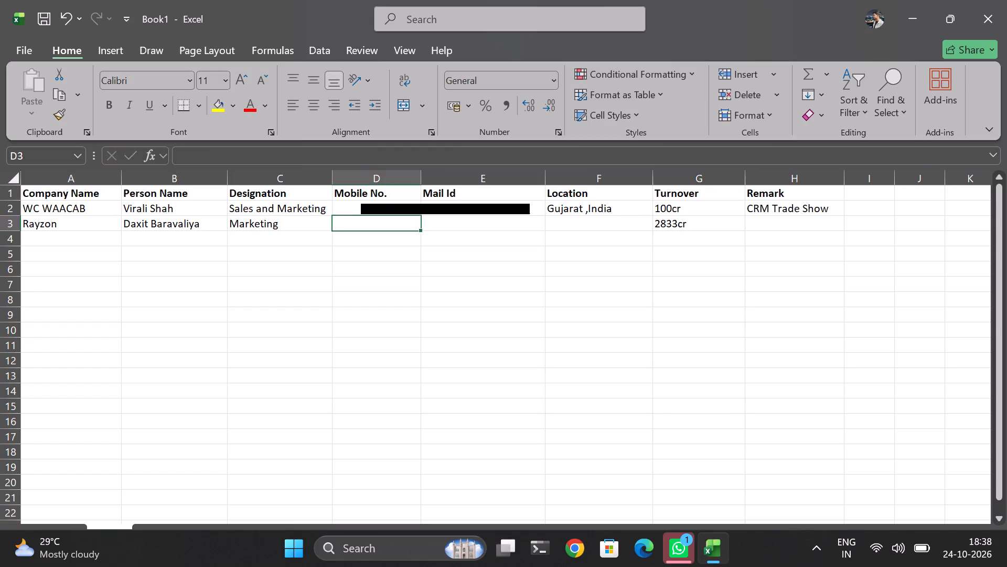
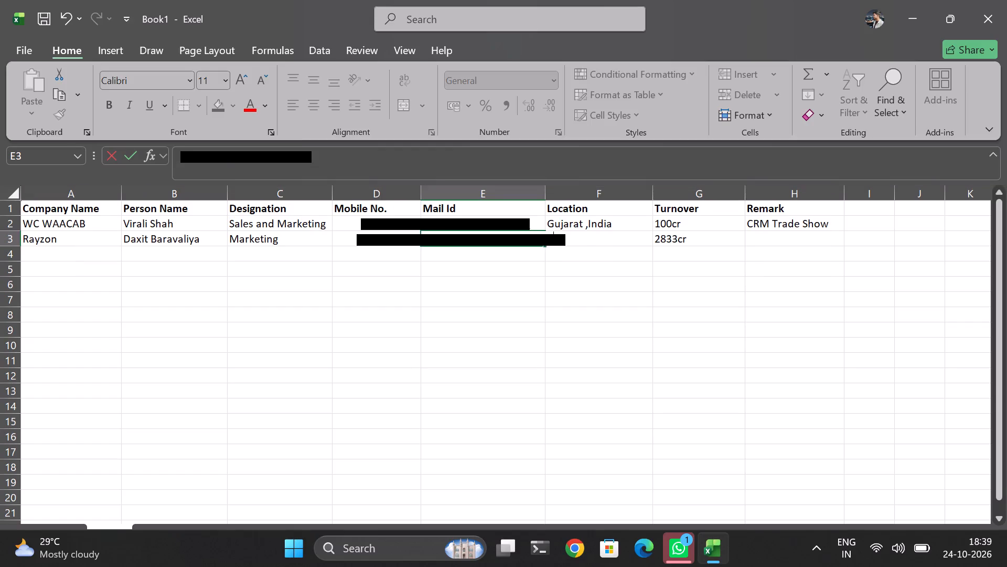
Auto-fit the width of the Mail Id column to its contents.
left_click(546, 198)
double_click(546, 198)
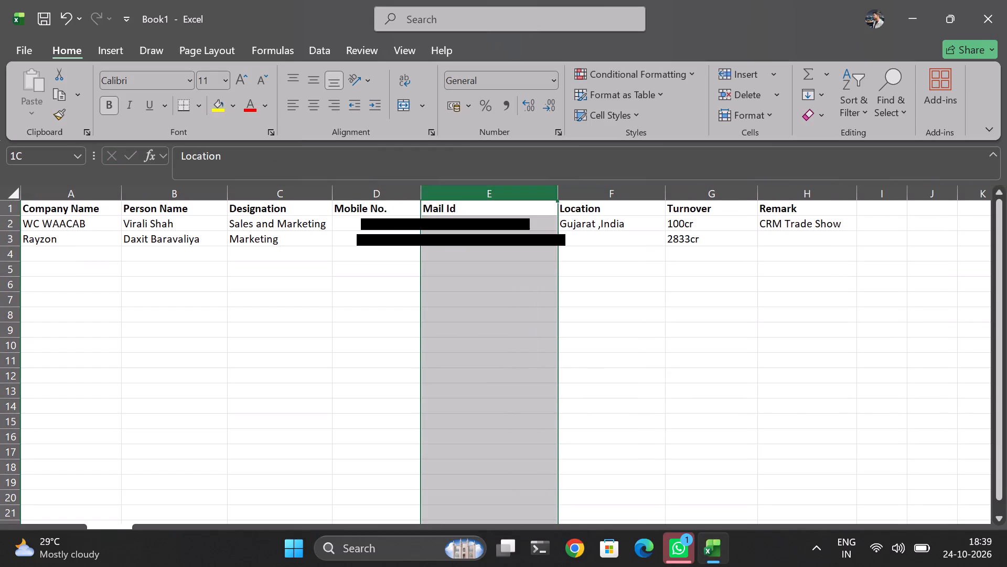
Enter Surut,Gujrat as the location for Rayzon in row 3.
left_click(577, 243)
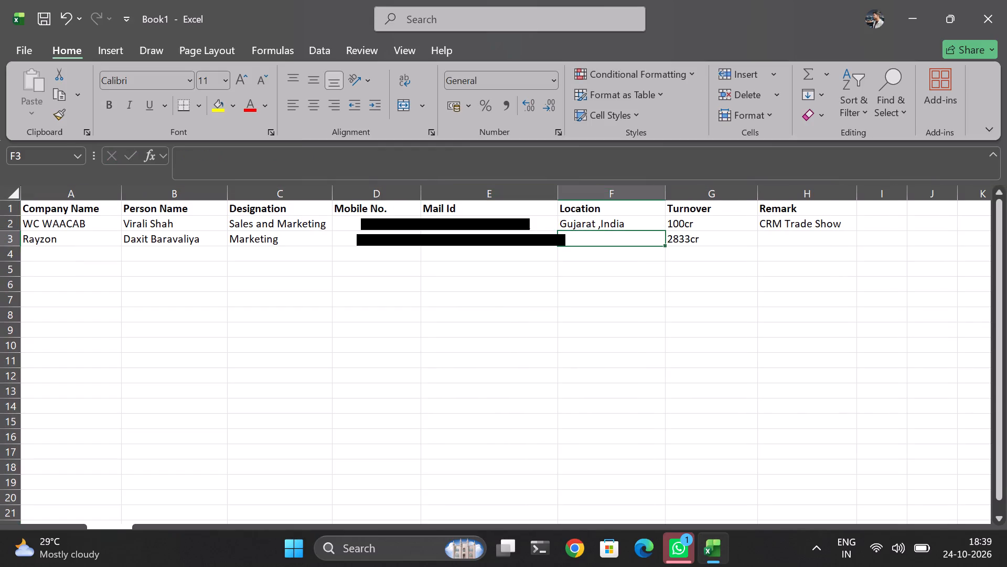
double_click(577, 243)
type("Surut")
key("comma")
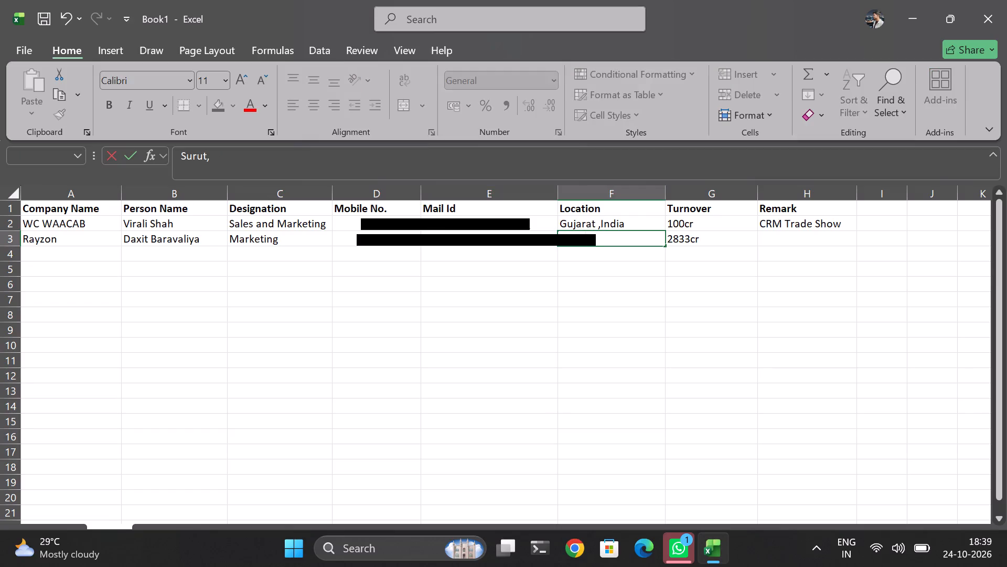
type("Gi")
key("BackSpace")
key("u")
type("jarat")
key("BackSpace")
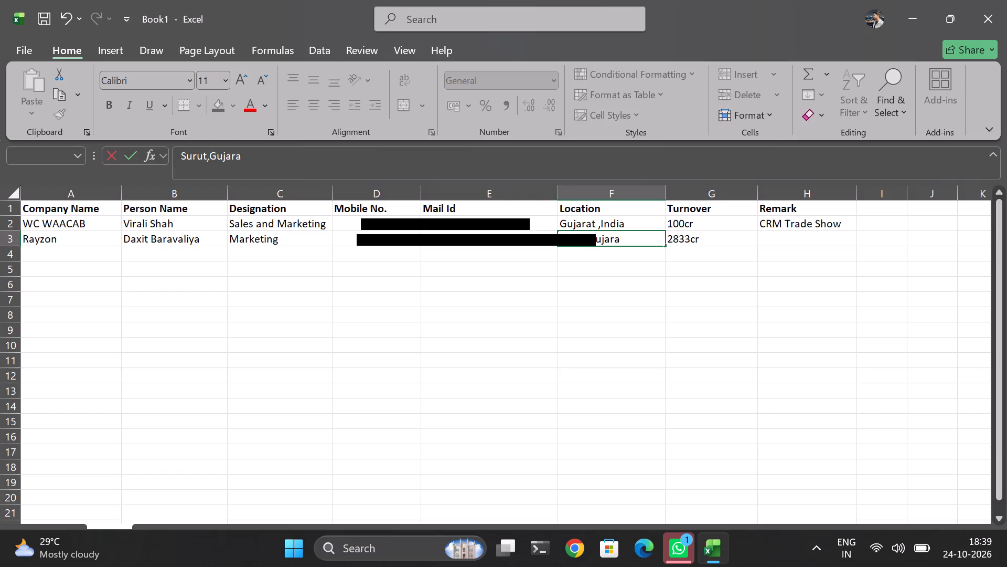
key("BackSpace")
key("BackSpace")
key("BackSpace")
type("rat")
Change the state's spelling to Gujrat in the WC WAACAB location in row 2.
left_click(583, 227)
double_click(583, 227)
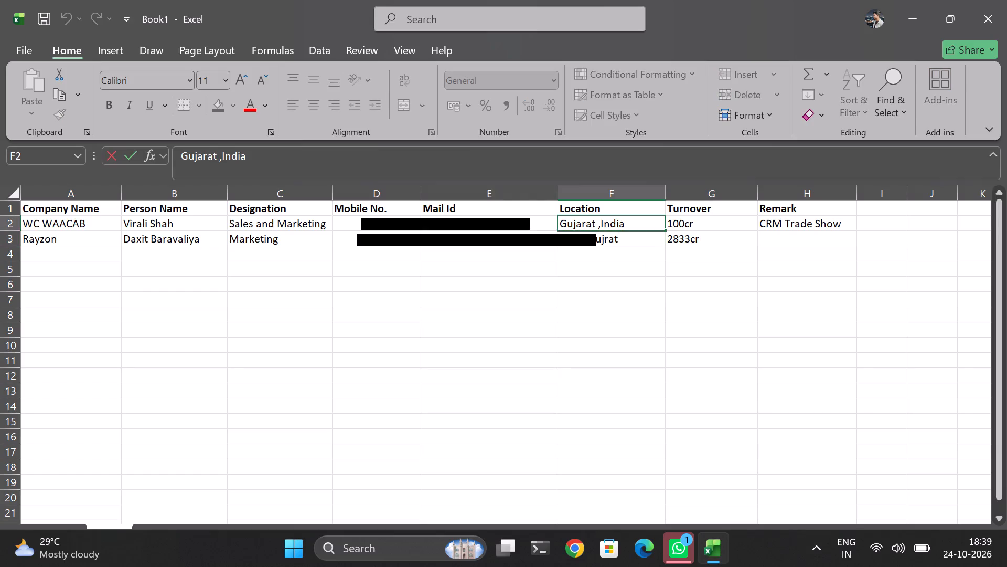
key("BackSpace")
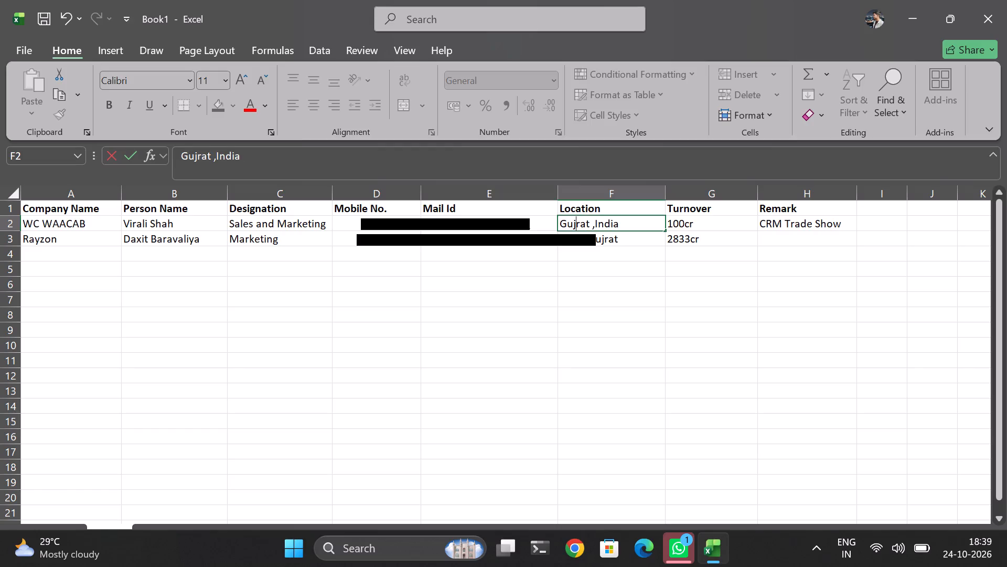
Enter Branding Purpose as the remark for Rayzon in row 3.
double_click(769, 239)
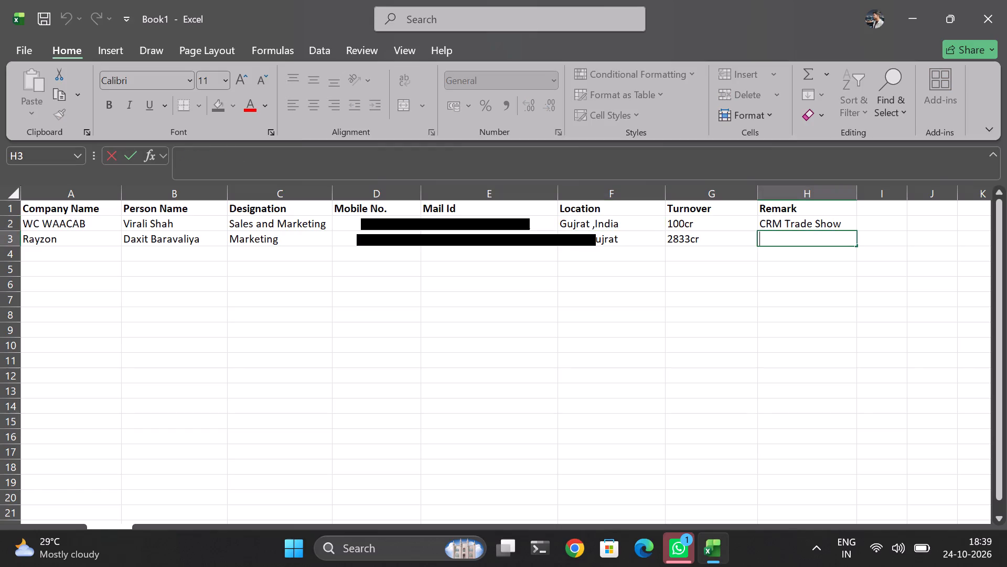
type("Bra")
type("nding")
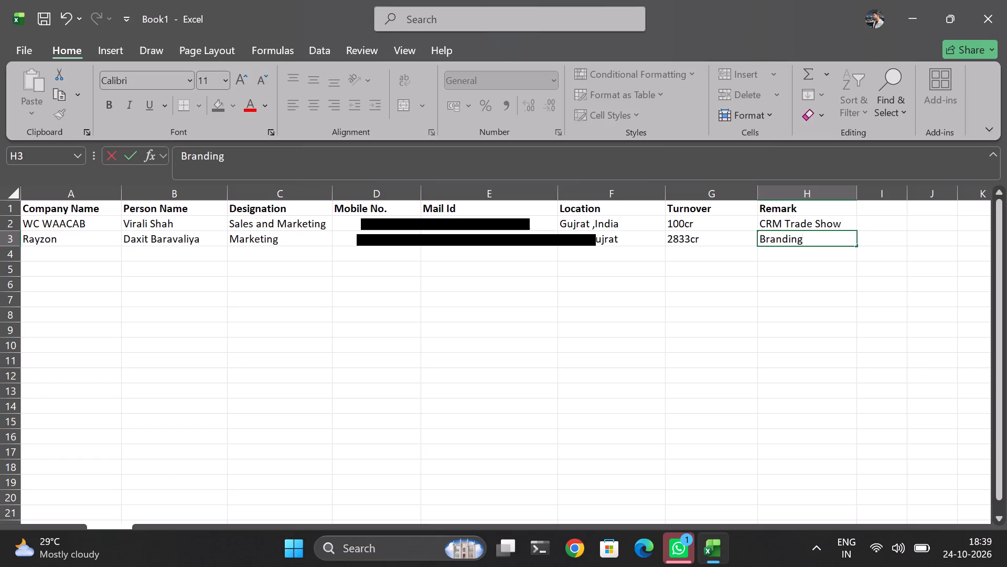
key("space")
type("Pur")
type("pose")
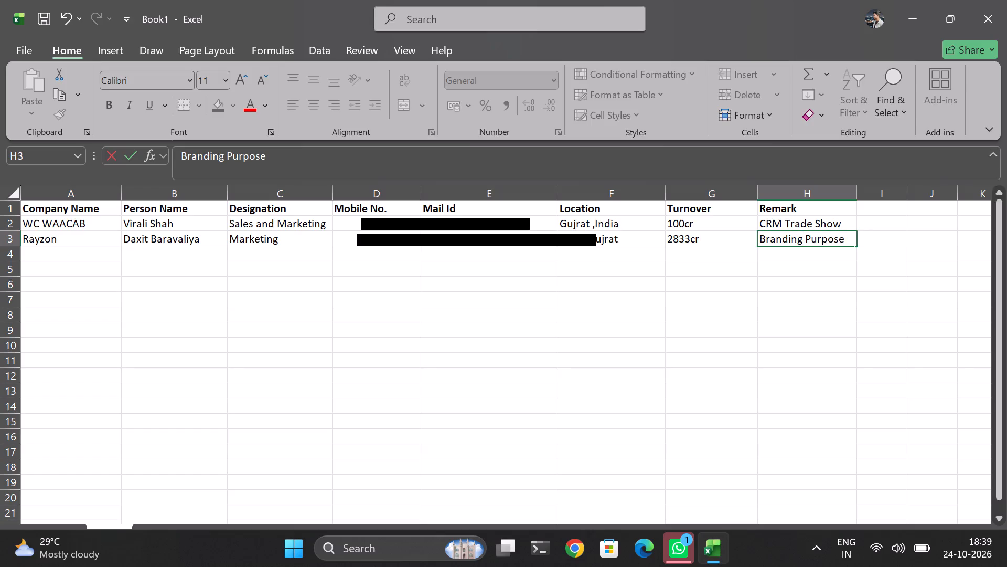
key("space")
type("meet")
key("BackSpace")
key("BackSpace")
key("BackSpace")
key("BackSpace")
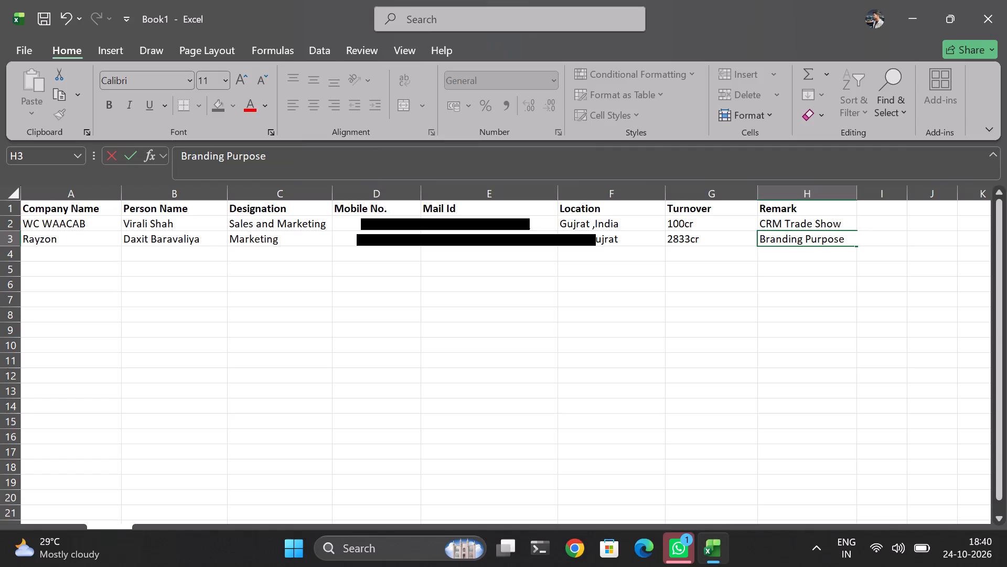
Enter Cliantech Solution as the company name in row 4.
double_click(76, 261)
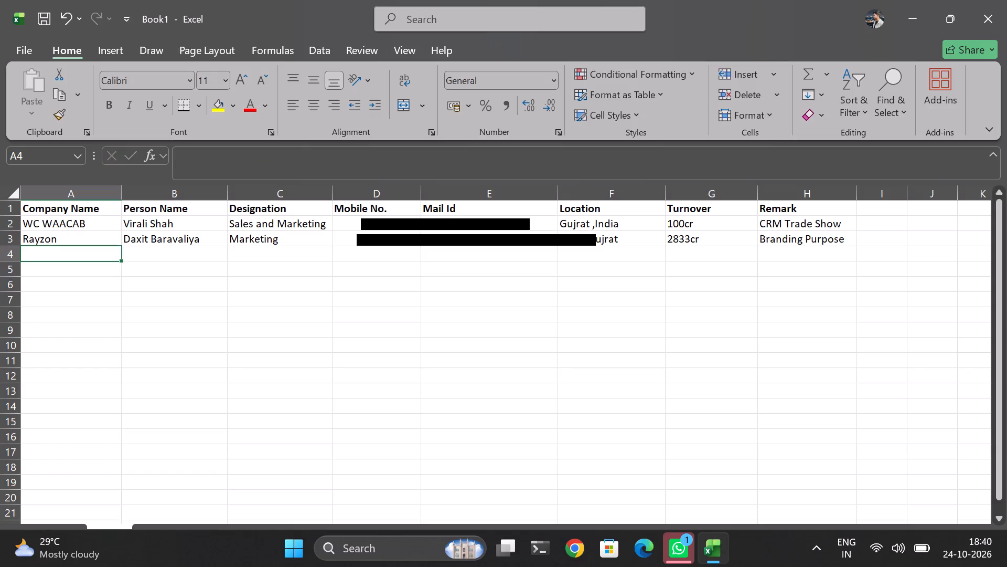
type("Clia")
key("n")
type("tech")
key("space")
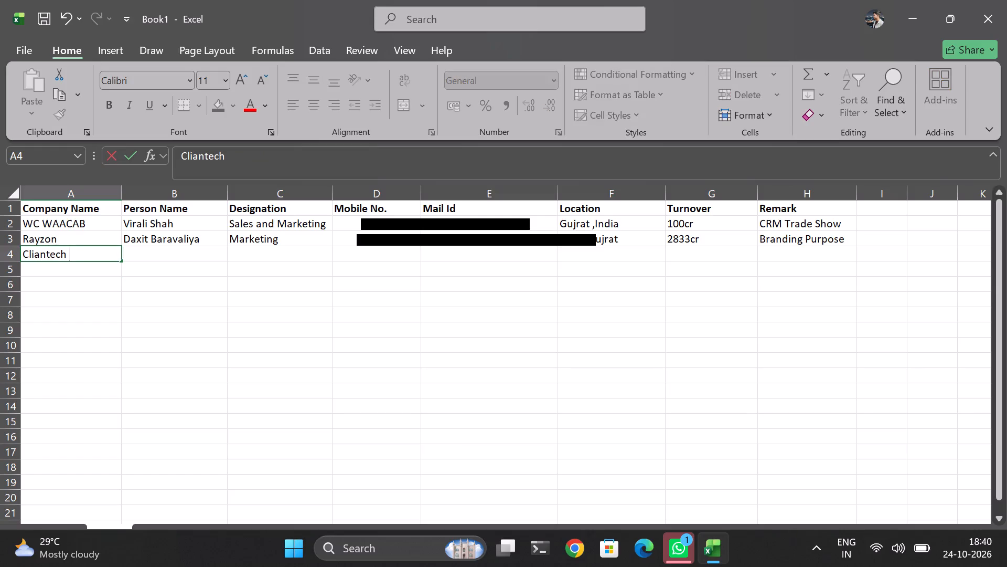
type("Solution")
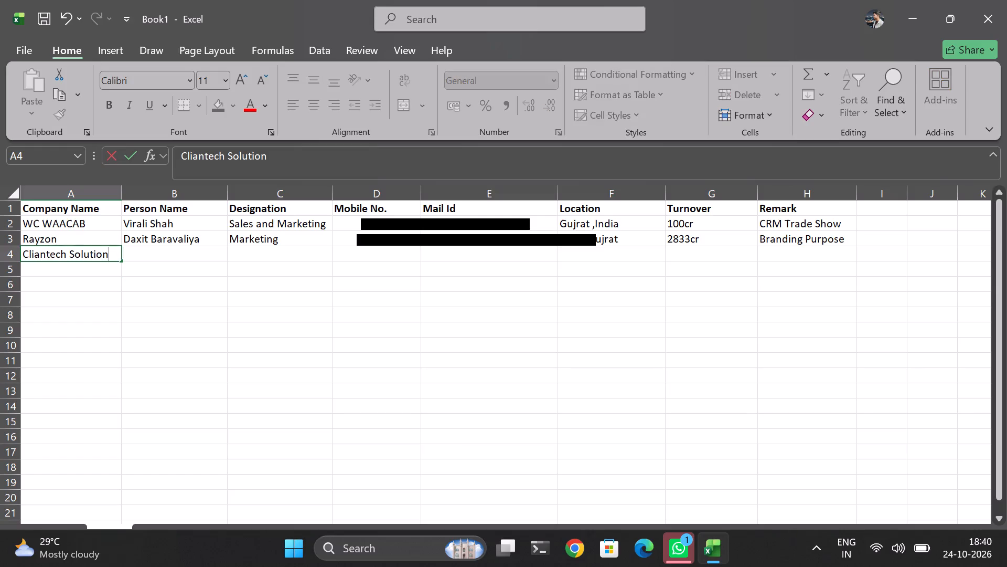
Enter the contact person's full name for Cliantech Solution in row 4 of the Person Name column.
left_click(150, 261)
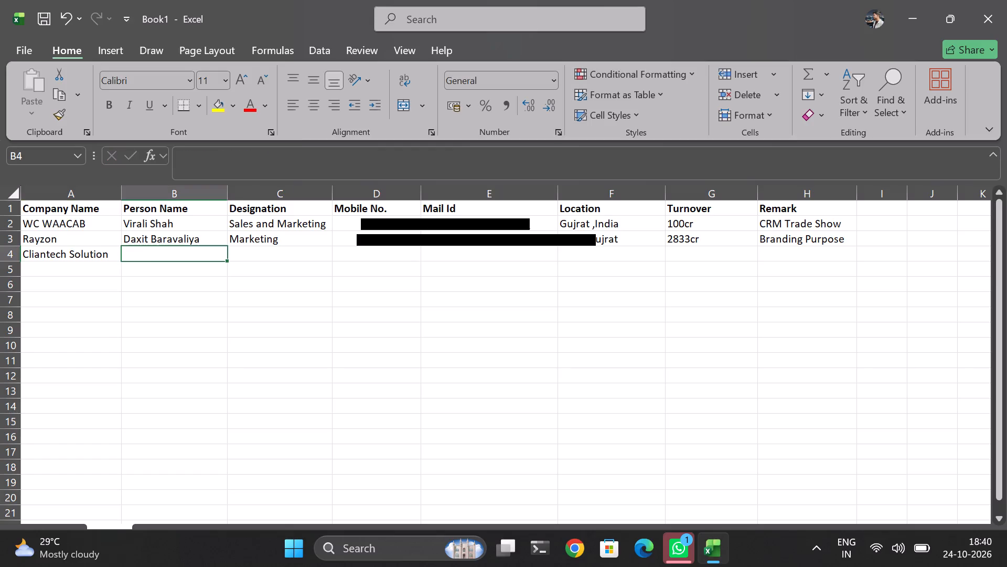
left_click(150, 261)
left_click(150, 257)
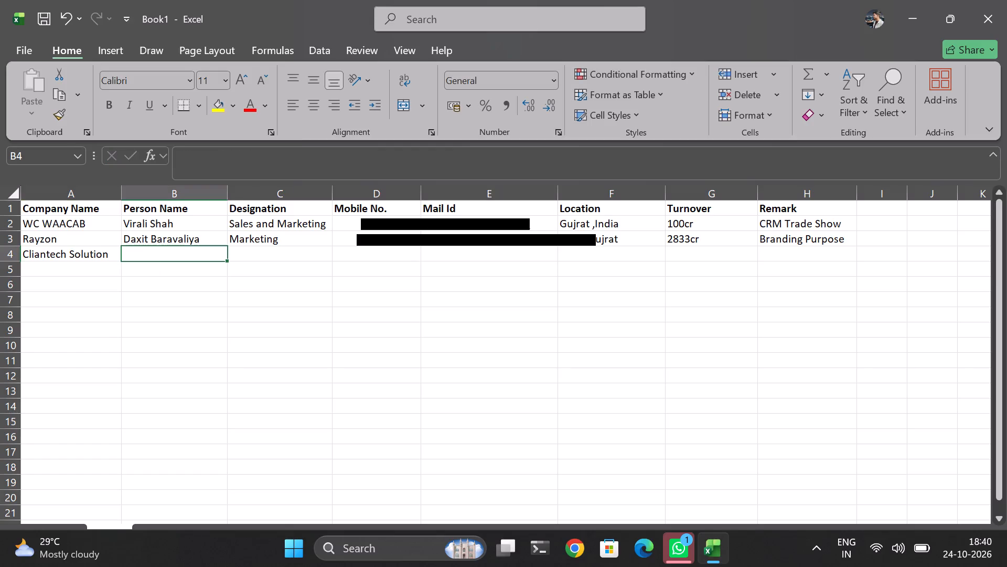
double_click(150, 257)
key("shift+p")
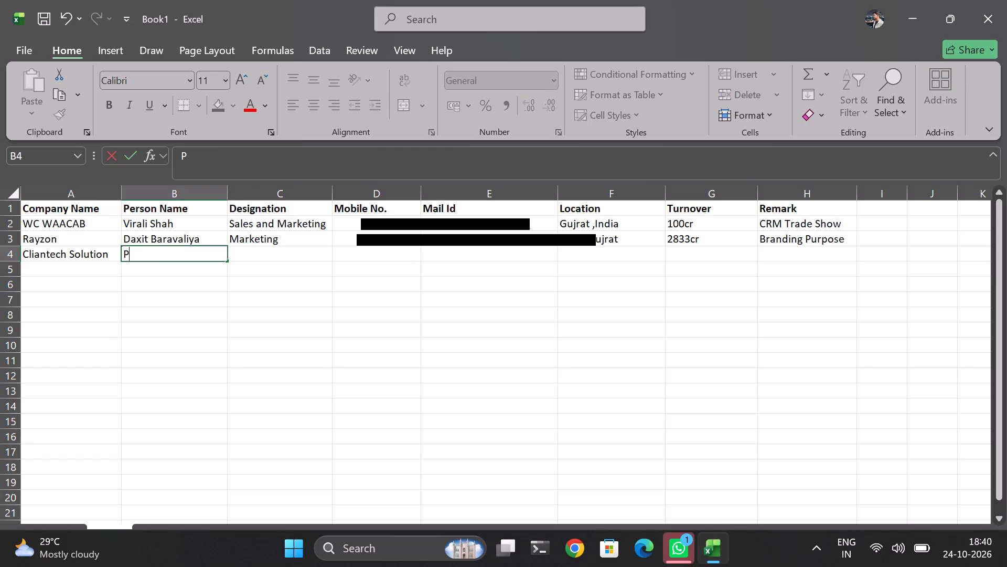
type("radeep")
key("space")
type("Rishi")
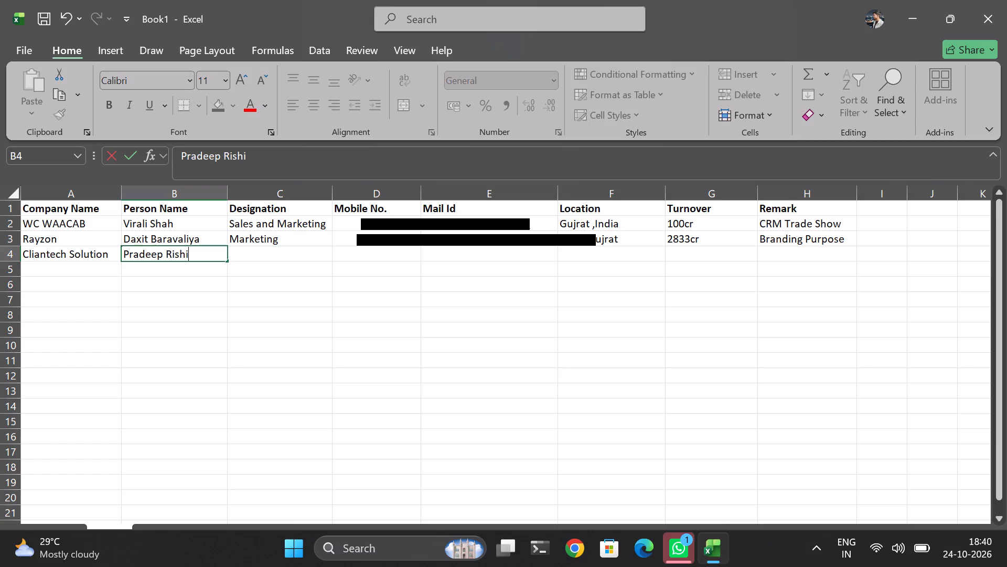
Enter Marketing as the designation of the Cliantech Solution contact in row 4.
double_click(255, 257)
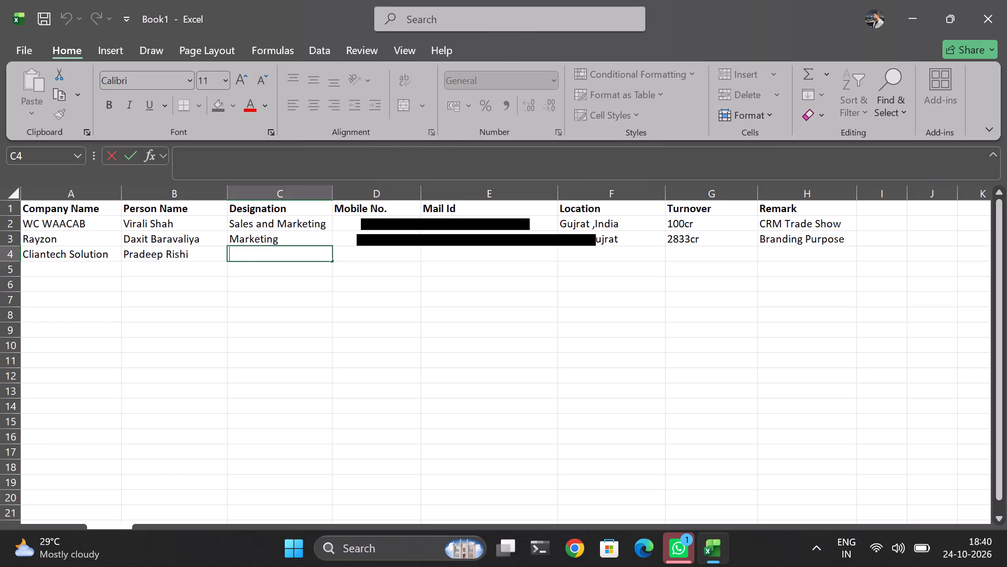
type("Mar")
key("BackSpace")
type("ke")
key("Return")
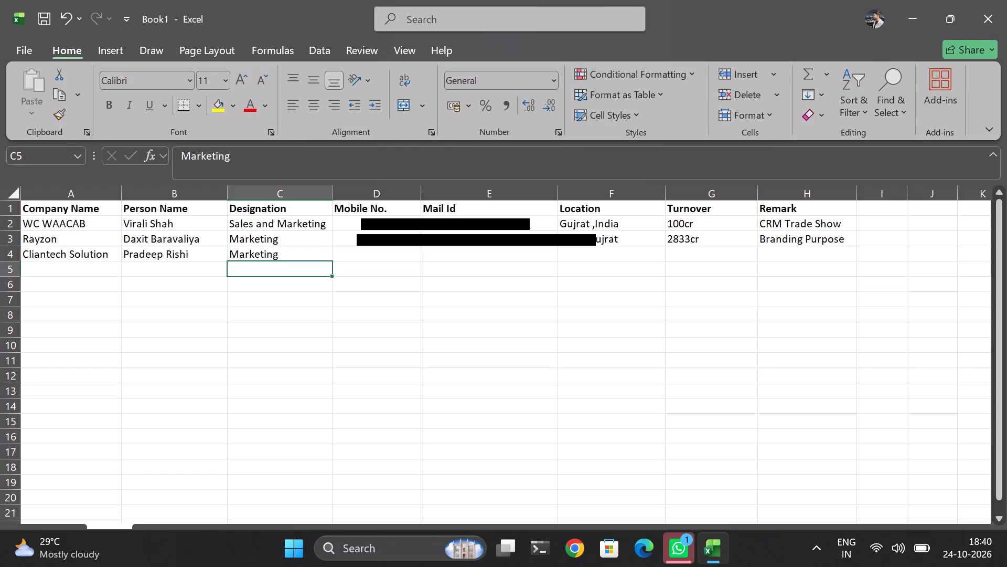
Select the Mobile No. cell for the Cliantech Solution contact in row 4.
left_click(354, 253)
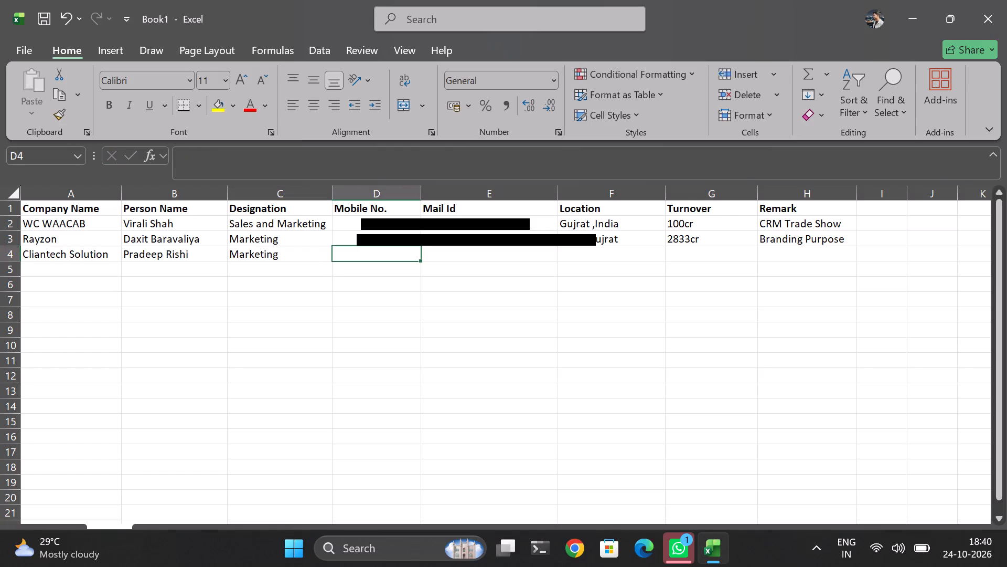
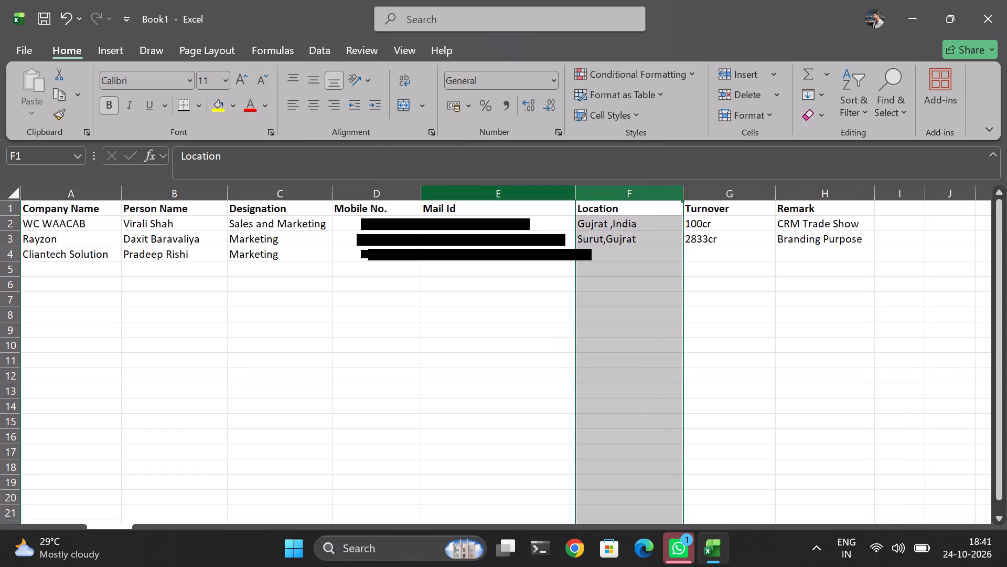
Enter UP as the location for Cliantech Solution in row 4.
left_click(620, 264)
double_click(620, 250)
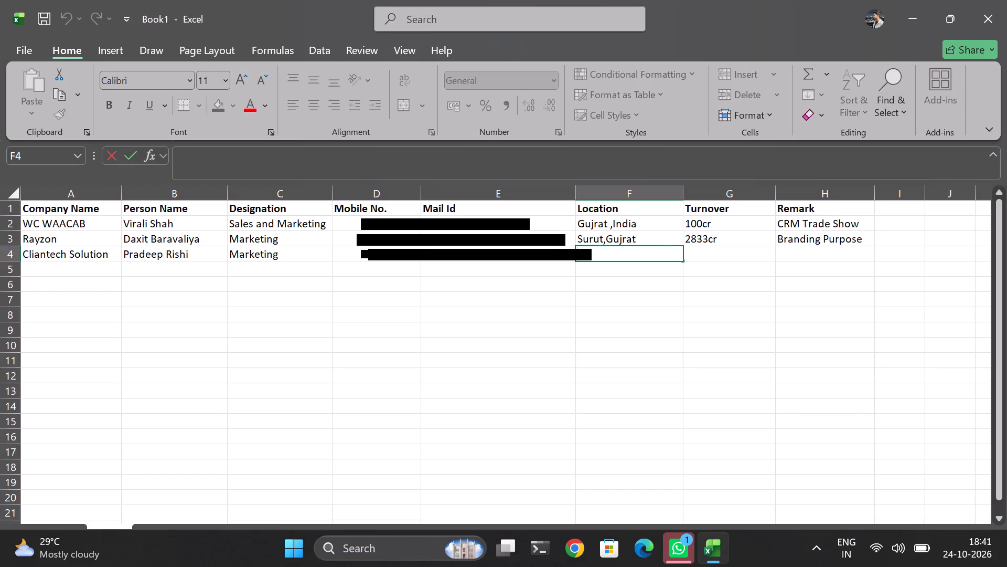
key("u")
key("BackSpace")
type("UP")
Enter 50cr as the turnover for Cliantech Solution in row 4.
left_click(697, 261)
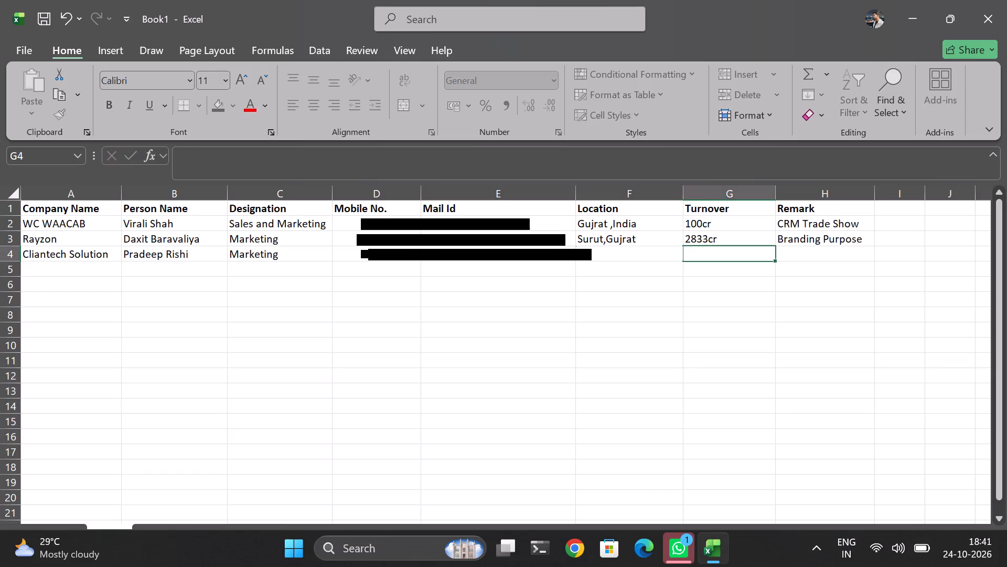
left_click(703, 257)
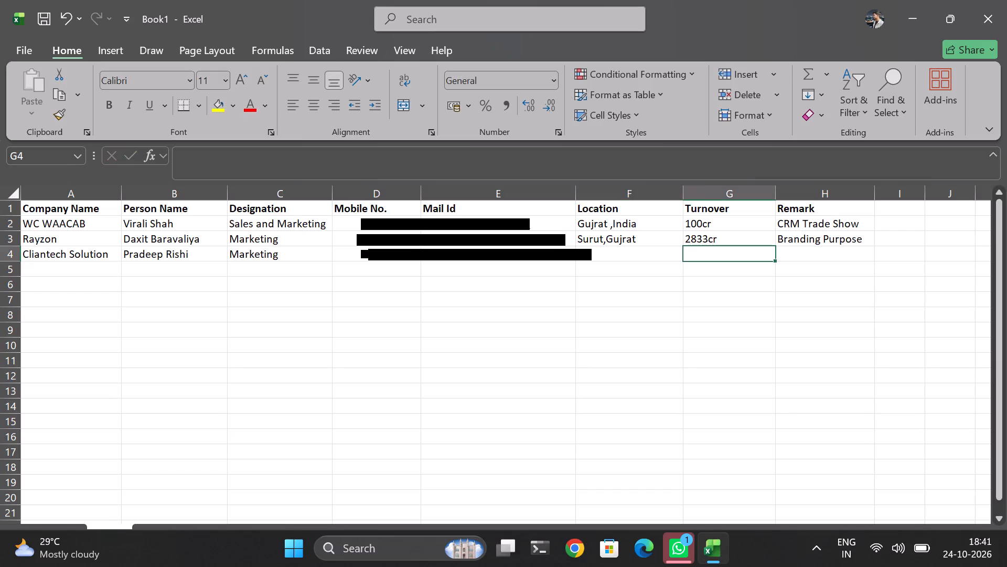
double_click(703, 257)
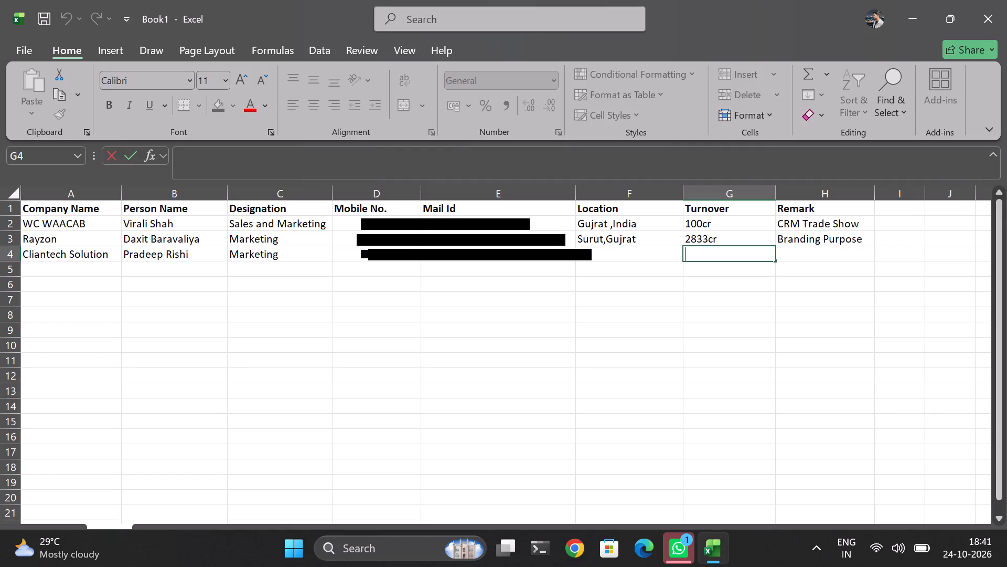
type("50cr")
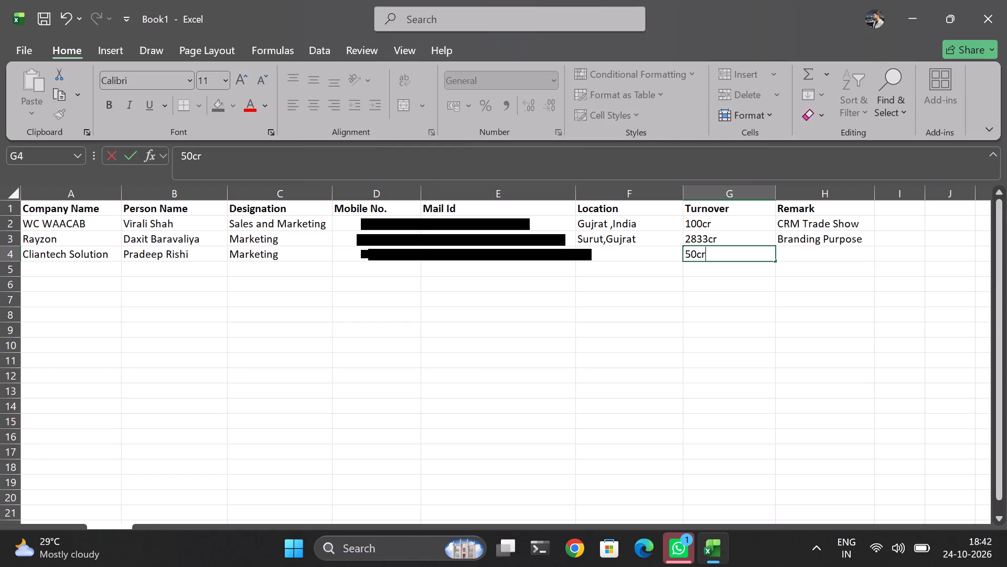
Enter Meet After Expo as the remark for Cliantech Solution in row 4.
double_click(810, 255)
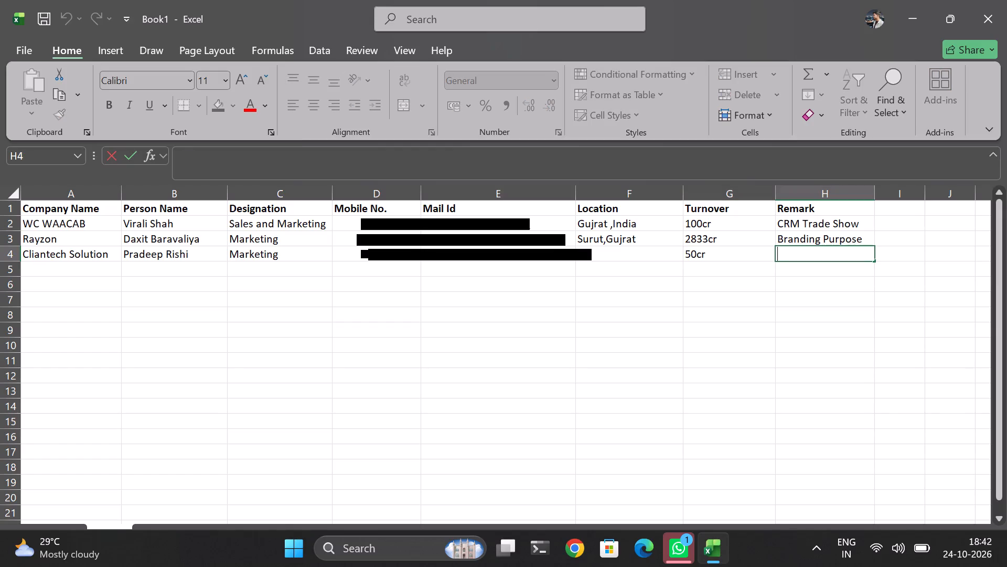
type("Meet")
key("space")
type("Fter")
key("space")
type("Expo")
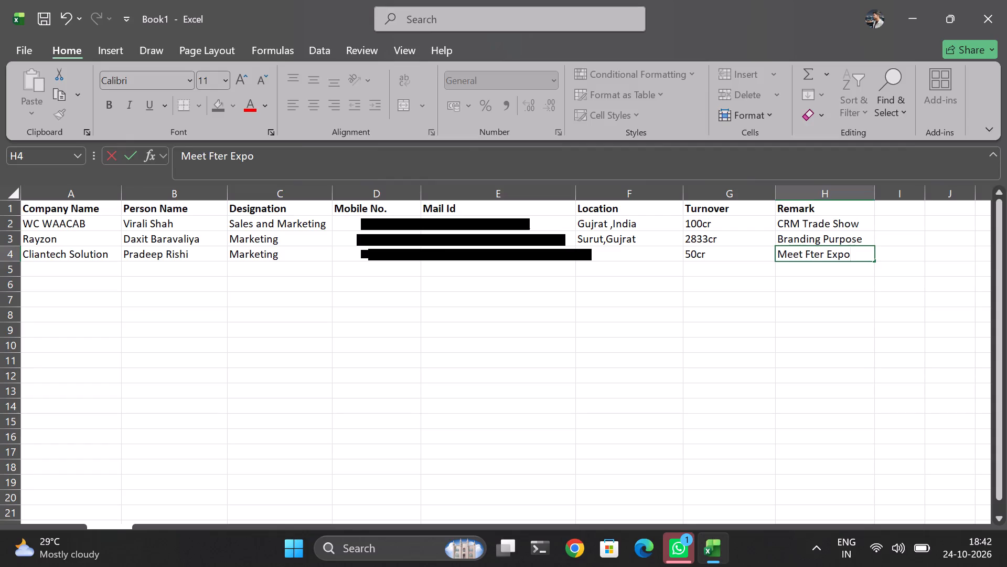
left_click(810, 251)
double_click(810, 251)
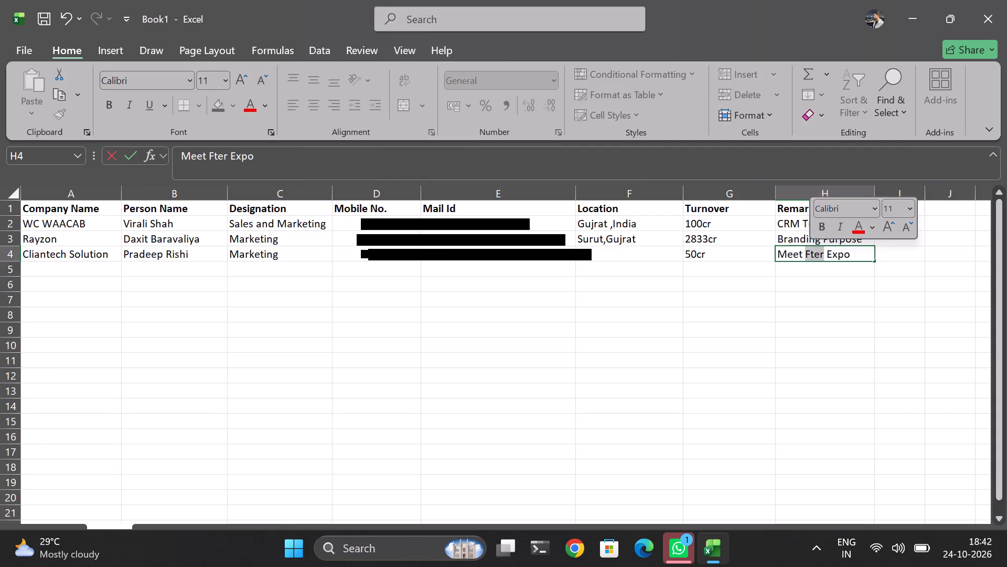
left_click(810, 251)
key("BackSpace")
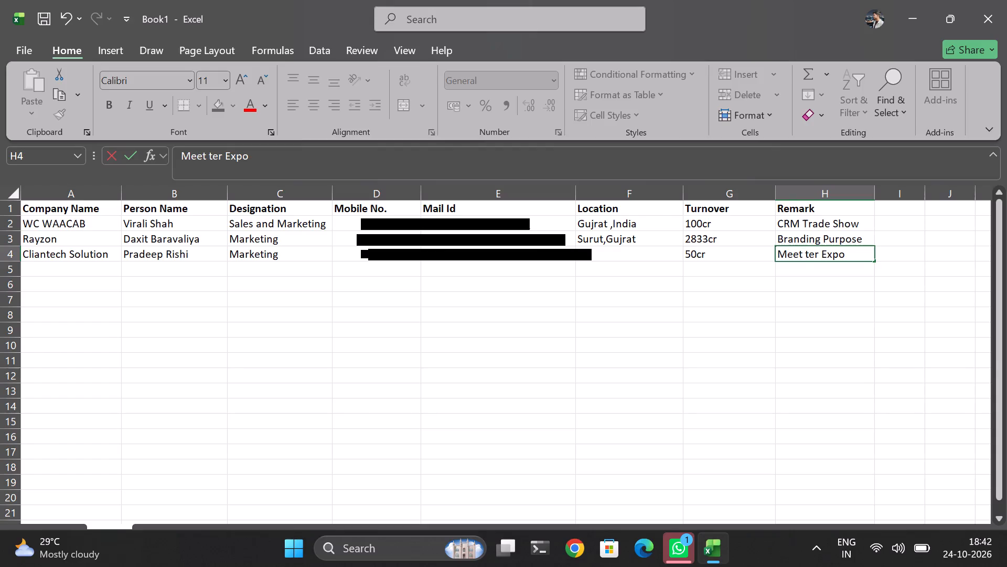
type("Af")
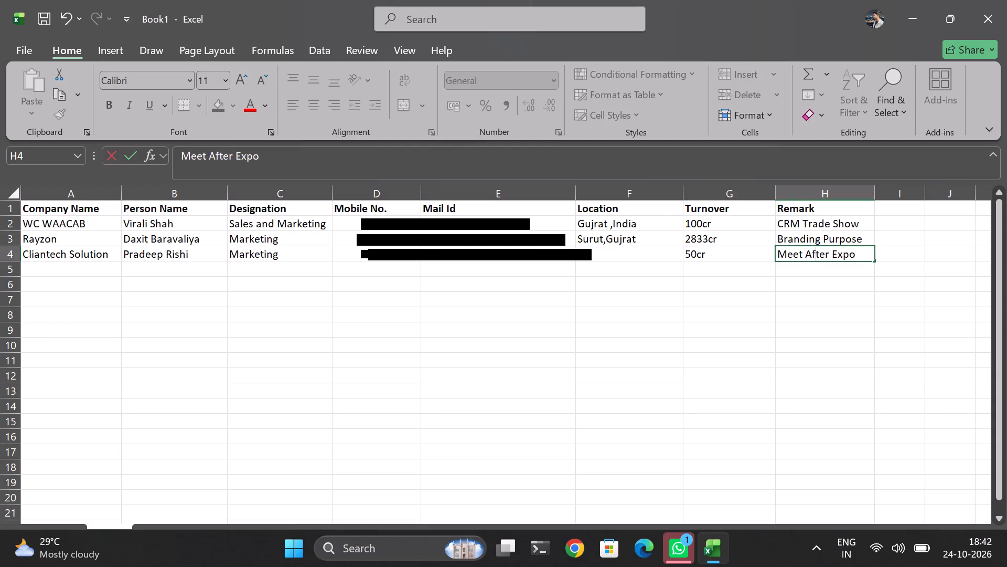
Enter Goldi House as the company name in row 5.
double_click(59, 267)
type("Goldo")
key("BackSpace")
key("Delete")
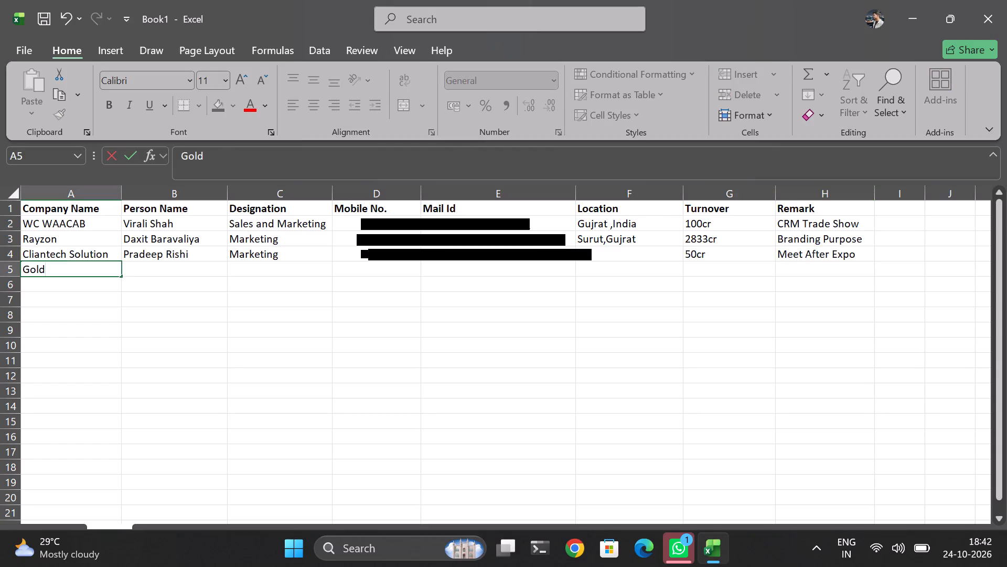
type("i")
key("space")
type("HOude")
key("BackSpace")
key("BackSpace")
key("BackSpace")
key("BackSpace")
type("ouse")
Enter the contact person's name for Goldi House in row 5 of the Person Name column.
double_click(141, 276)
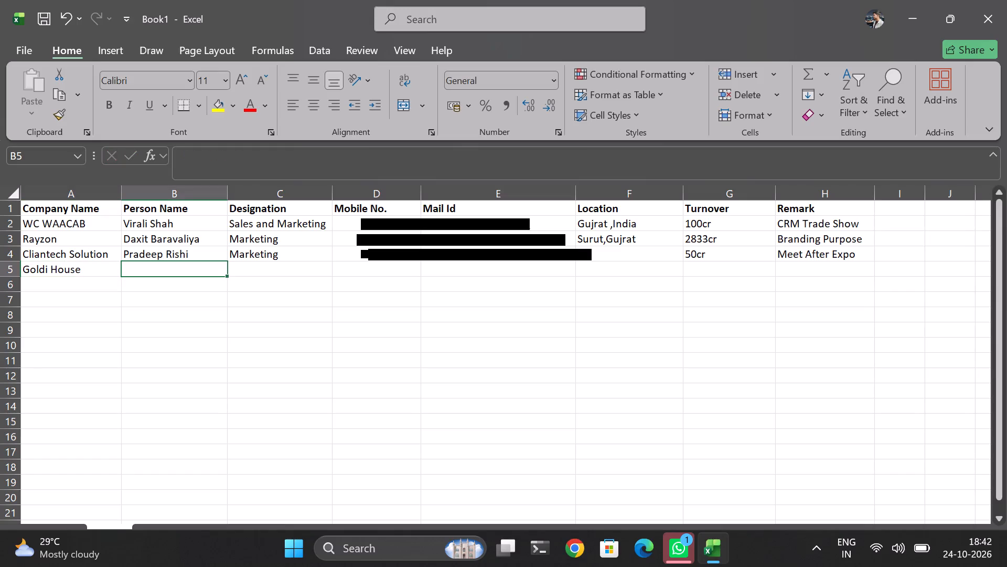
left_click(160, 273)
double_click(160, 273)
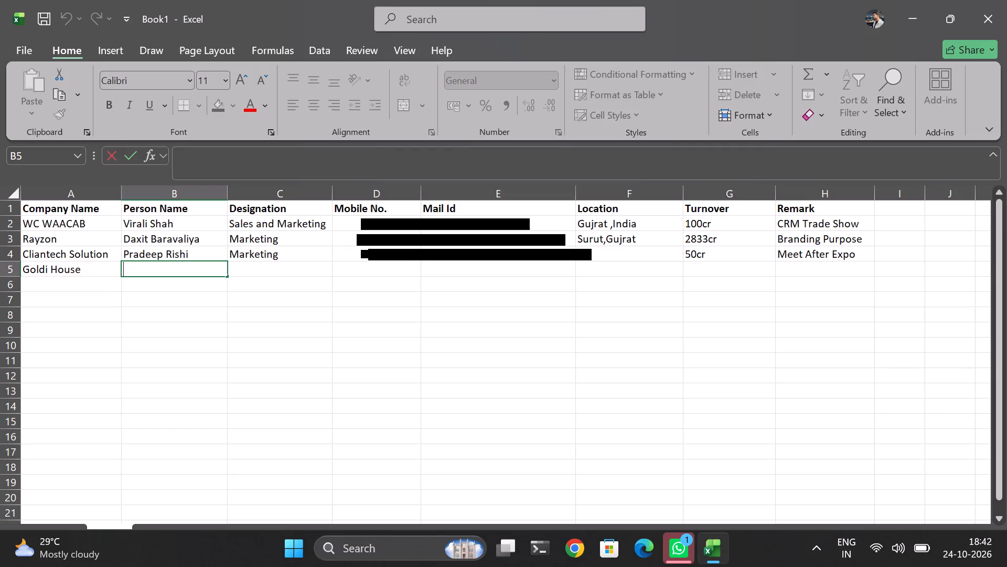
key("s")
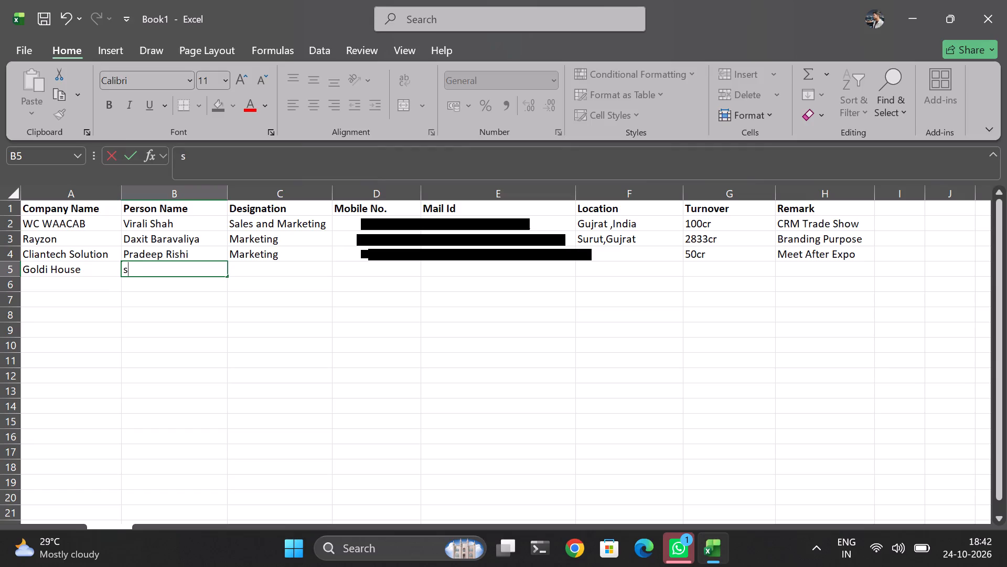
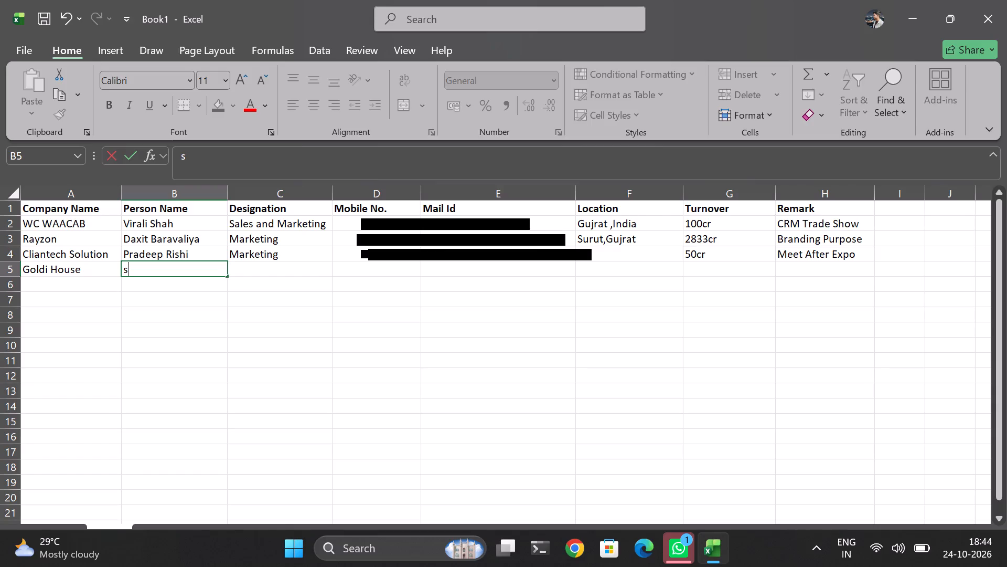
Complete the contact person's full name for Goldi House in row 5 of the Person Name column.
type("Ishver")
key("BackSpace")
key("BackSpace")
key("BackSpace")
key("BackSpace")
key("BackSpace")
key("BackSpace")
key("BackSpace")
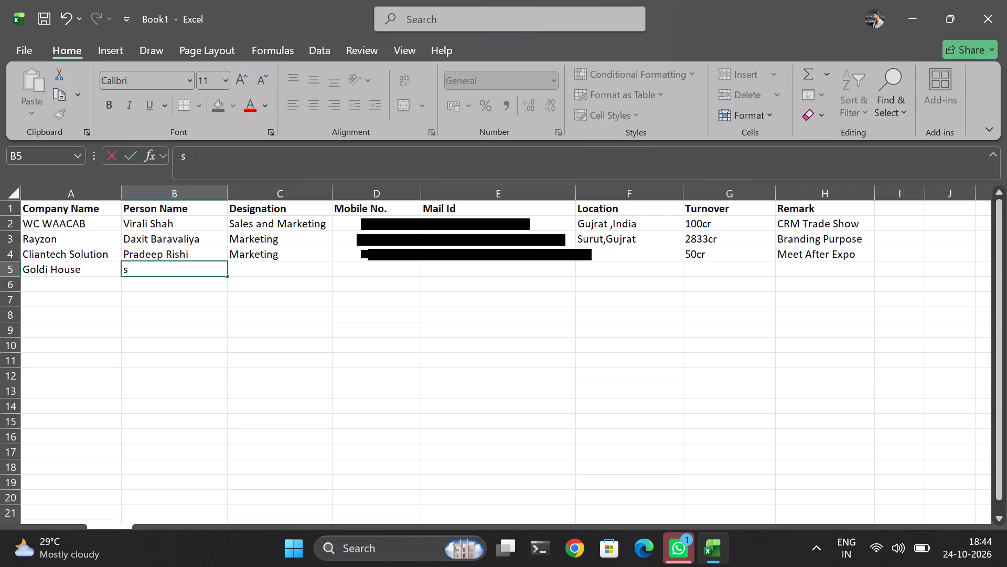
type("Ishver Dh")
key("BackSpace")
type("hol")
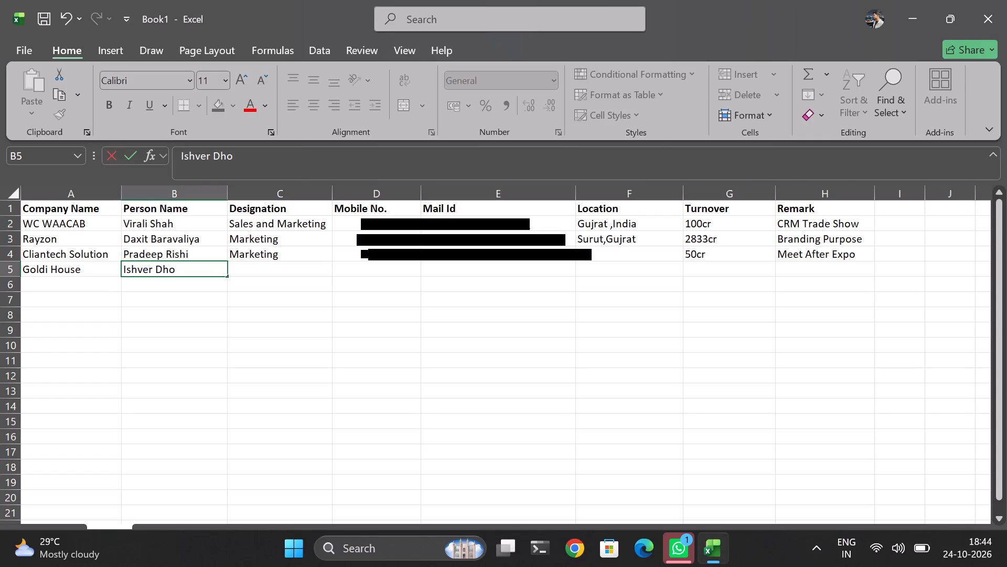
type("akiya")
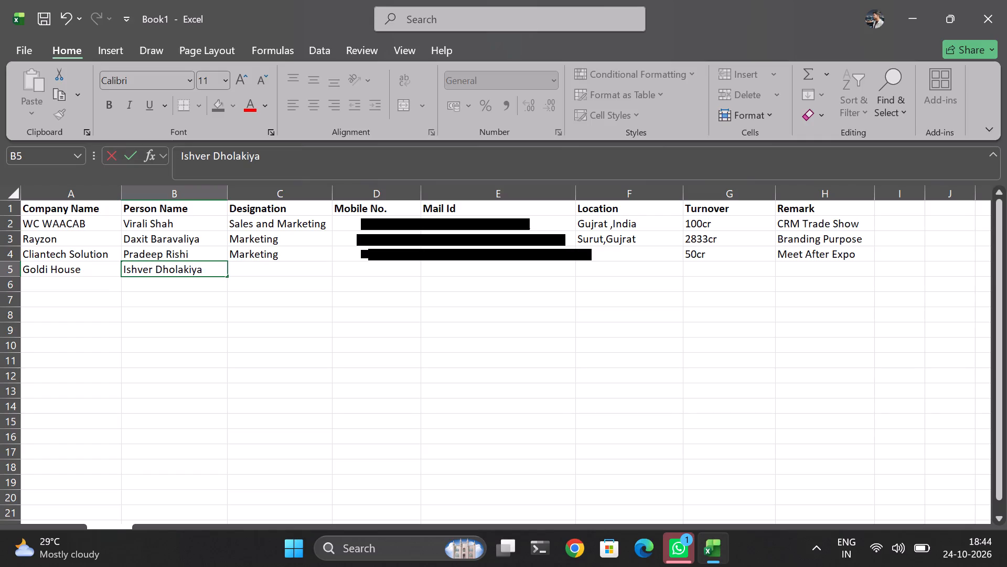
Enter Director as the designation for Goldi House in row 5.
left_click(242, 270)
double_click(242, 270)
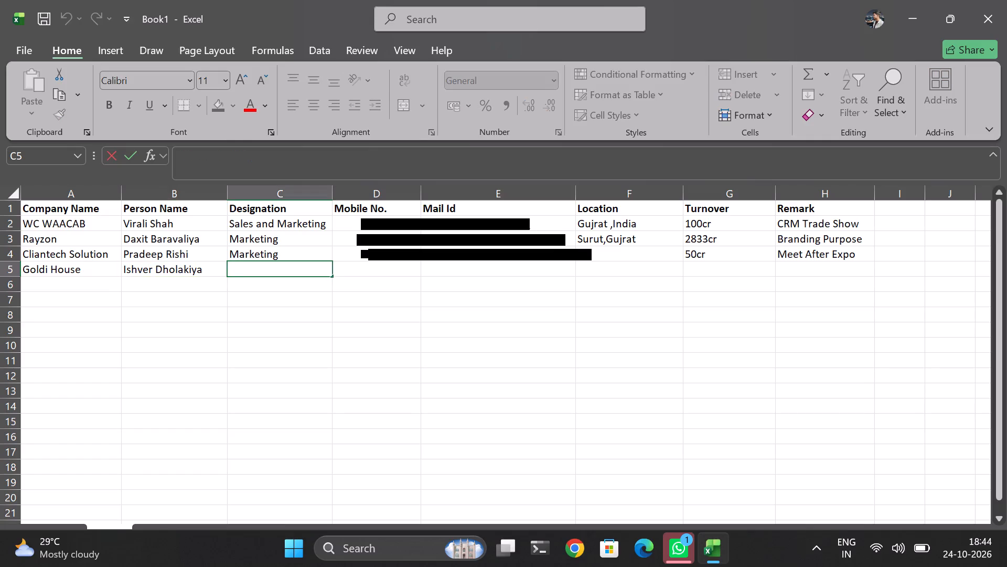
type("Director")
Enter the contact's phone number for Goldi House in row 5 of the Mobile No. column.
double_click(369, 268)
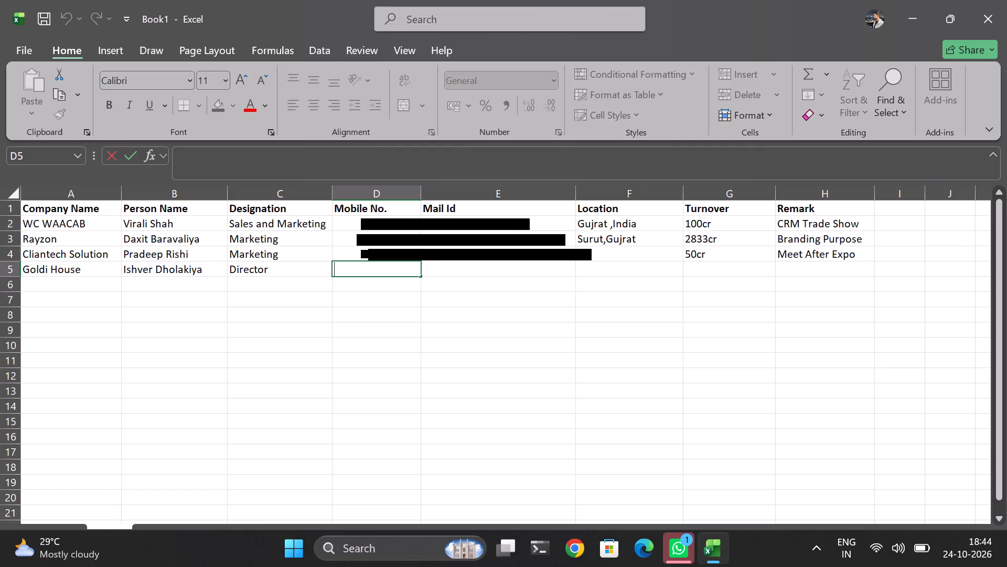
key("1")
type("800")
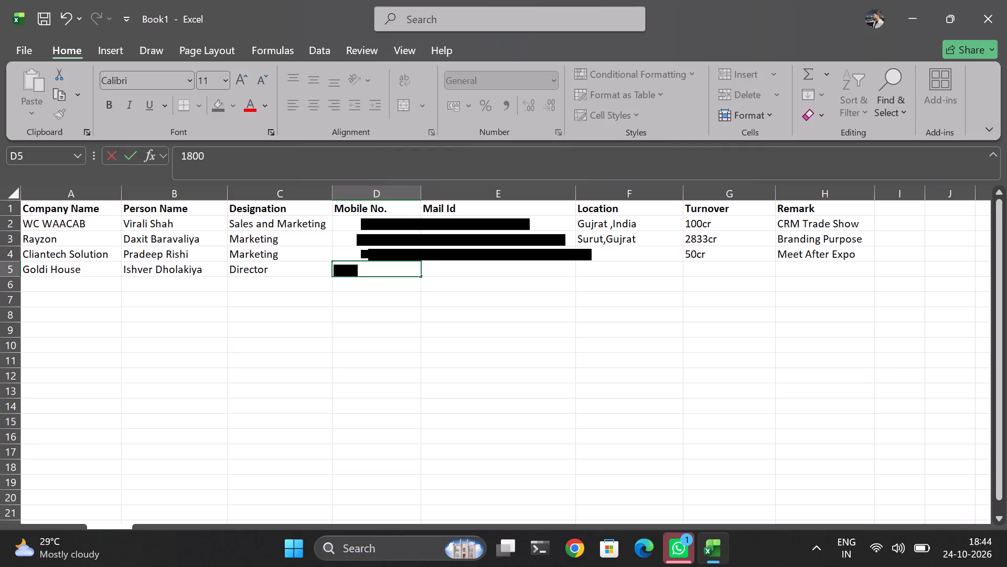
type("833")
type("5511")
Open the Mail Id cell of Goldi House in row 5 for editing.
double_click(447, 270)
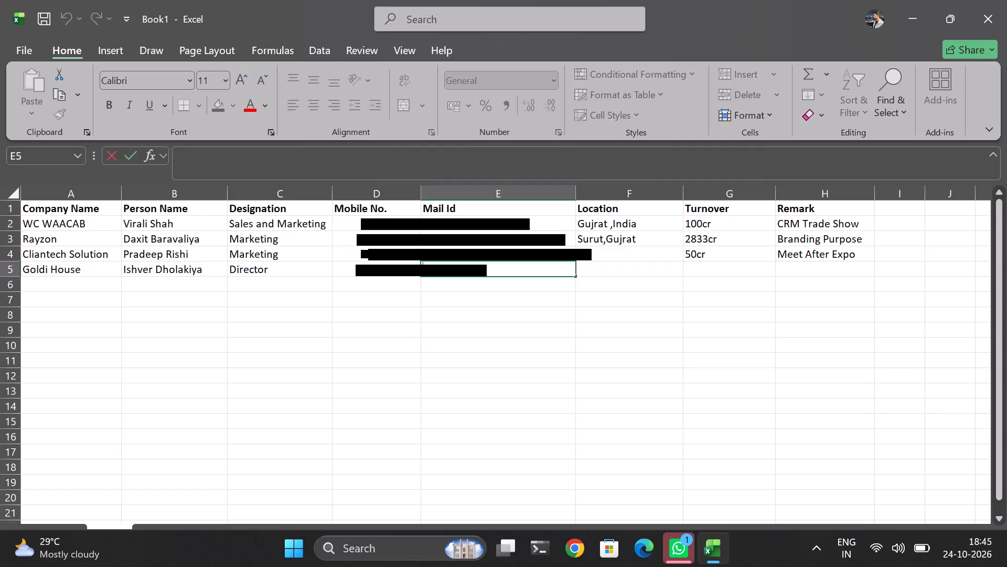
Enter the company's contact e-mail address for Goldi House in row 5 of the Mail Id column.
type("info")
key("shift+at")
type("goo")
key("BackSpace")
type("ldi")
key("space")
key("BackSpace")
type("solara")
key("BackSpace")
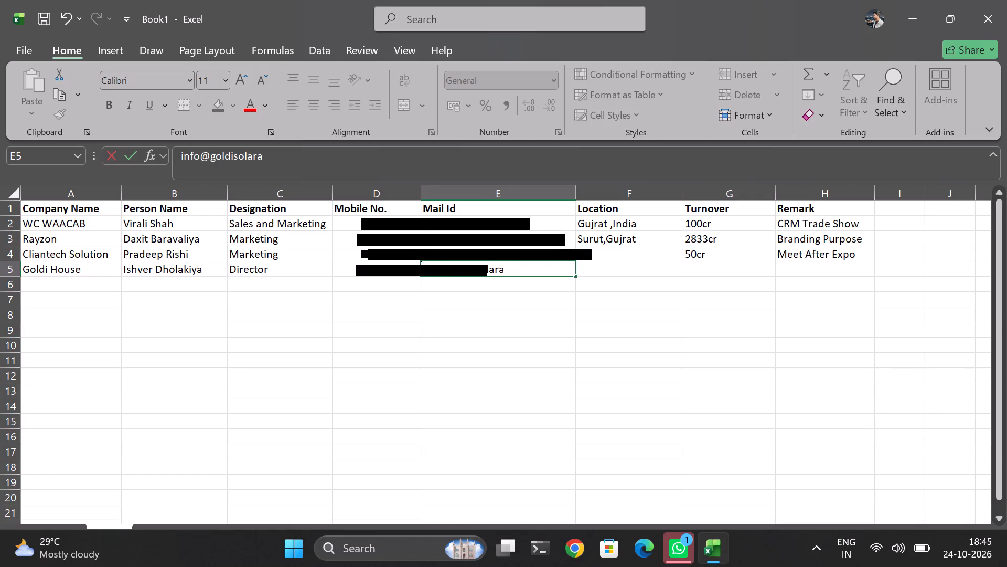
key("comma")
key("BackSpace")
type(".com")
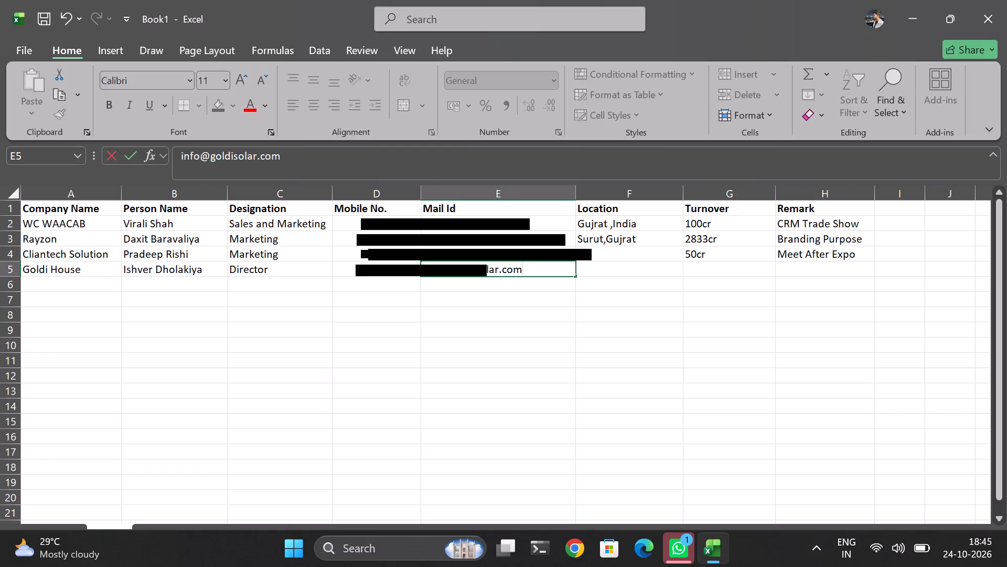
Enter Surut,Gujrat as the location for Goldi House in row 5.
left_click(591, 266)
double_click(591, 266)
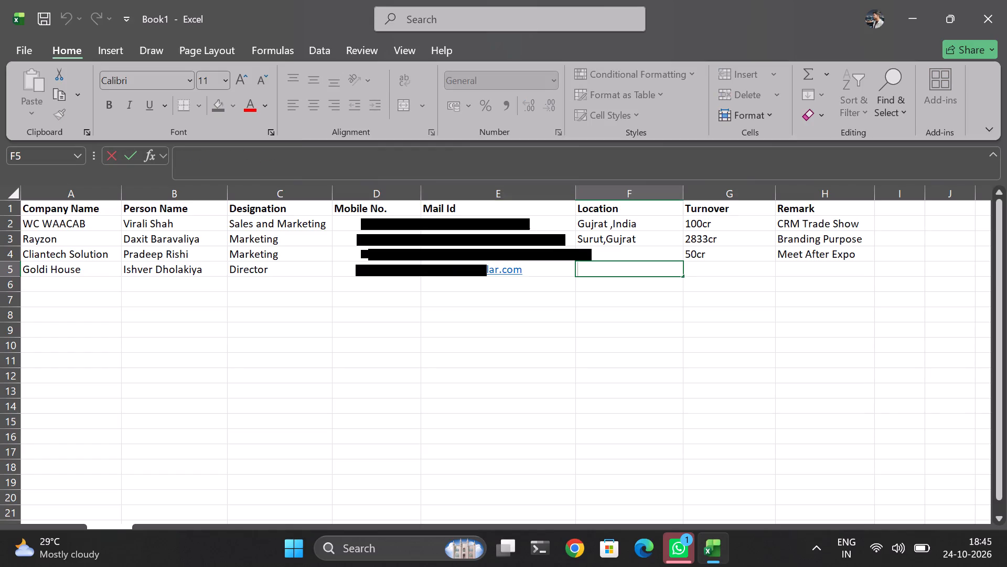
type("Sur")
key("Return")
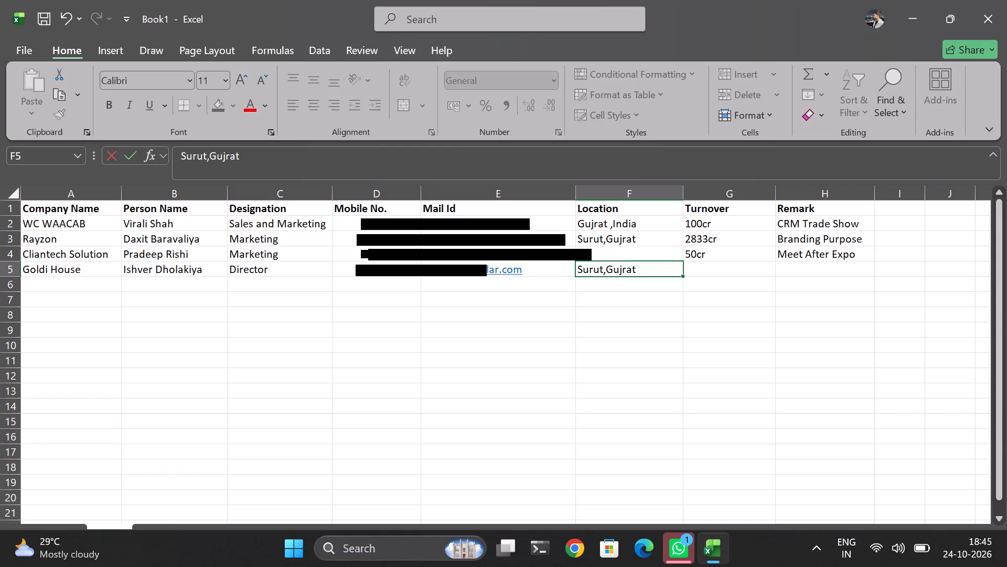
Select the Turnover cell of Goldi House in row 5.
left_click(719, 270)
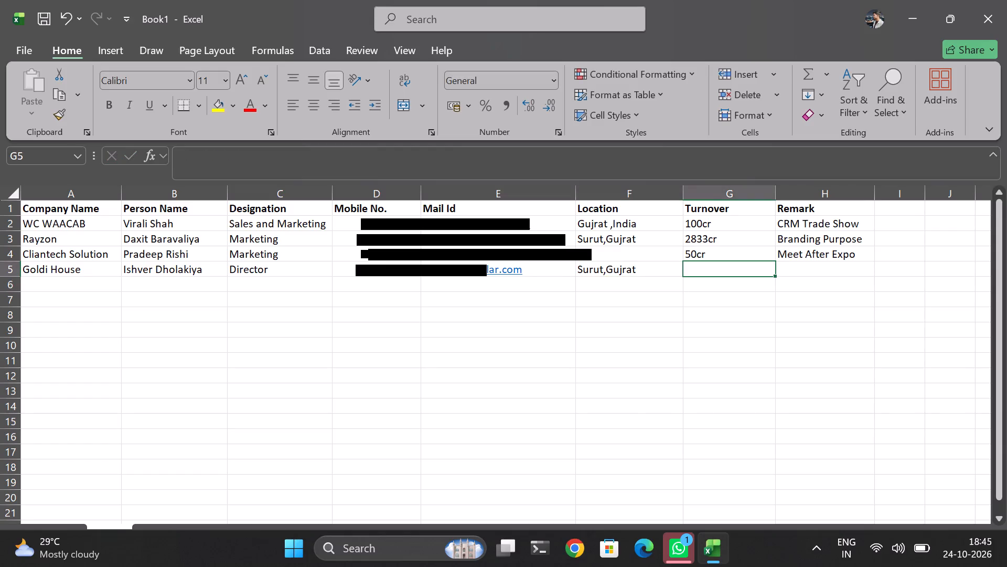
Enter 600cr as the turnover for Goldi House in row 5.
double_click(719, 270)
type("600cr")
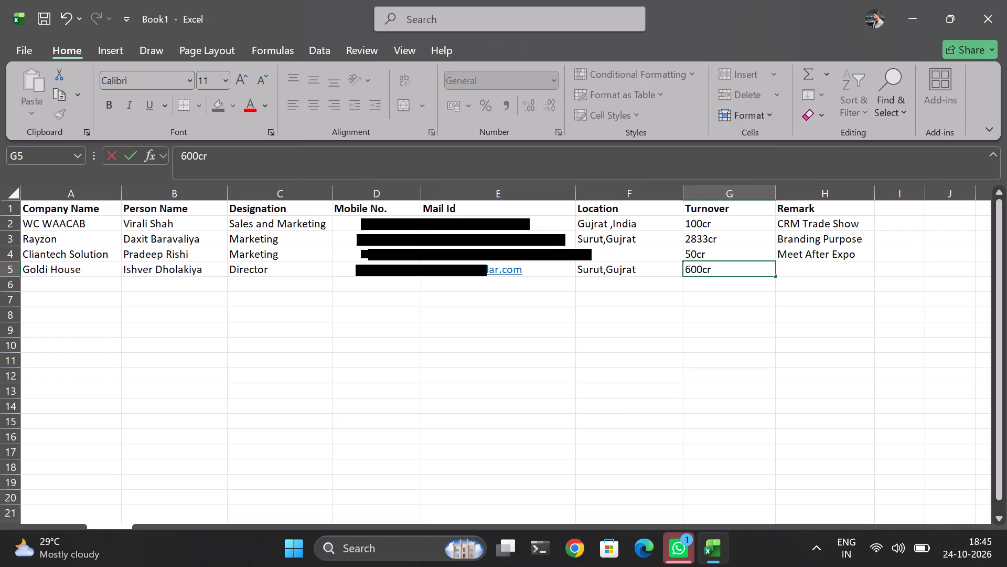
Enter "have again plan" as the remark for Goldi House in row 5.
double_click(800, 271)
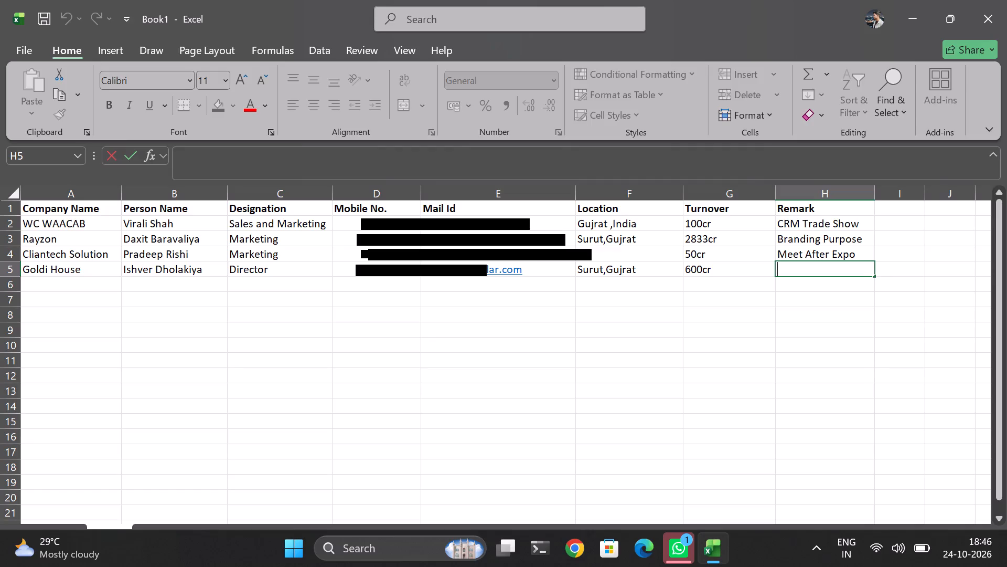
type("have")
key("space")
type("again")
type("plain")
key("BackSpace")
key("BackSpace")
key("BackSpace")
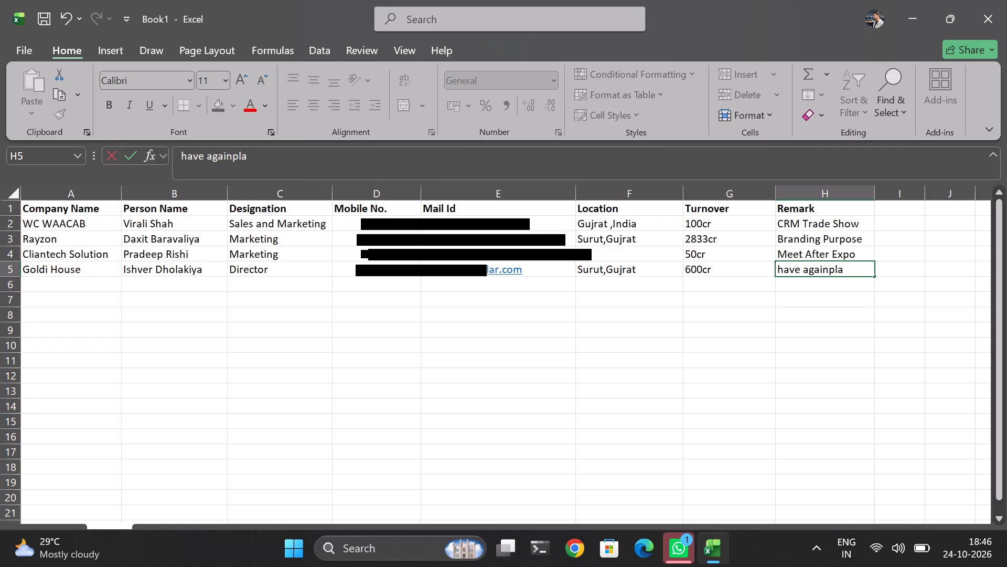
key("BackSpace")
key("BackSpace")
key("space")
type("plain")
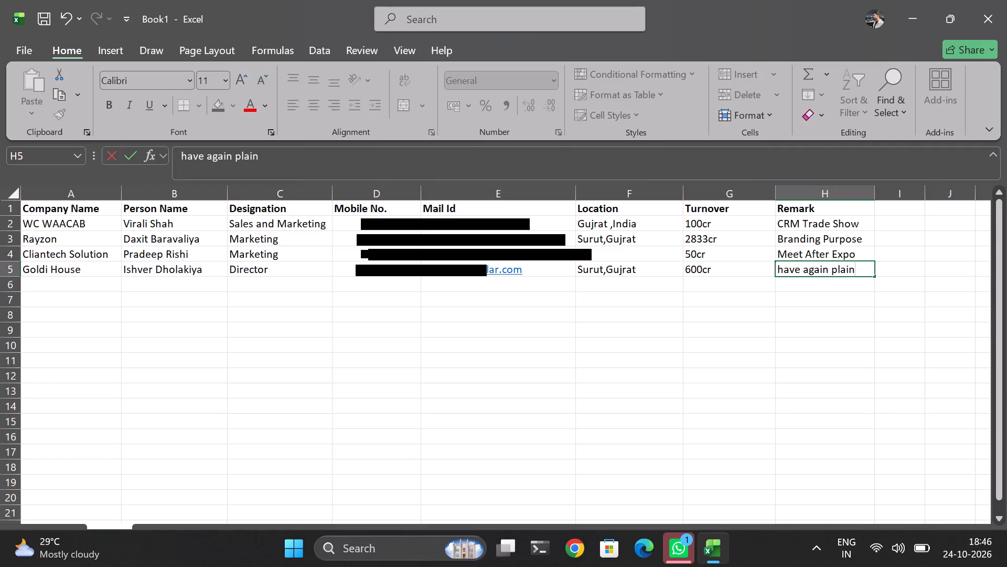
left_click(858, 271)
key("BackSpace")
key("BackSpace")
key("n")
Enter SAEL as the company name in row 6.
double_click(93, 292)
left_click(93, 292)
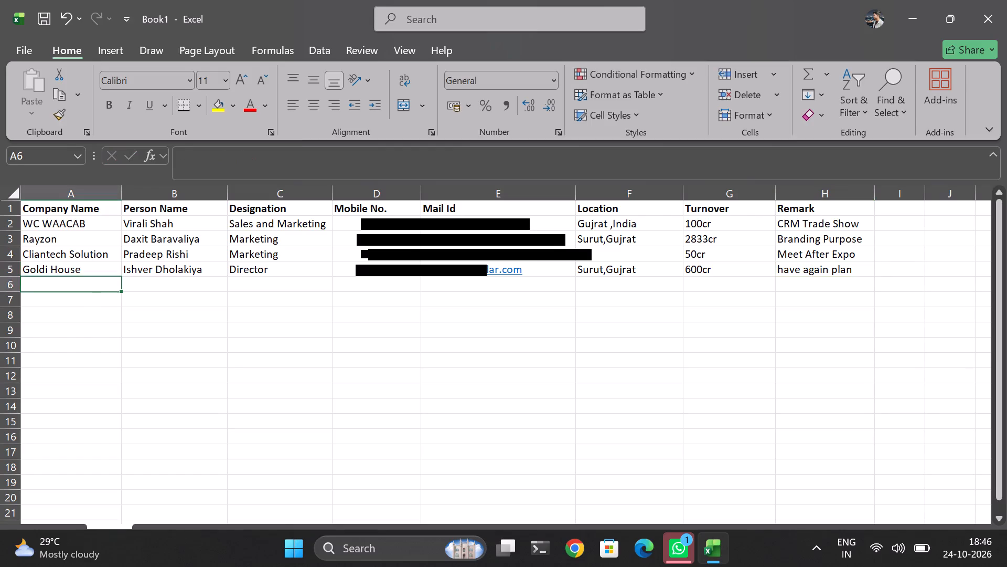
double_click(83, 288)
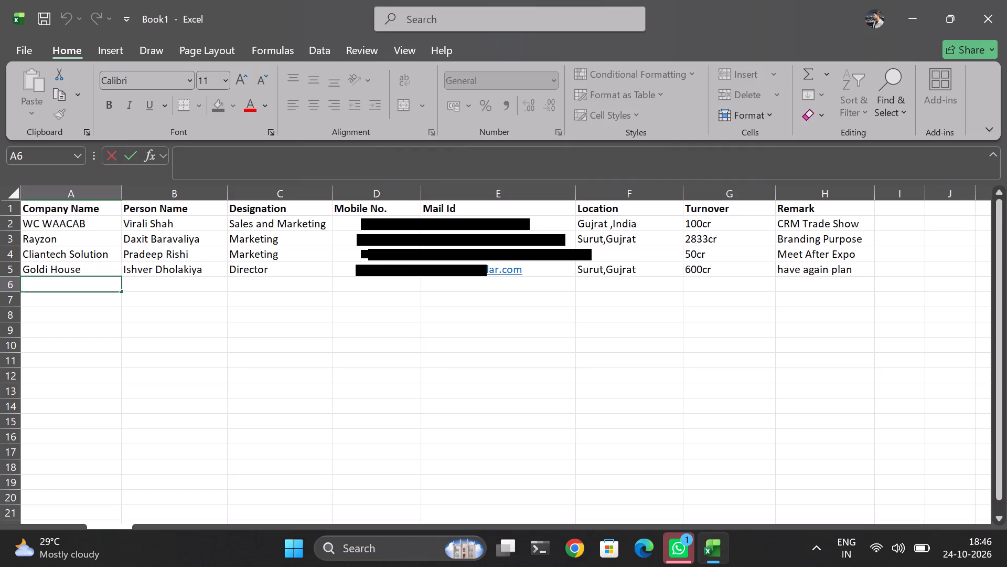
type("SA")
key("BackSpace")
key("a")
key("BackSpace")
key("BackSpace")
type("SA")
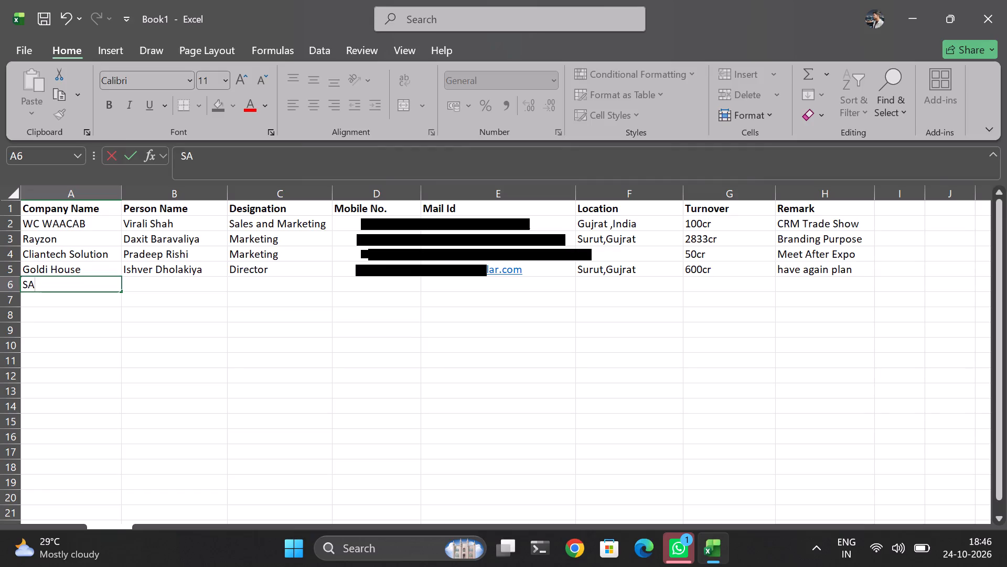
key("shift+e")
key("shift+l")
Enter the first contact person's first name followed by a slash for SAEL in row 6 of the Person Name column.
left_click(192, 288)
double_click(192, 288)
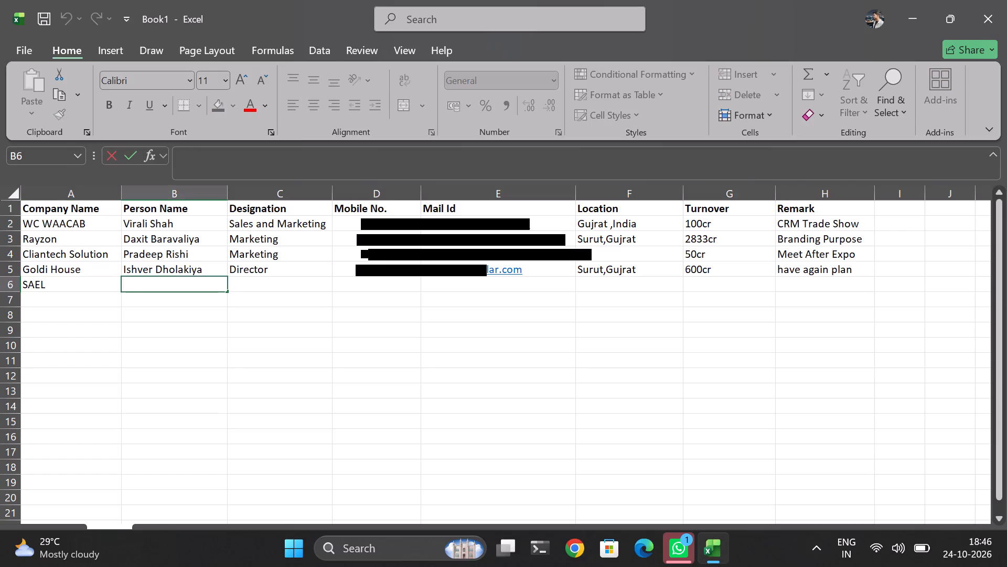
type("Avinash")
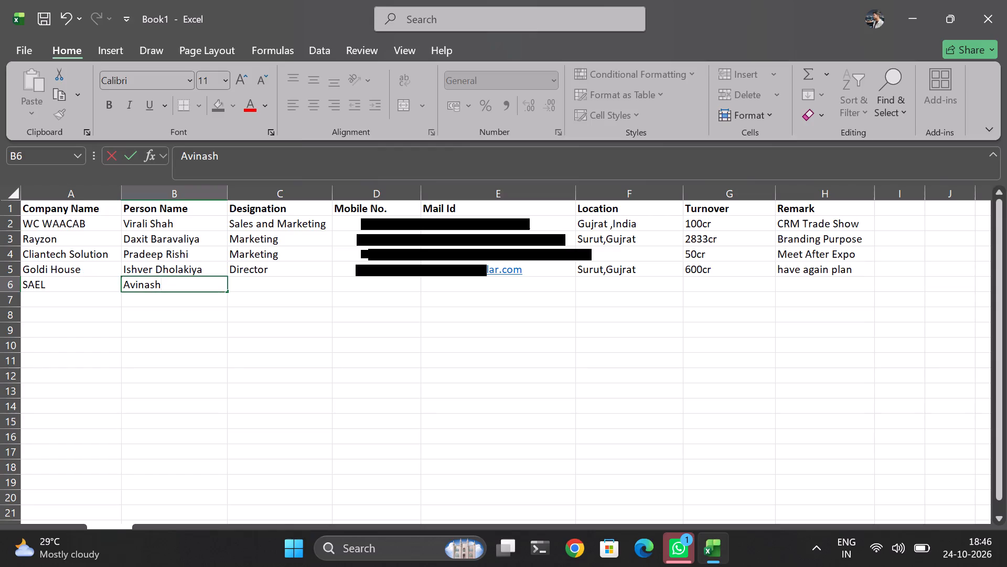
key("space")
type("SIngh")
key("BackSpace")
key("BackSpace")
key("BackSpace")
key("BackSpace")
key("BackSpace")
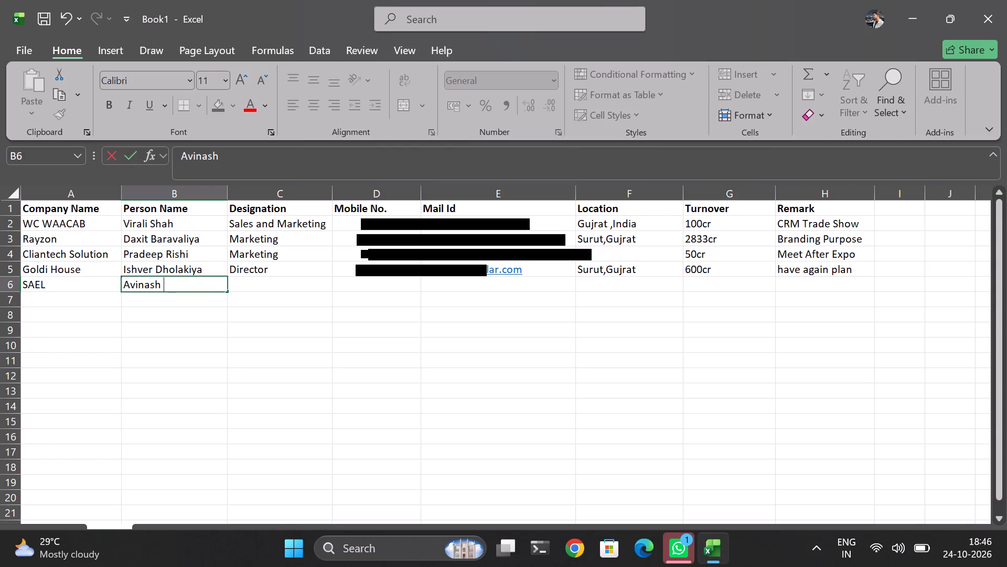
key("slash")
Widen the Person Name column to about 22 characters.
left_click(231, 195)
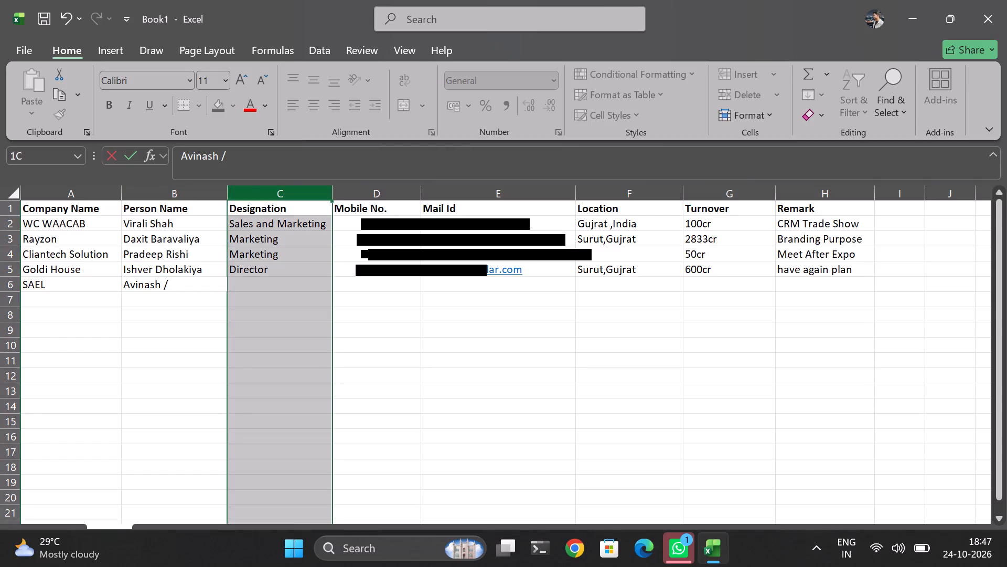
left_click(226, 194)
left_click_drag(226, 194, 211, 194)
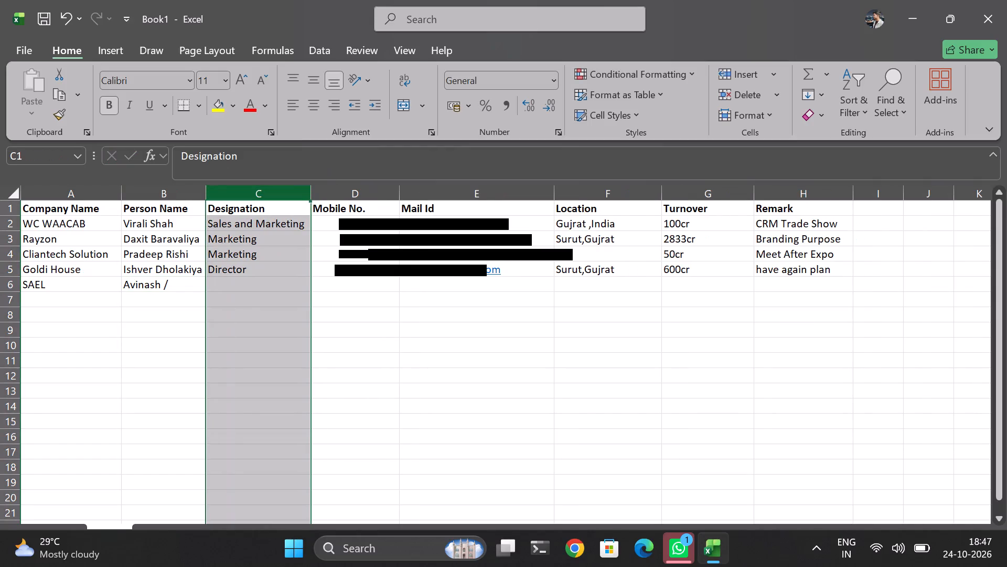
left_click_drag(211, 194, 207, 195)
left_click_drag(207, 195, 252, 195)
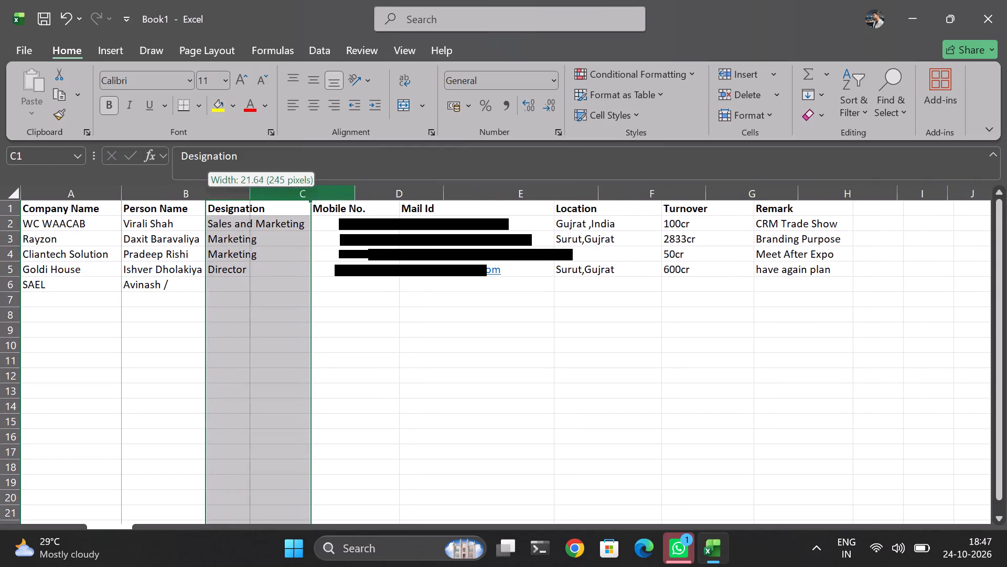
left_click_drag(252, 195, 255, 195)
Add the second contact person's name after the slash in SAEL's Person Name cell in row 6.
left_click(178, 293)
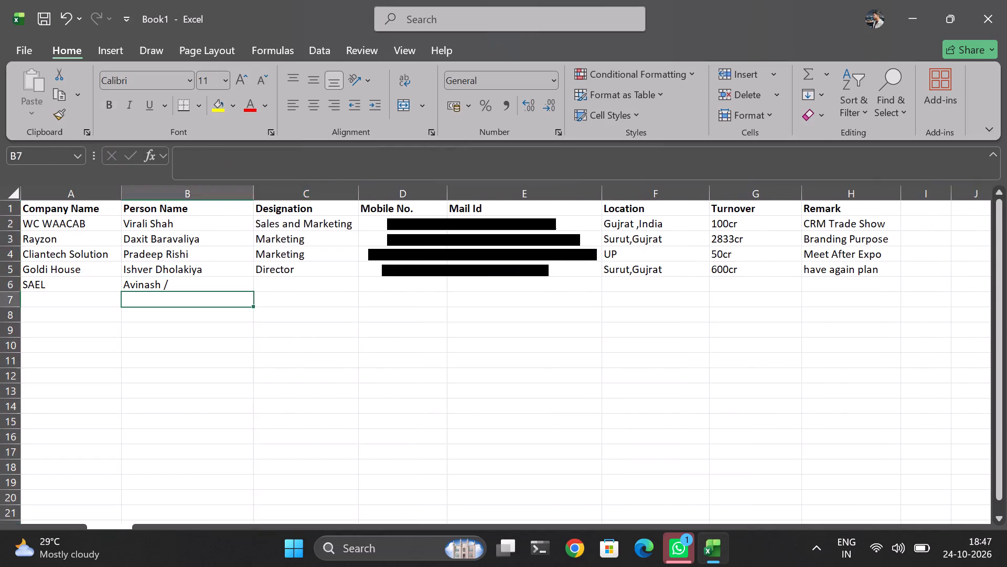
left_click(188, 286)
double_click(188, 286)
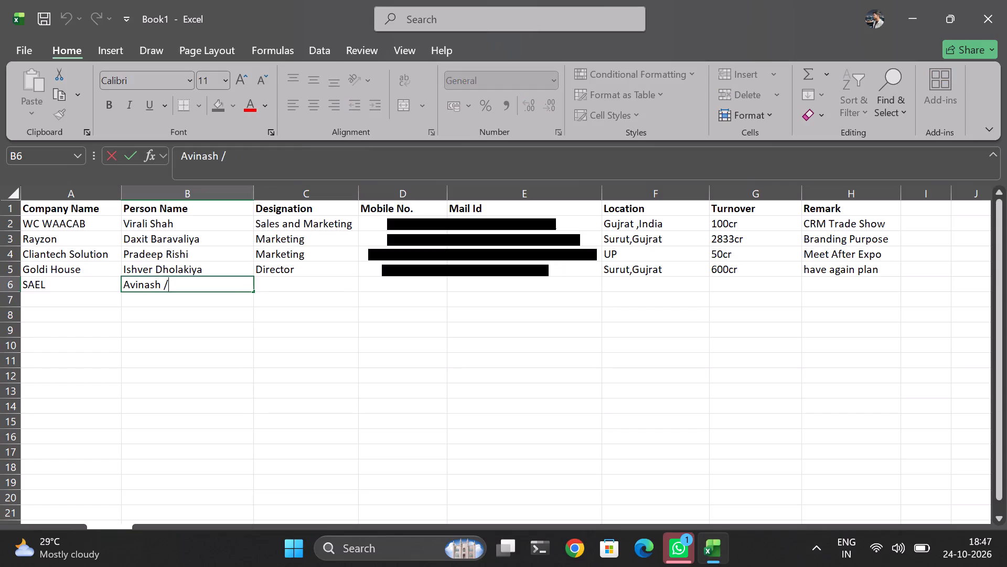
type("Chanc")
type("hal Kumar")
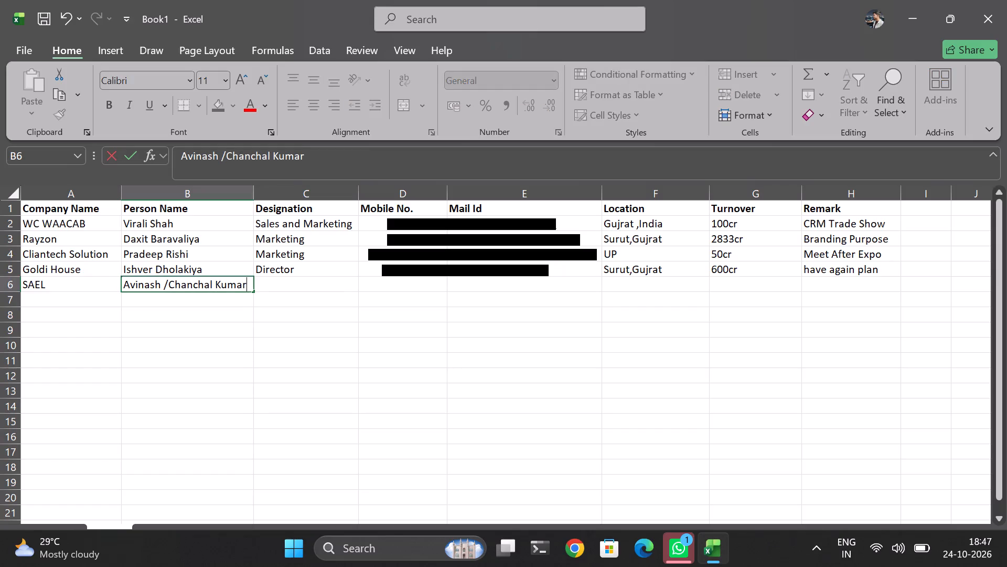
Enter "Marketing/General M" as the designation for SAEL in row 6.
left_click(295, 287)
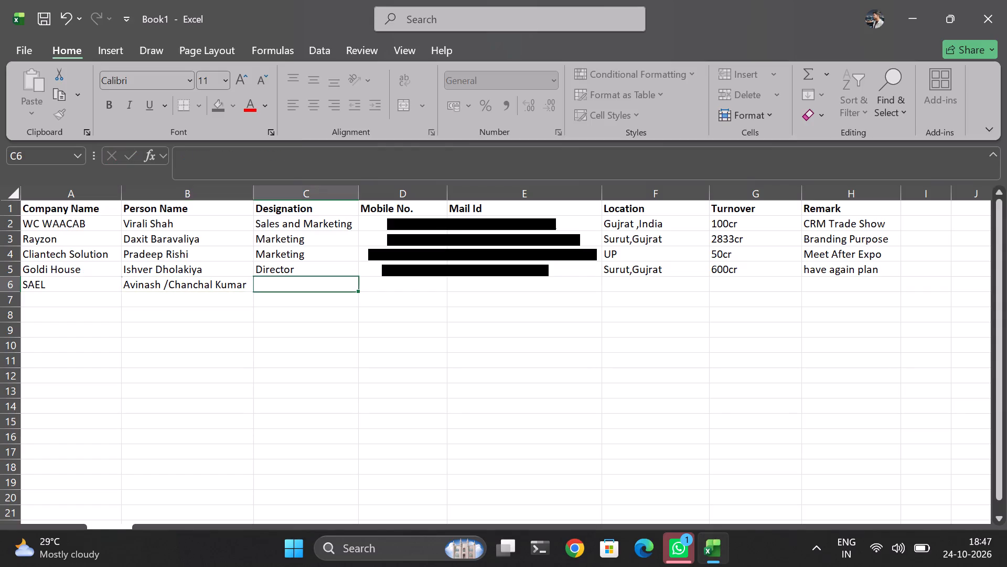
double_click(295, 287)
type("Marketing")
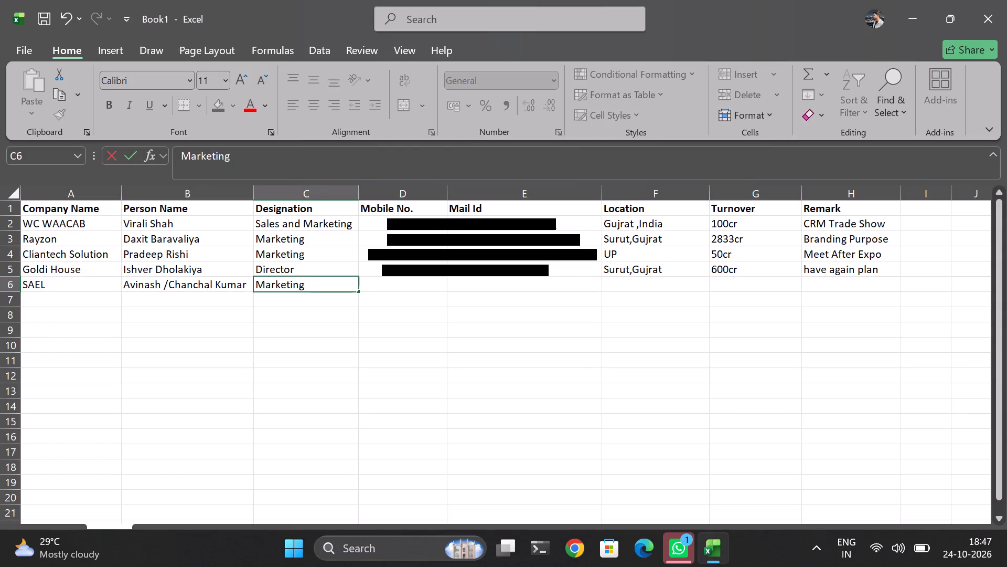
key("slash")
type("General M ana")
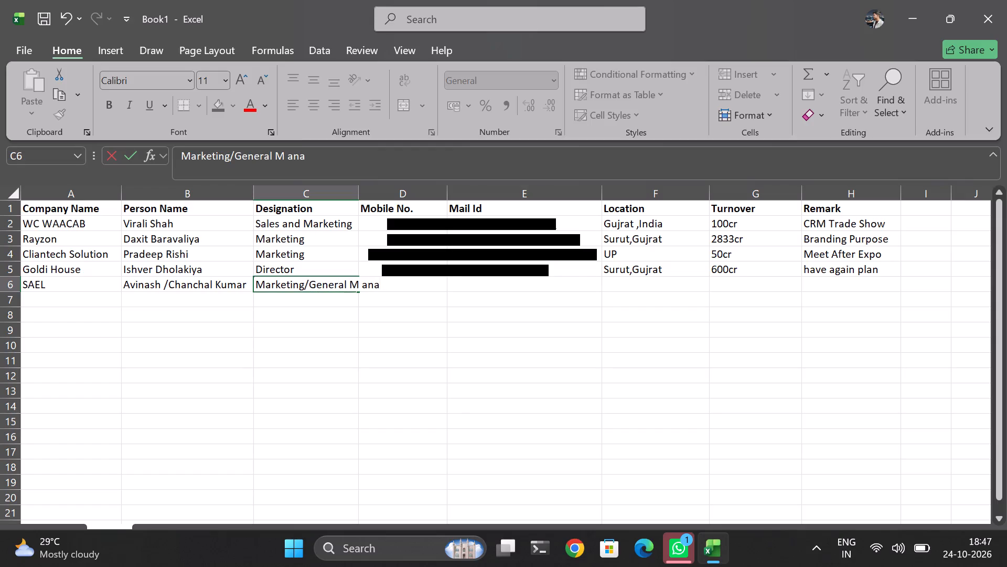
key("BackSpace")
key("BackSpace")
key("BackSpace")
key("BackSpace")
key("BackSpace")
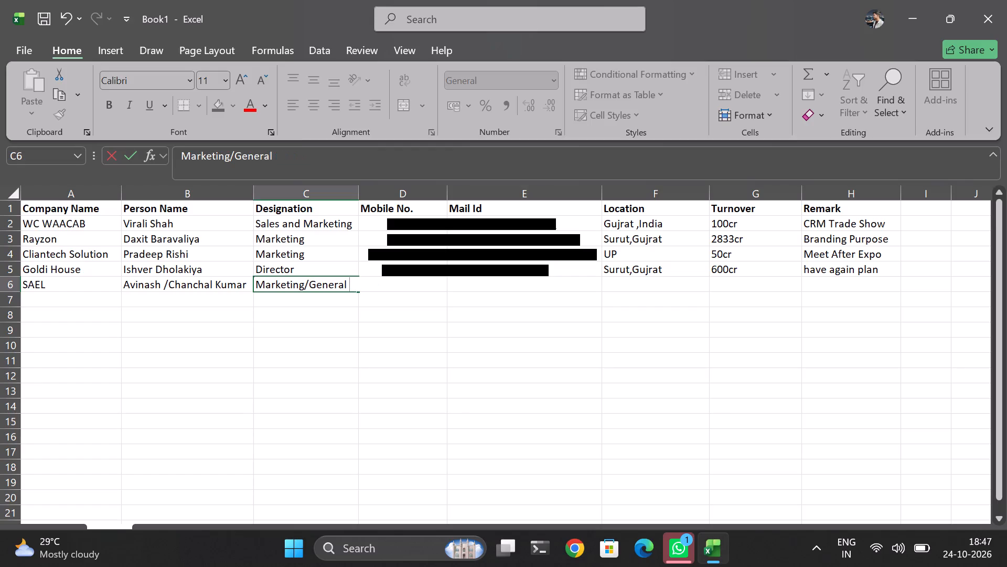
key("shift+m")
left_click(384, 285)
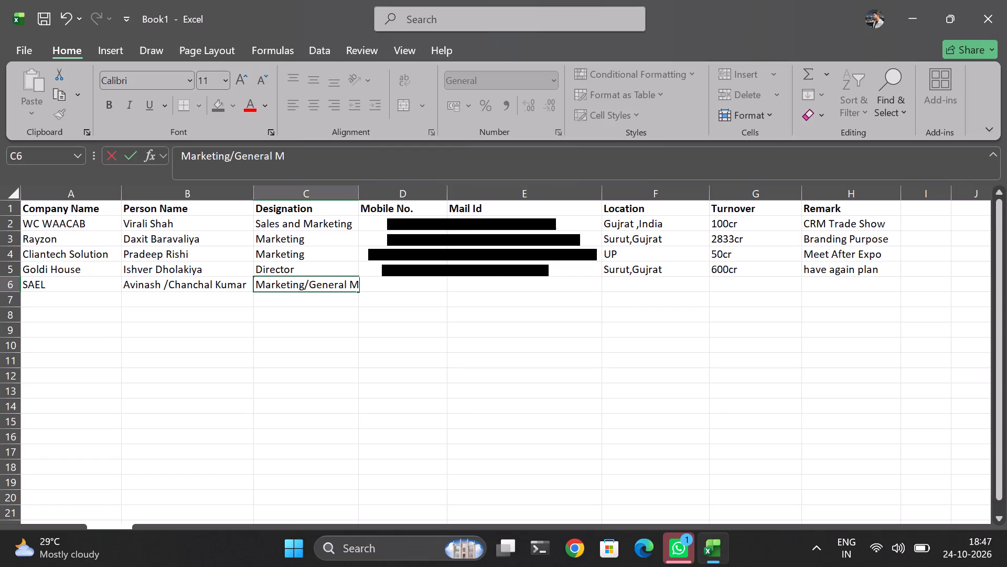
double_click(384, 285)
left_click(384, 285)
double_click(384, 285)
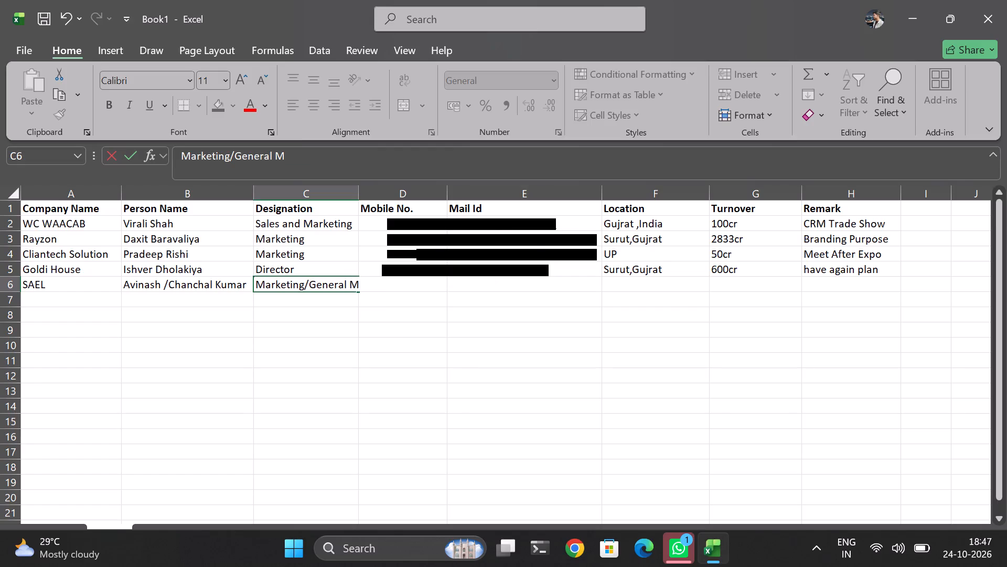
double_click(384, 285)
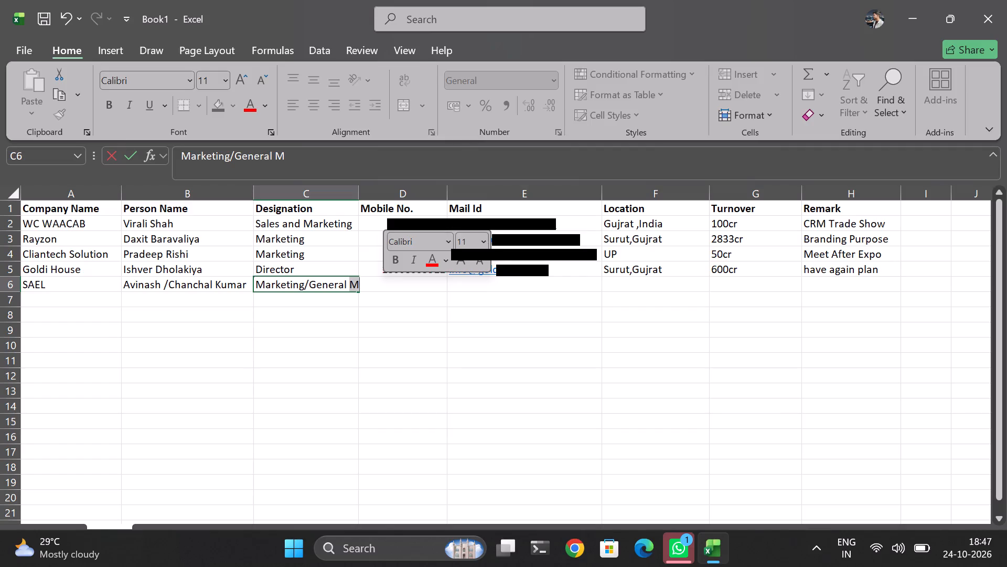
left_click(399, 283)
left_click(399, 283)
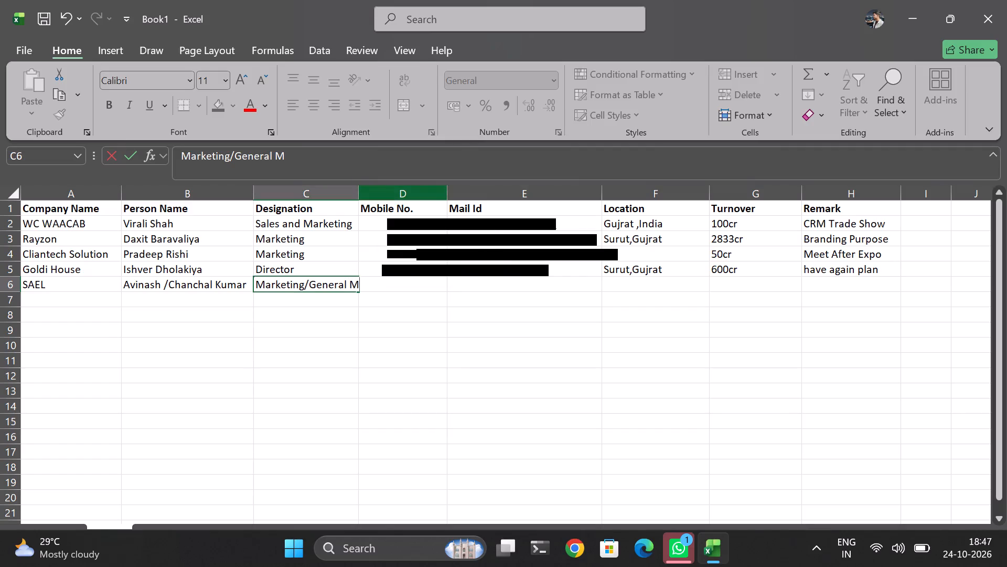
Widen the Designation column to about 21 characters.
left_click(359, 199)
left_click_drag(359, 199, 378, 199)
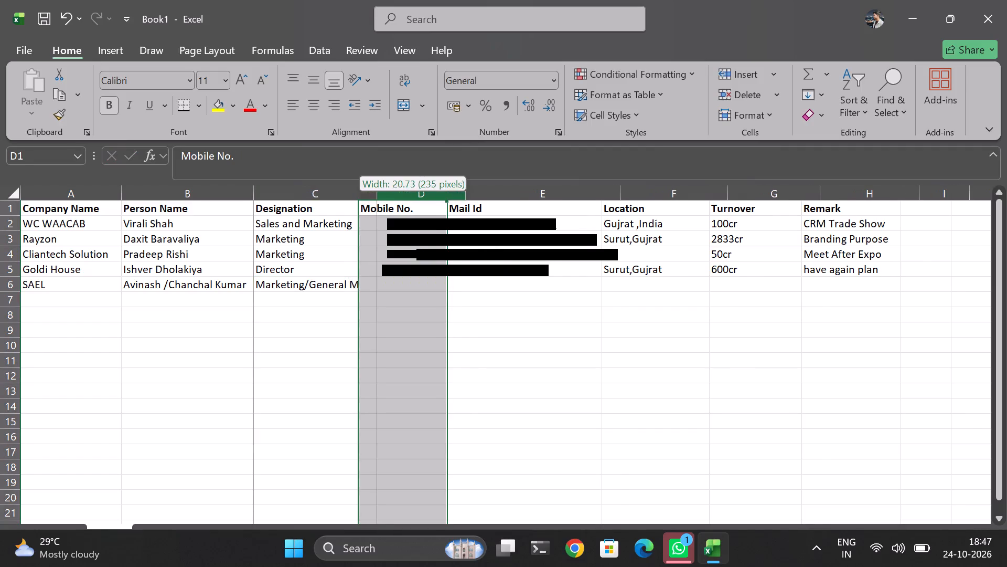
left_click_drag(378, 199, 378, 199)
left_click(400, 283)
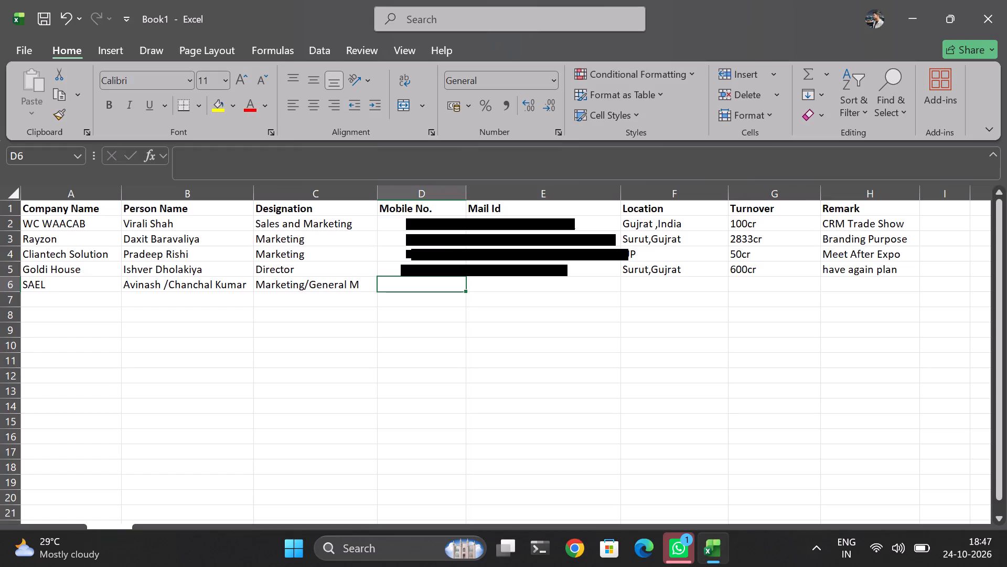
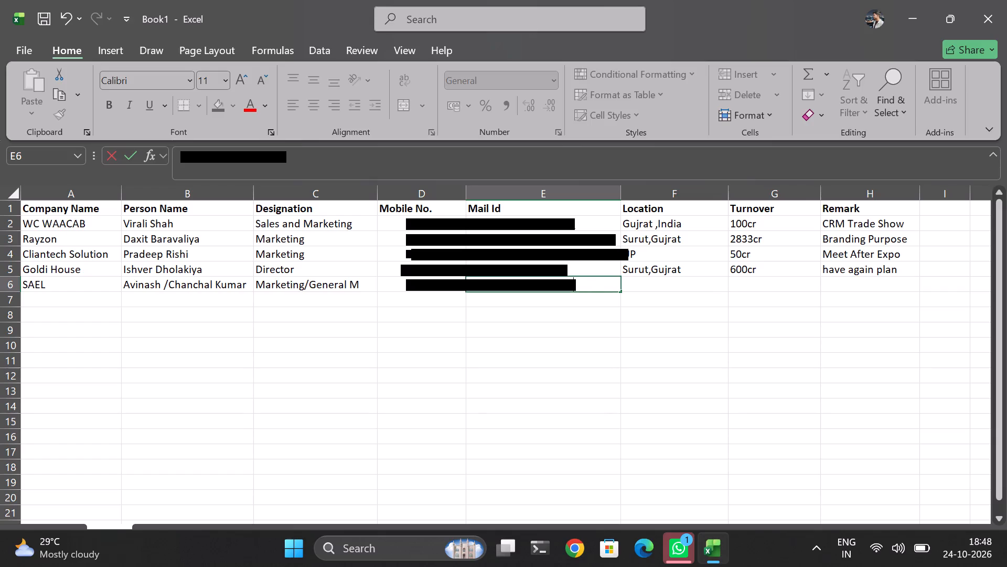
Enter "New Delhi" as the location for SAEL in row 6.
double_click(680, 288)
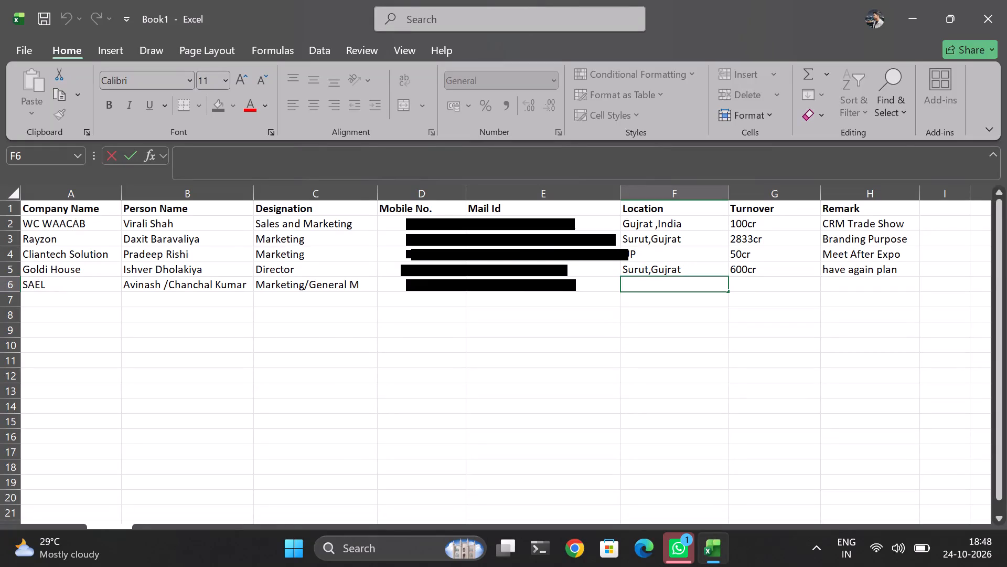
type("New Delhi")
key("Right")
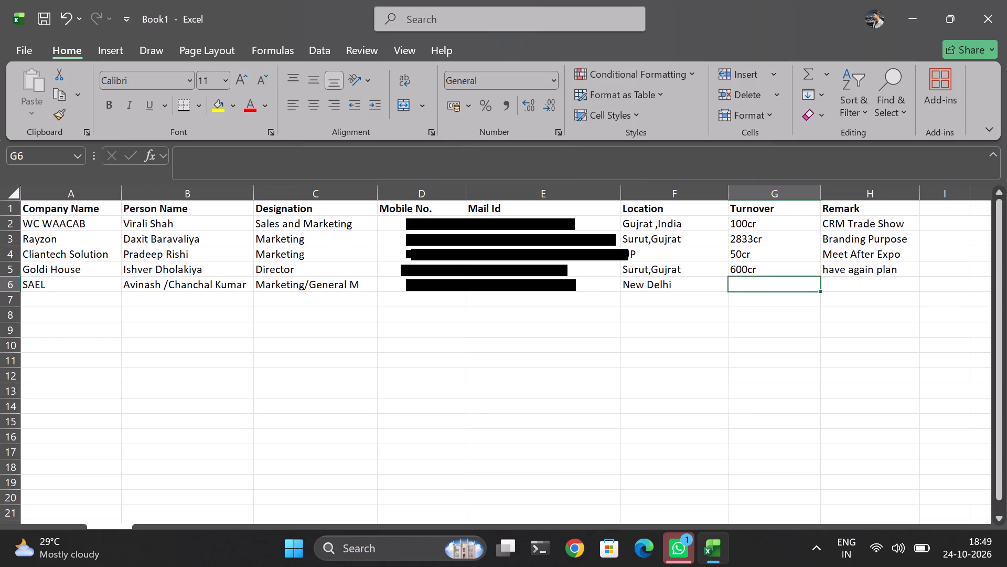
Enter "664.77cr" as the turnover for SAEL in row 6.
type("664")
key("period")
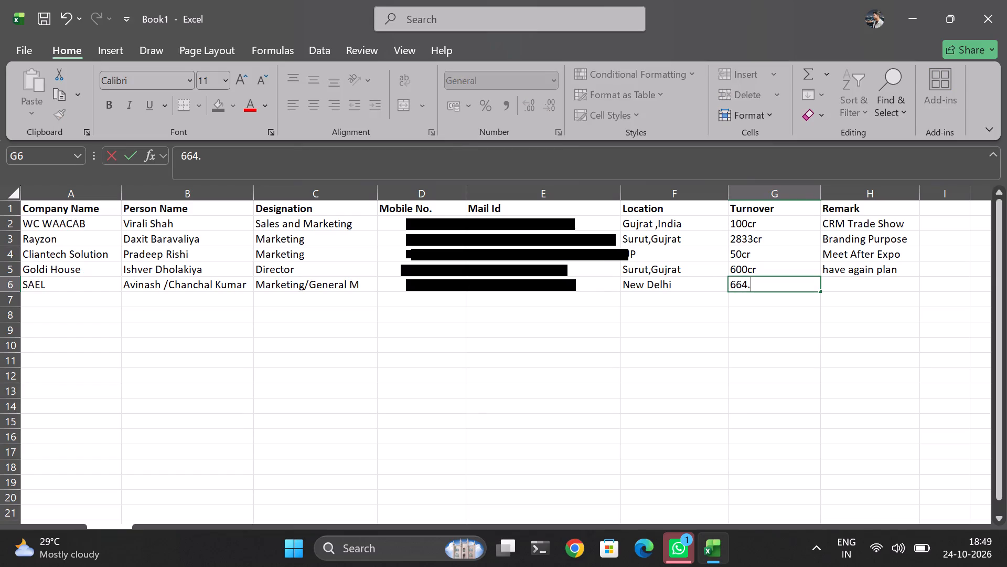
type("77")
type("cr")
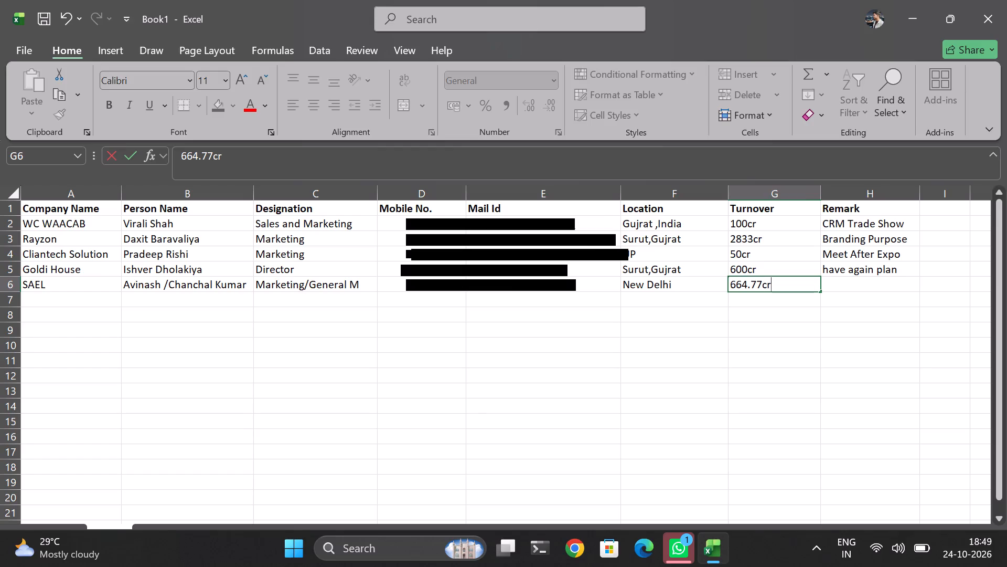
double_click(832, 282)
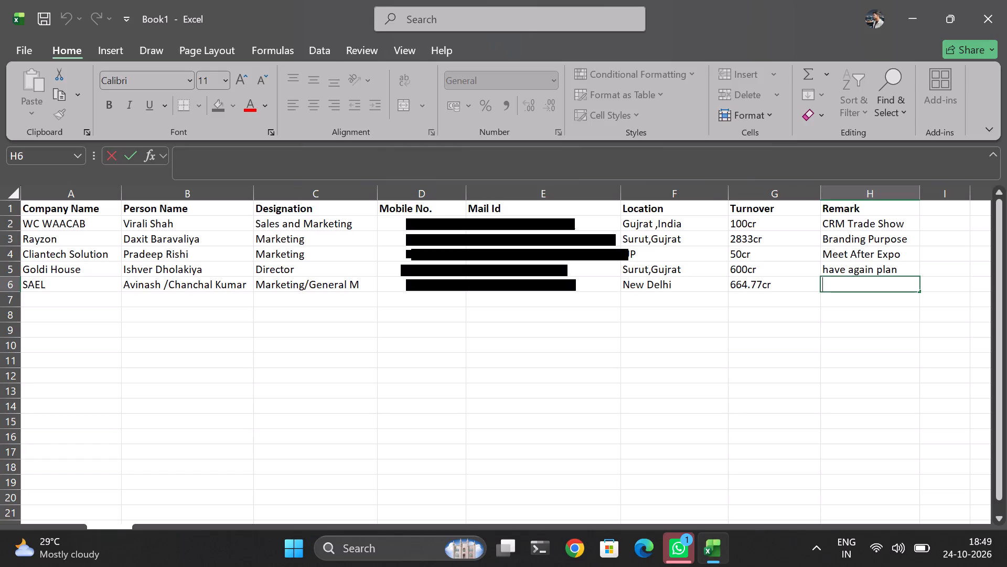
Correct SAEL's mobile number in row 6, starting by deleting its last four digits.
left_click(451, 289)
double_click(451, 289)
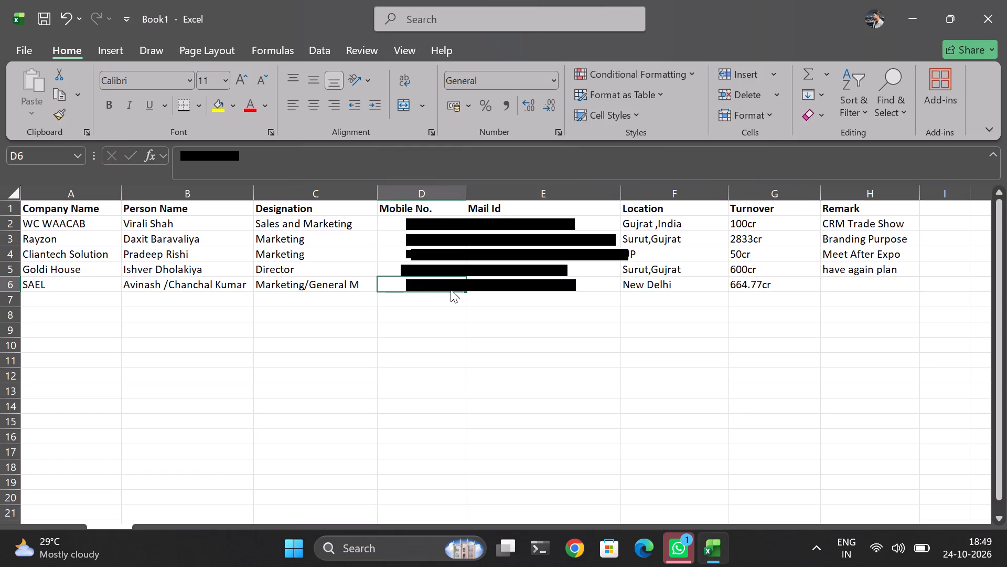
double_click(456, 285)
key("Right")
key("BackSpace")
key("BackSpace")
key("BackSpace")
key("BackSpace")
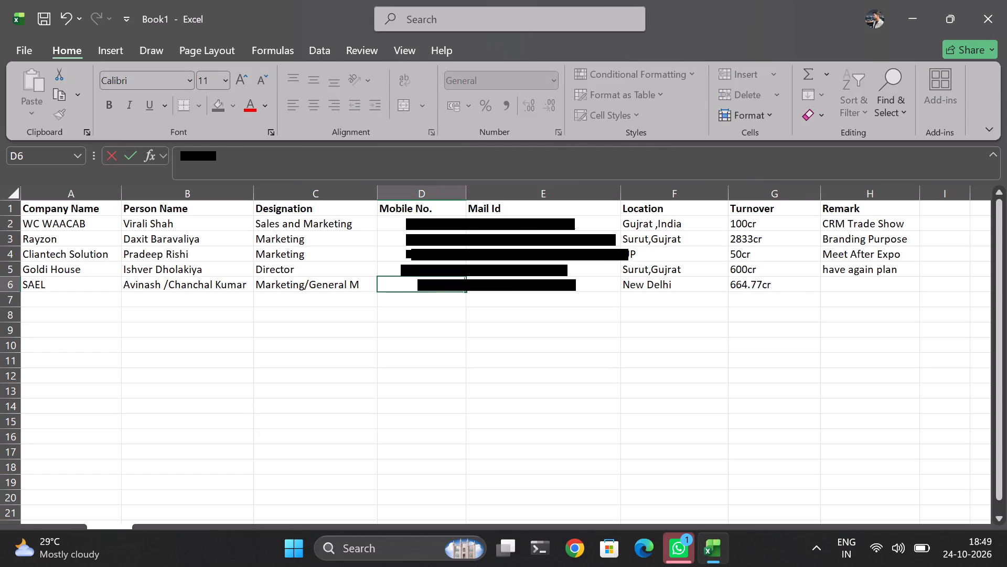
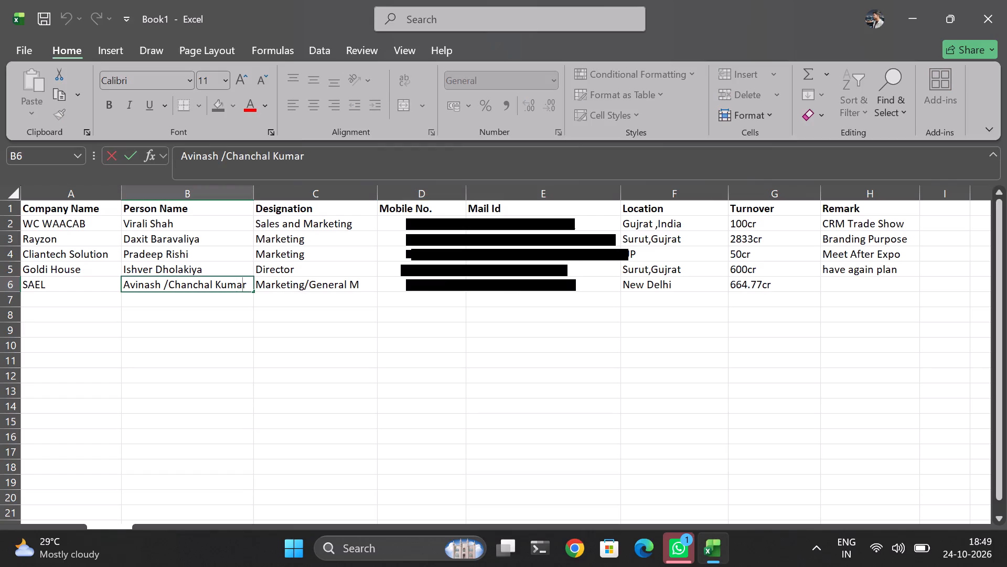
Replace the person name for SAEL in row 6 with the new contact's full name.
key("Right")
key("BackSpace")
key("BackSpace")
key("BackSpace")
key("BackSpace")
key("BackSpace")
key("BackSpace")
key("BackSpace")
key("BackSpace")
key("BackSpace")
key("BackSpace")
key("BackSpace")
key("BackSpace")
key("BackSpace")
key("BackSpace")
key("BackSpace")
key("BackSpace")
key("BackSpace")
key("BackSpace")
key("BackSpace")
key("BackSpace")
key("BackSpace")
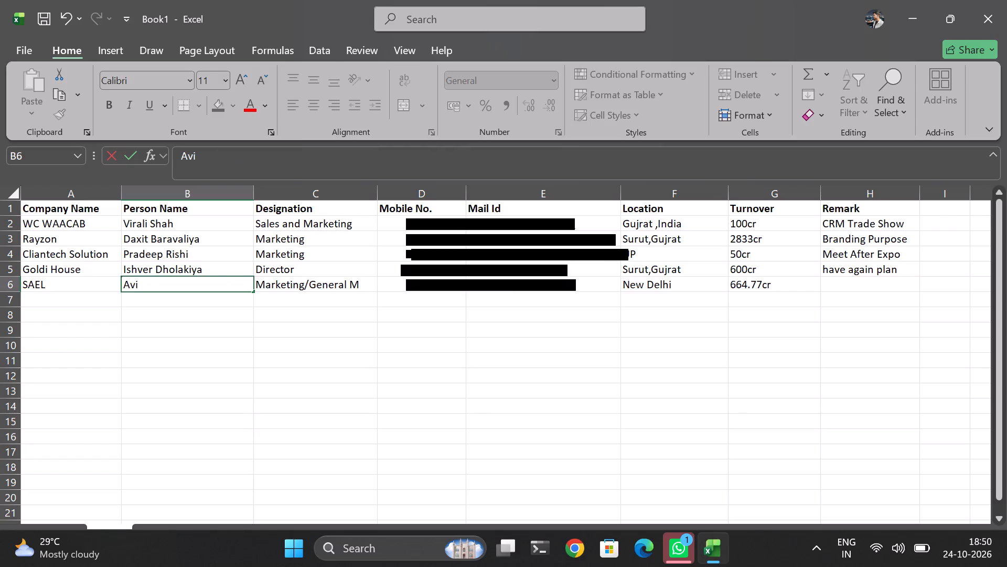
key("BackSpace")
key("BackSpace")
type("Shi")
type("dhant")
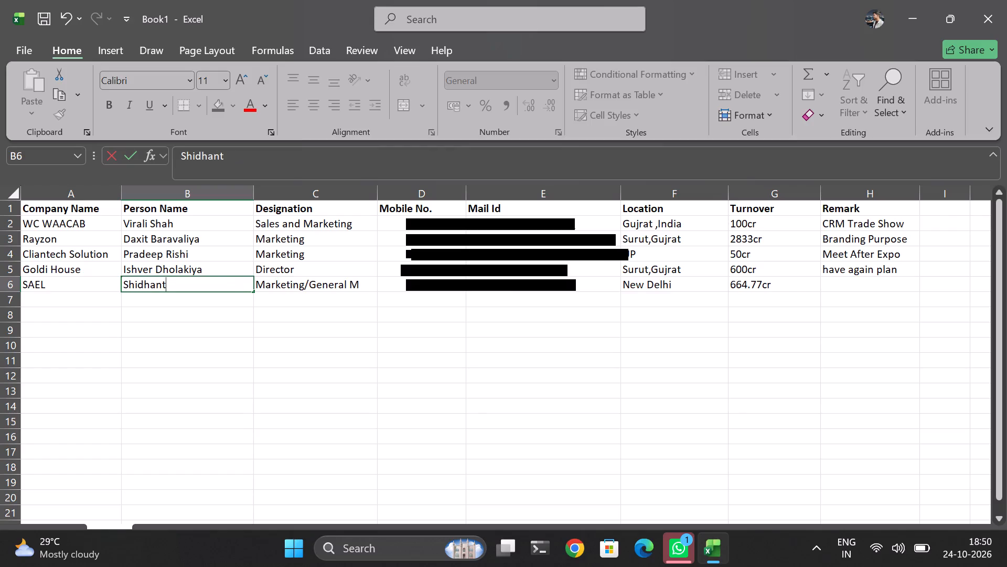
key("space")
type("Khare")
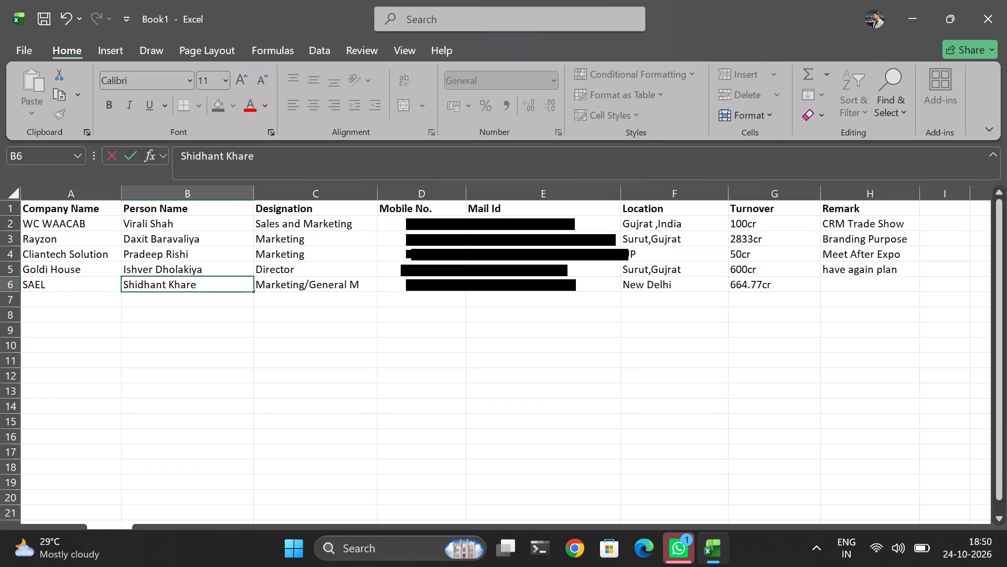
Enter "Detail Share" as the remark for SAEL in row 6.
left_click(859, 283)
double_click(859, 283)
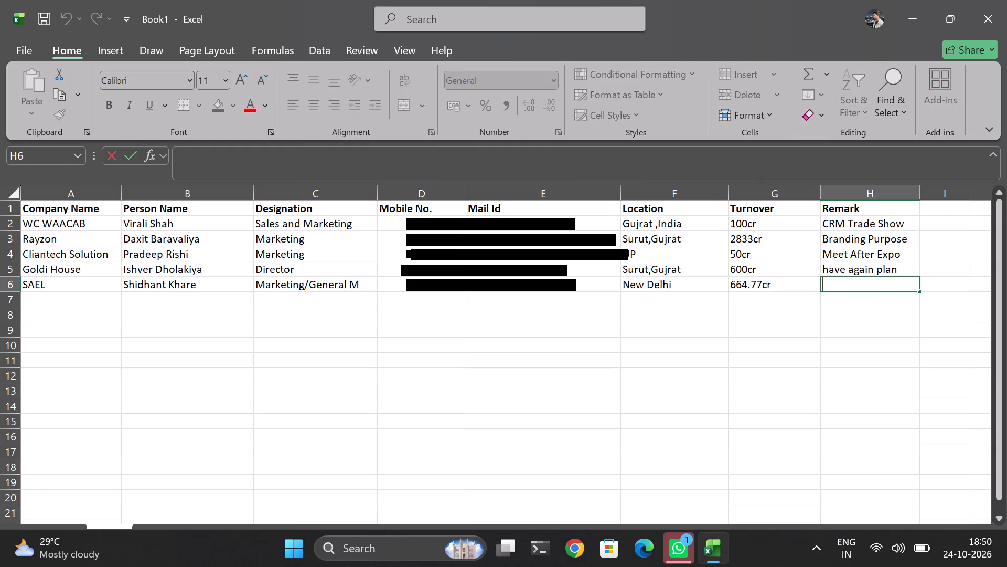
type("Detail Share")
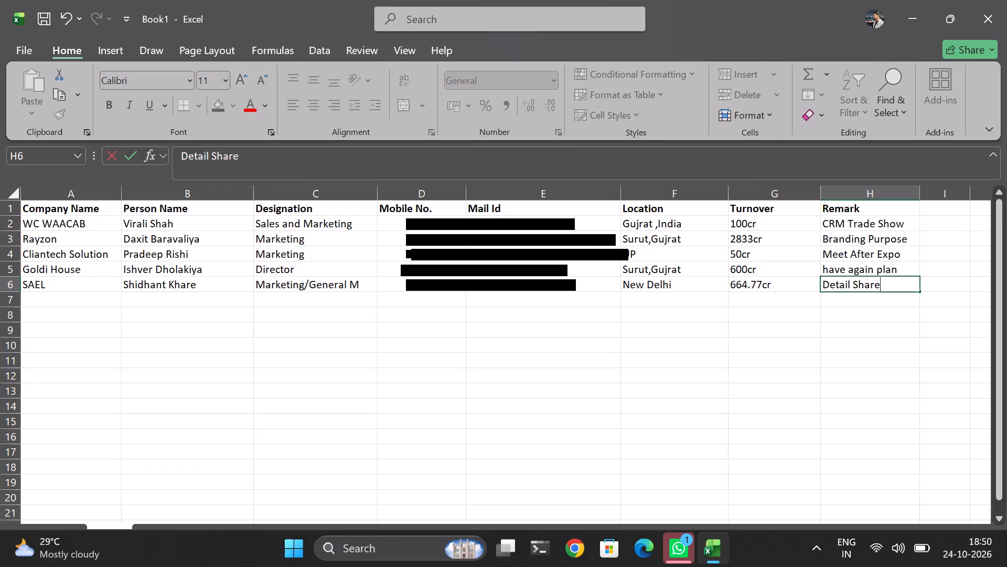
Enter "Apex Solar Limited" as the company name in row 7.
double_click(84, 306)
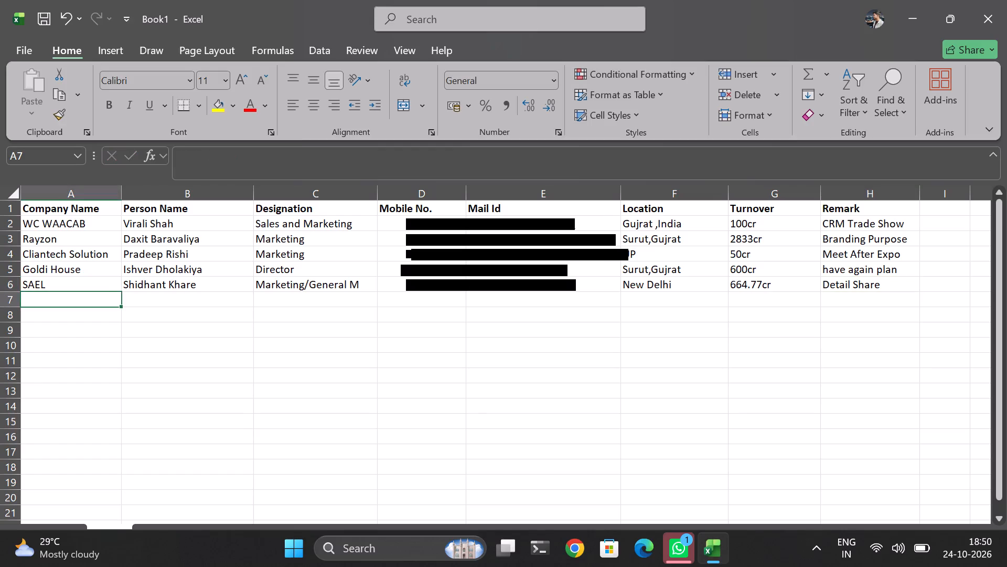
left_click(93, 297)
double_click(93, 297)
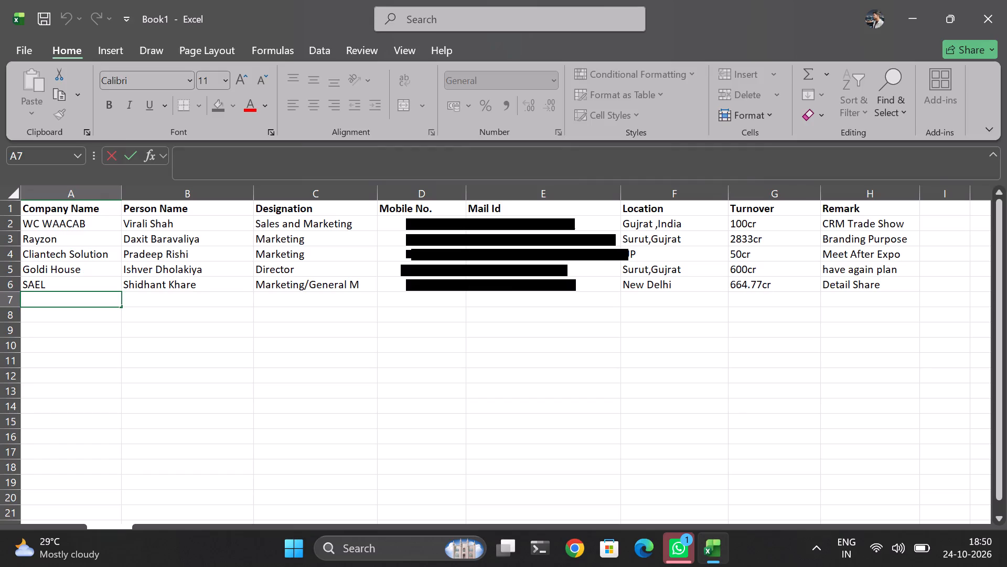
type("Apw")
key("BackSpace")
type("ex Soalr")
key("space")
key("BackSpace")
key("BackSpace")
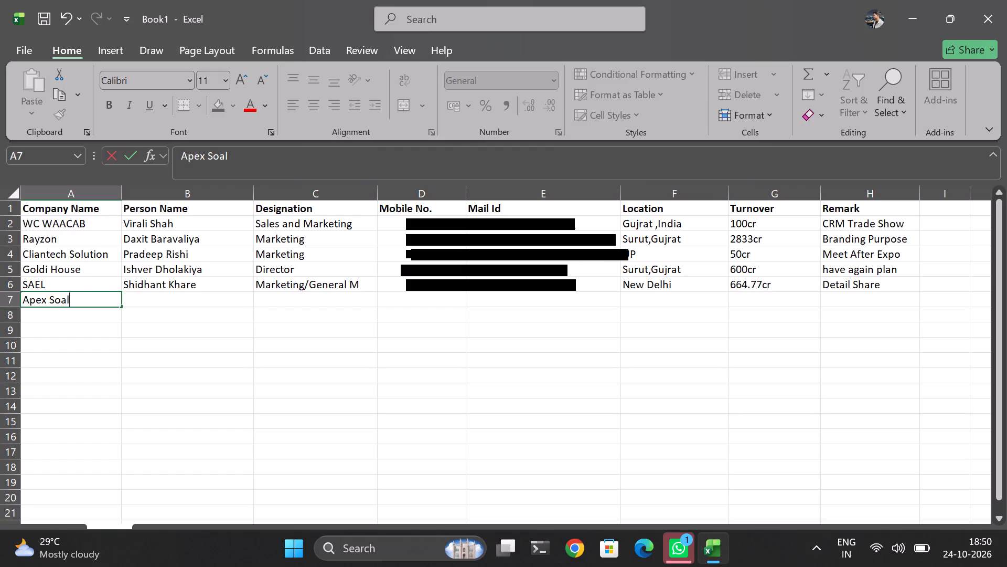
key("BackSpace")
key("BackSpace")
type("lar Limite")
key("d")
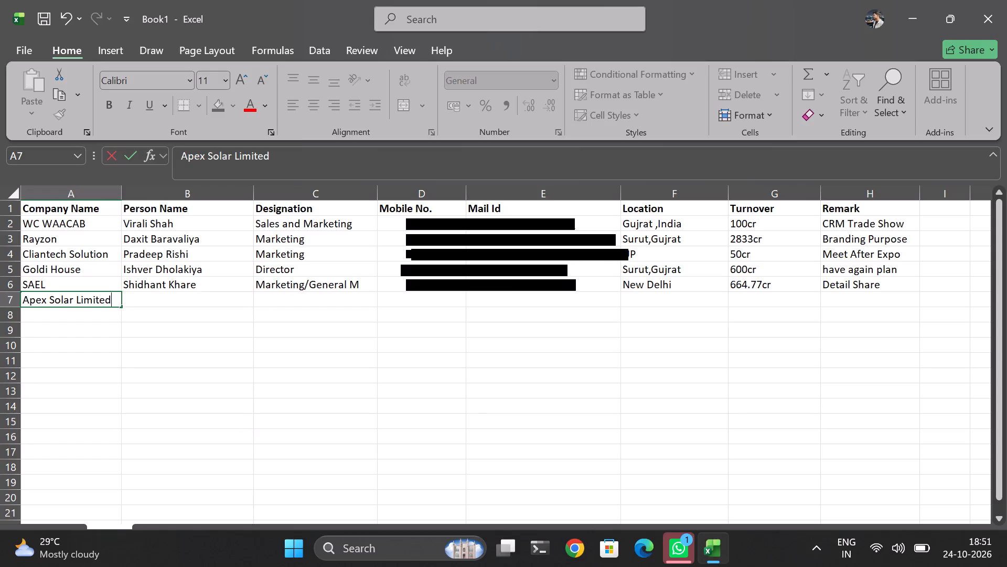
Extend the company name in row 3 to "Rayzon Solar".
left_click(76, 247)
left_click(76, 247)
left_click_drag(76, 247, 76, 240)
double_click(76, 240)
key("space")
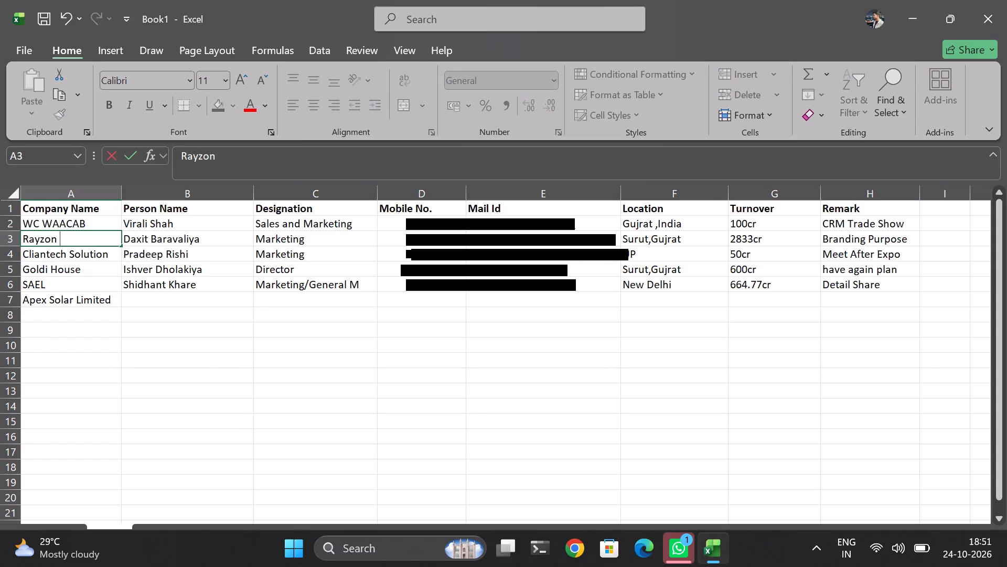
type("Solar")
Change the company name in row 6 to "SAEL Solar".
double_click(70, 288)
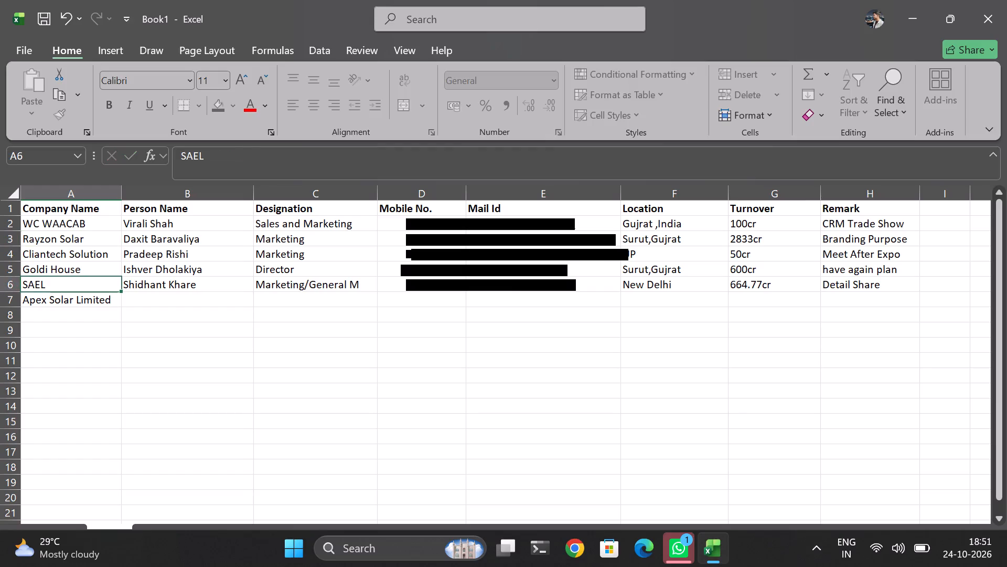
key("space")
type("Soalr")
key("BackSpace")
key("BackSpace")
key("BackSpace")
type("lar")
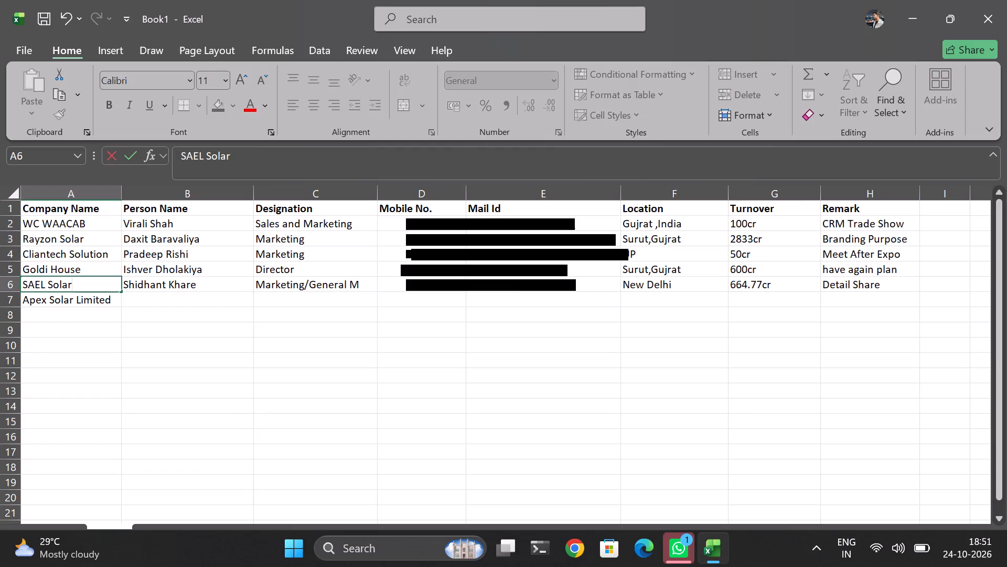
Enter the contact's full name as the person name for Apex Solar Limited in row 7.
double_click(141, 306)
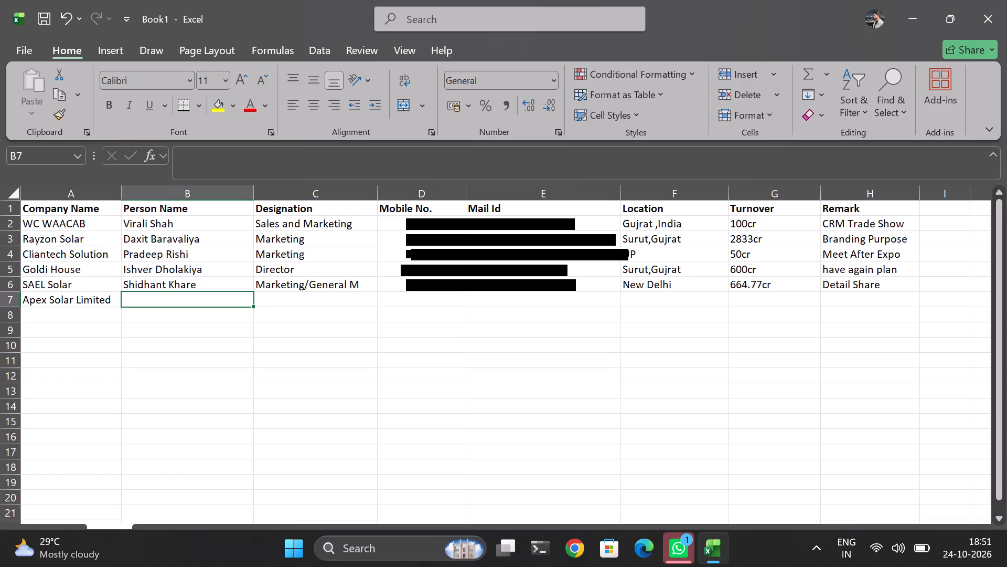
double_click(141, 306)
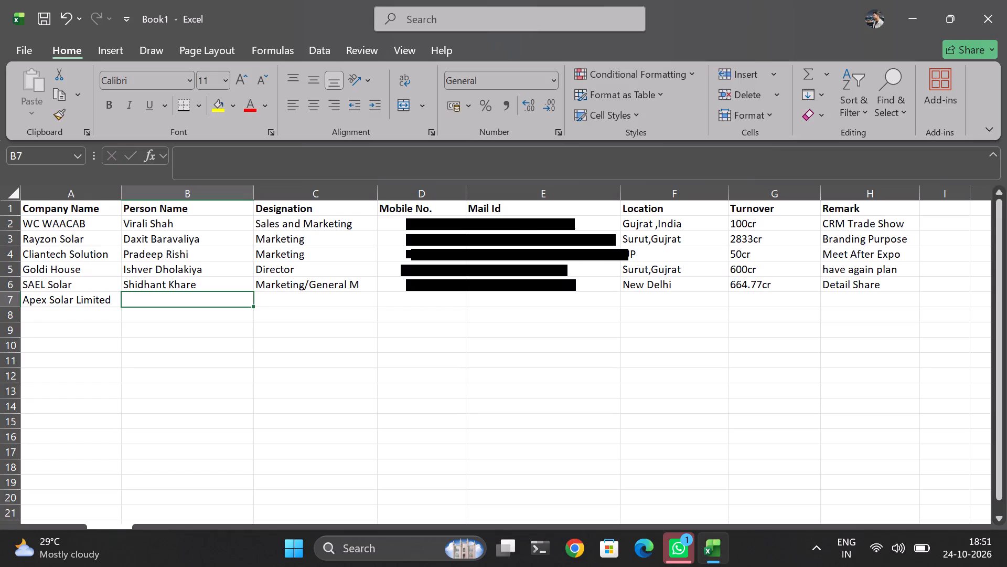
double_click(159, 297)
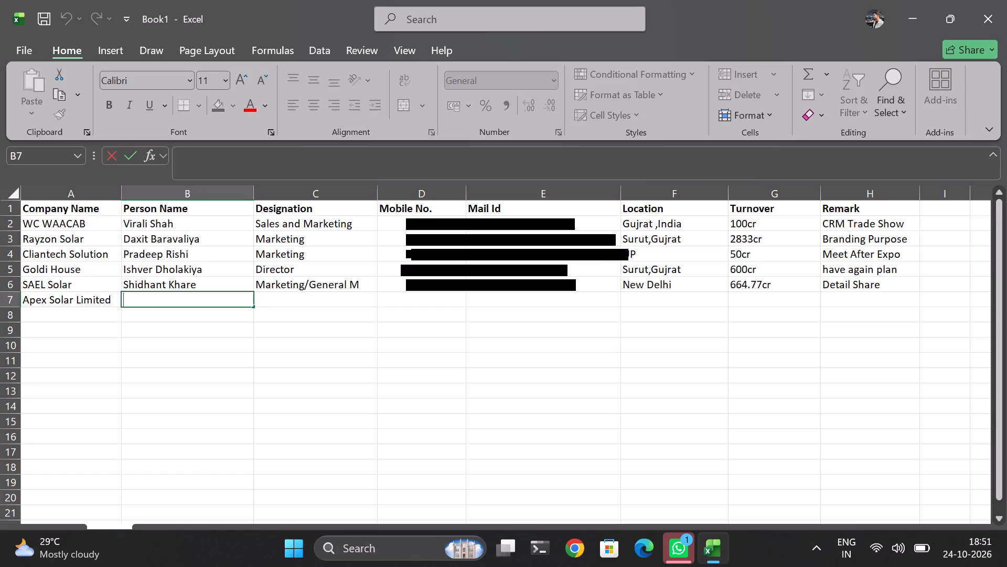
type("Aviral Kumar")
Enter "Marketing" as the designation for Apex Solar Limited in row 7.
double_click(306, 296)
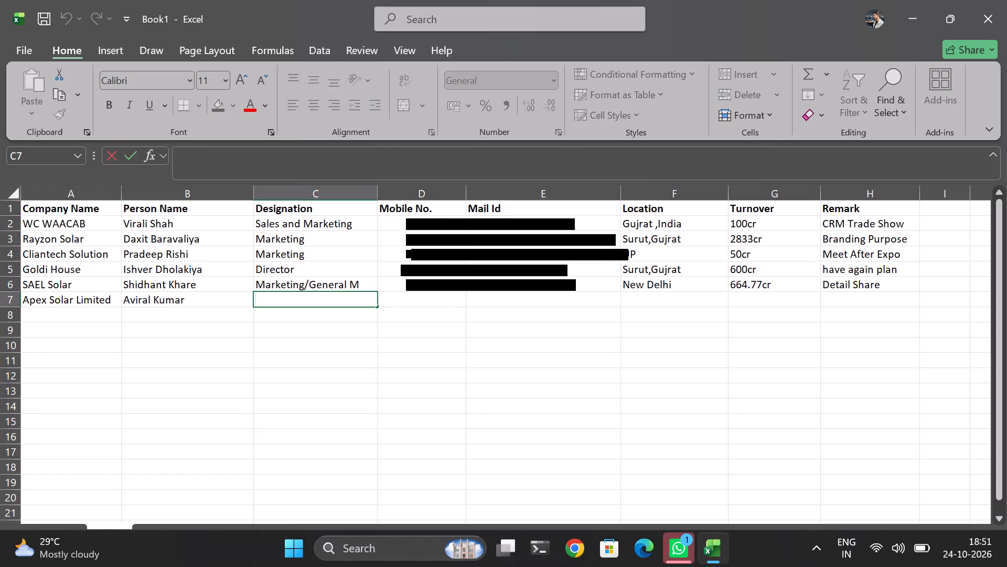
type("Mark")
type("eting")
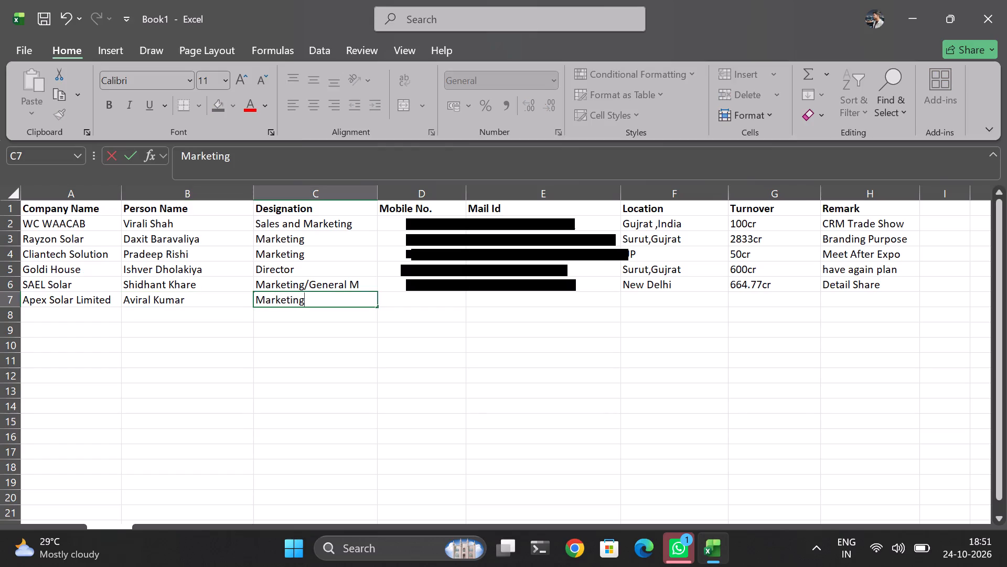
Open the mobile number cell for Apex Solar Limited in row 7 for editing.
double_click(392, 309)
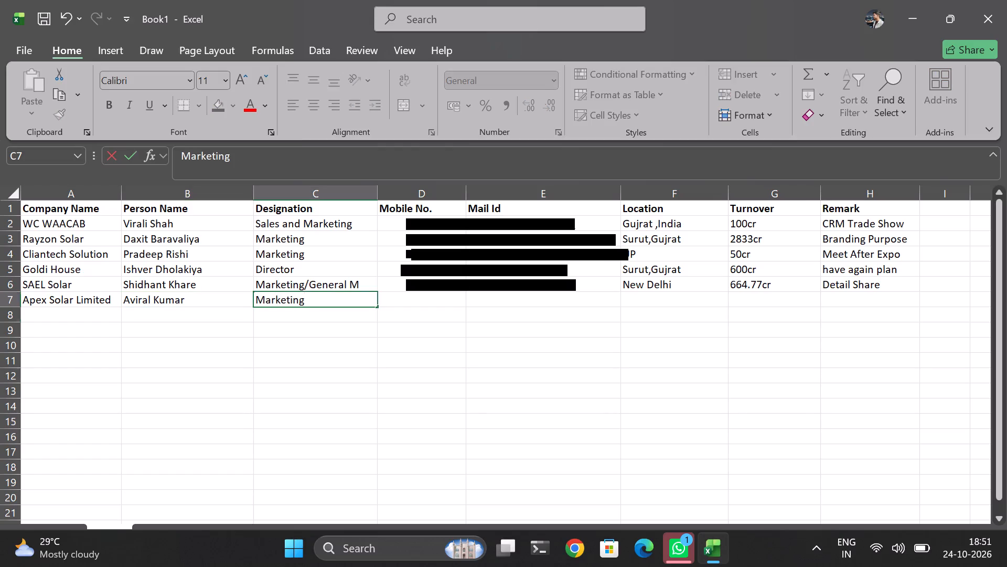
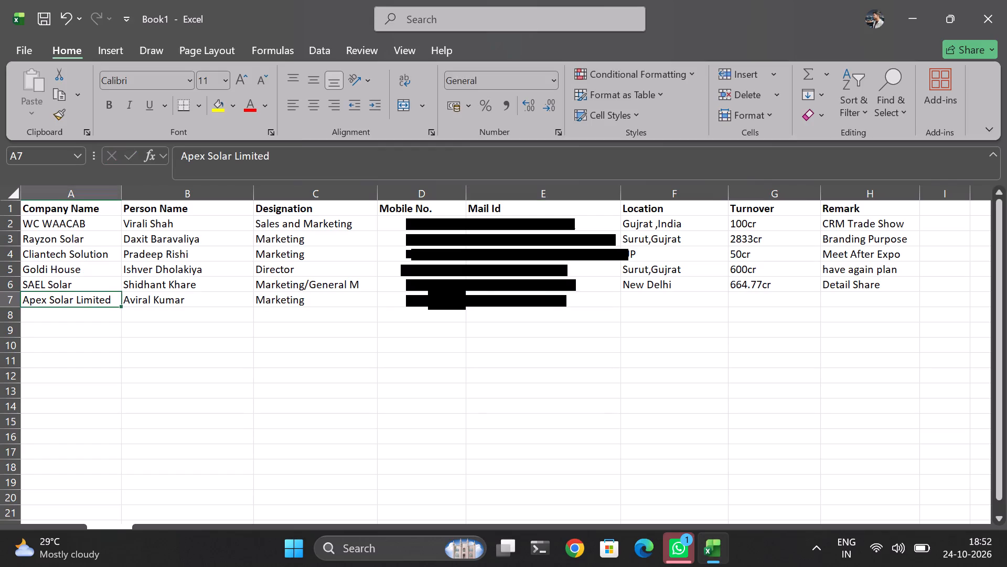
Correct the company name in row 7 to "Alpex Solar Limited".
double_click(31, 301)
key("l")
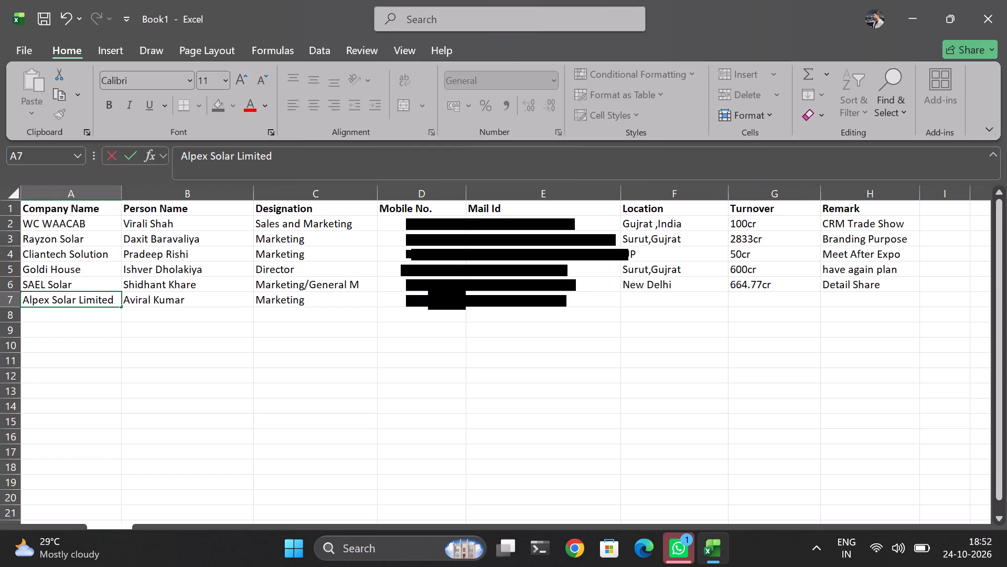
Append ".in" to the mail ID for Alpex Solar Limited in row 7.
double_click(564, 307)
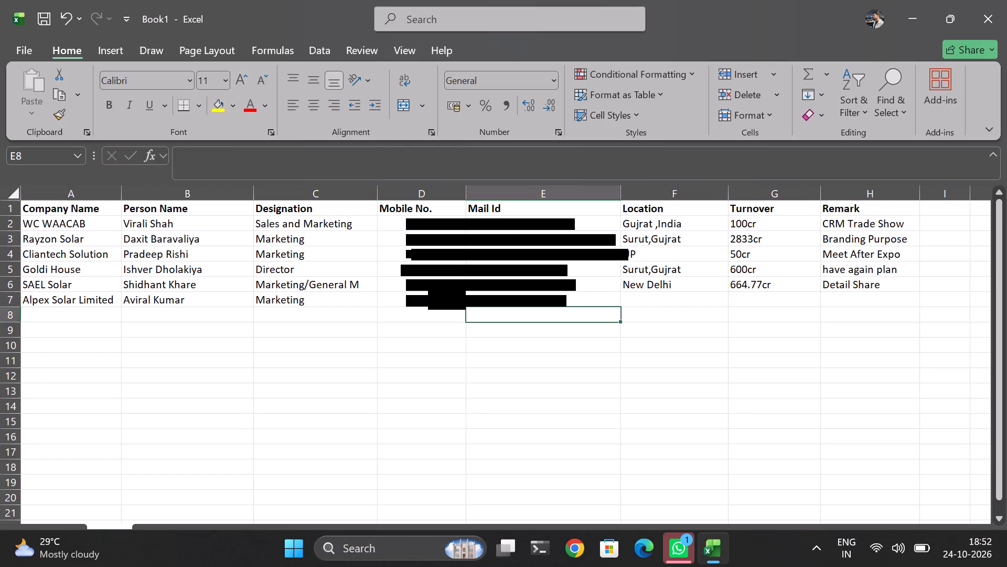
double_click(556, 299)
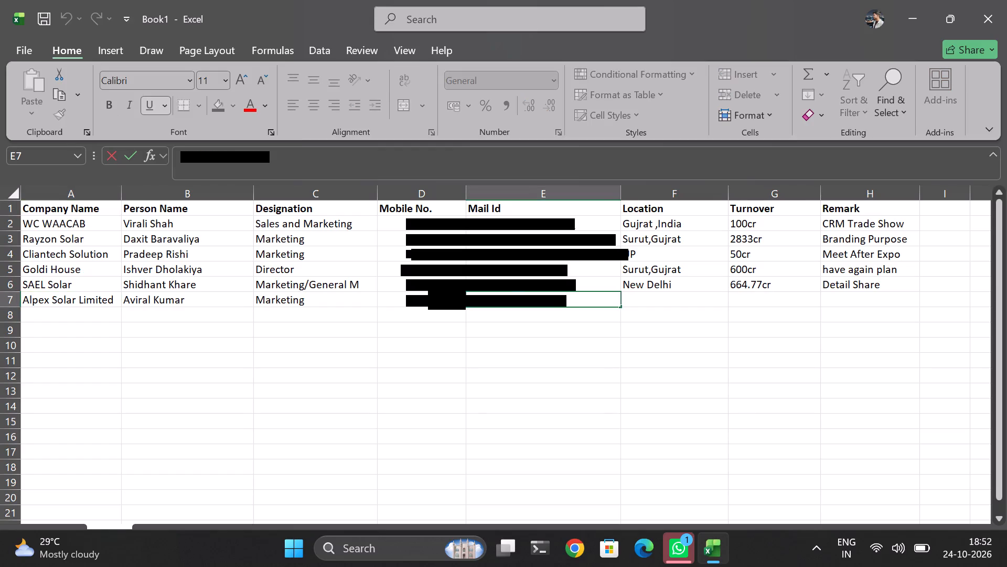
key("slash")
key("BackSpace")
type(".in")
Enter "Kasna,Greator Noida" as the location for Alpex Solar Limited in row 7.
double_click(640, 296)
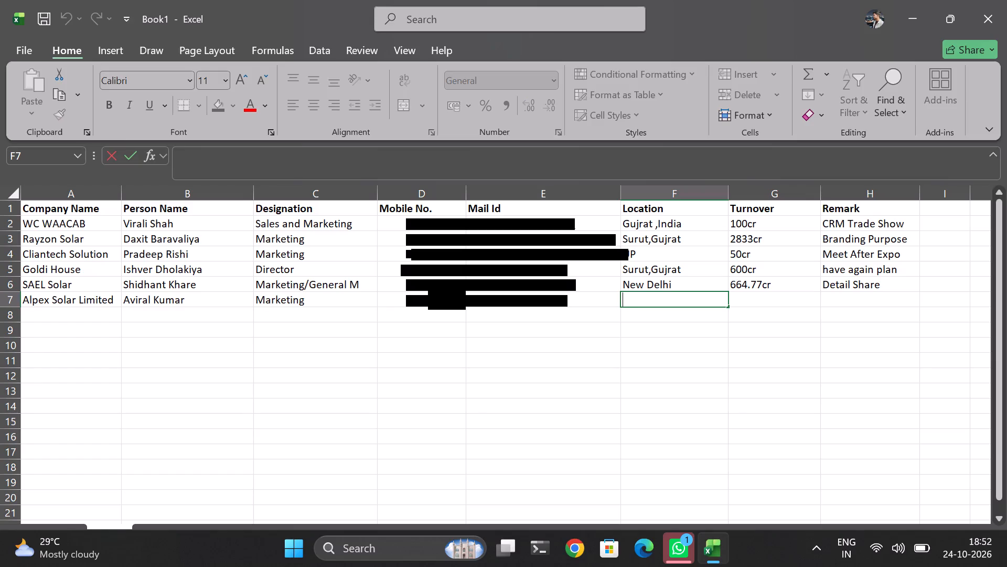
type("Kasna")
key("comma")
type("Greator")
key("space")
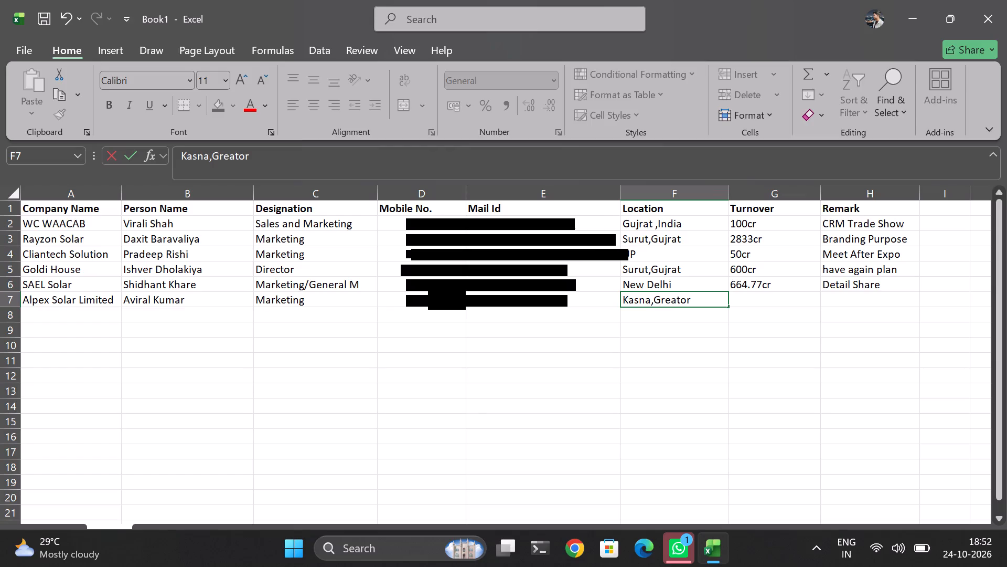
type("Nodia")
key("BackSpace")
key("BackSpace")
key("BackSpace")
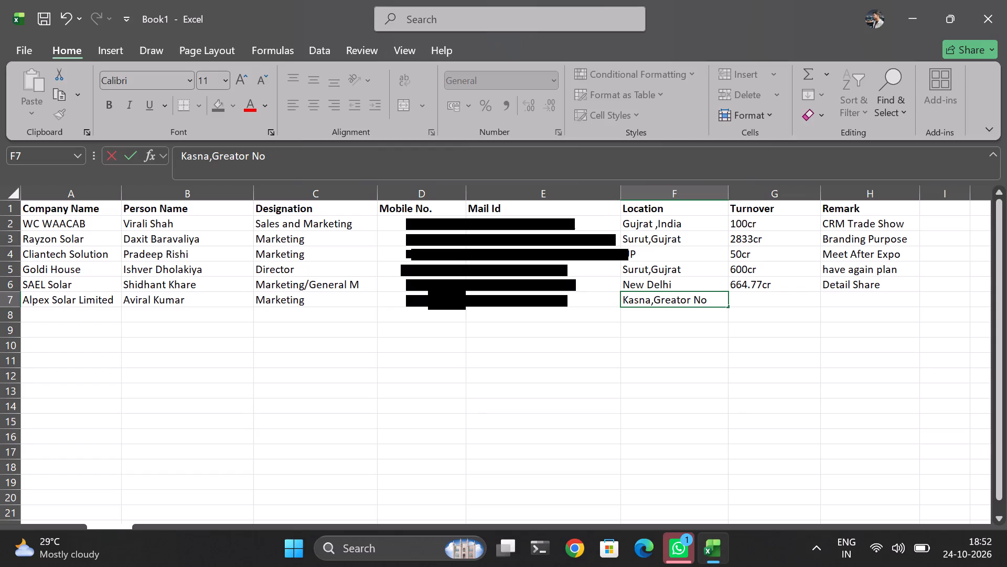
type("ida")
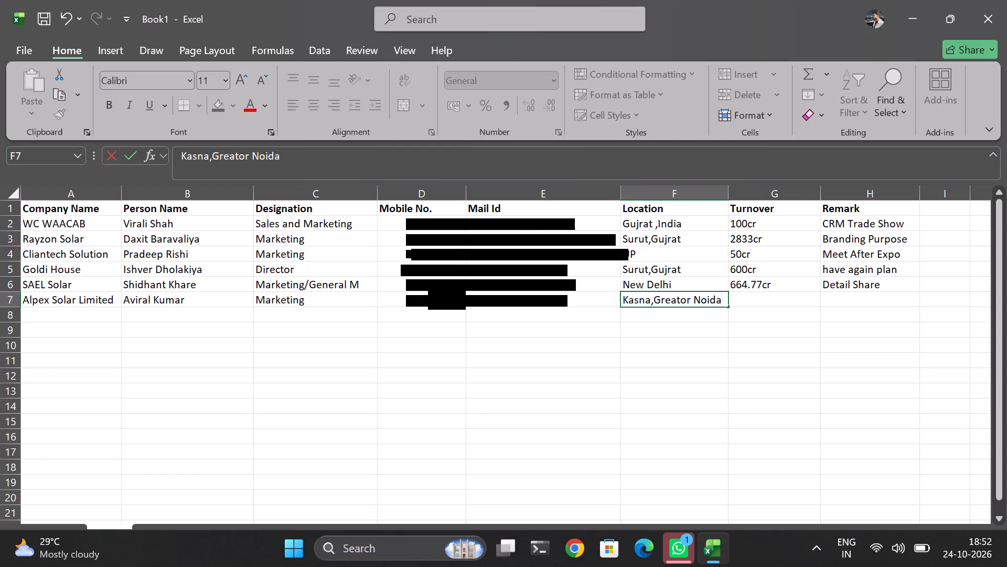
Enter "2223.27cr" as the turnover for Alpex Solar Limited in row 7.
double_click(754, 303)
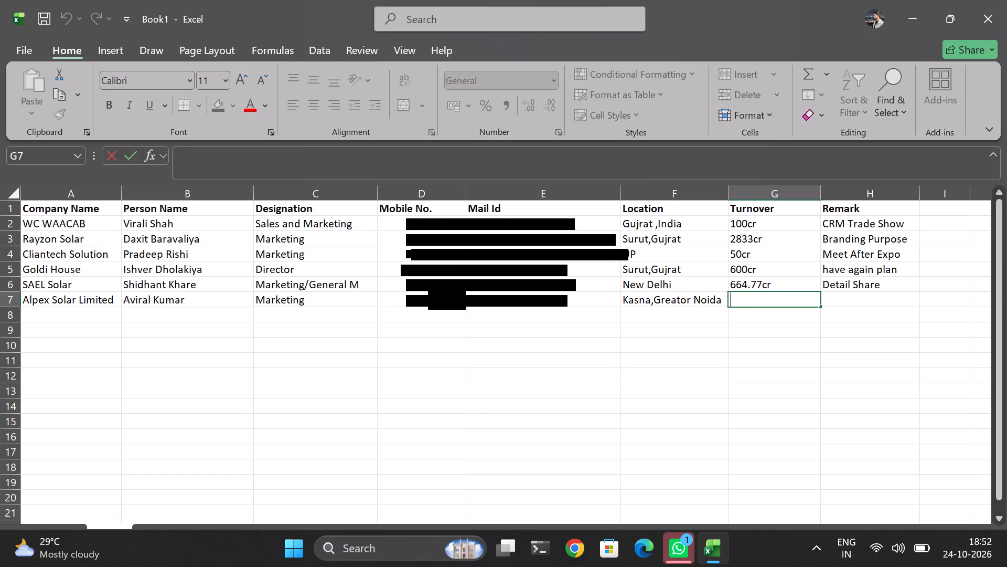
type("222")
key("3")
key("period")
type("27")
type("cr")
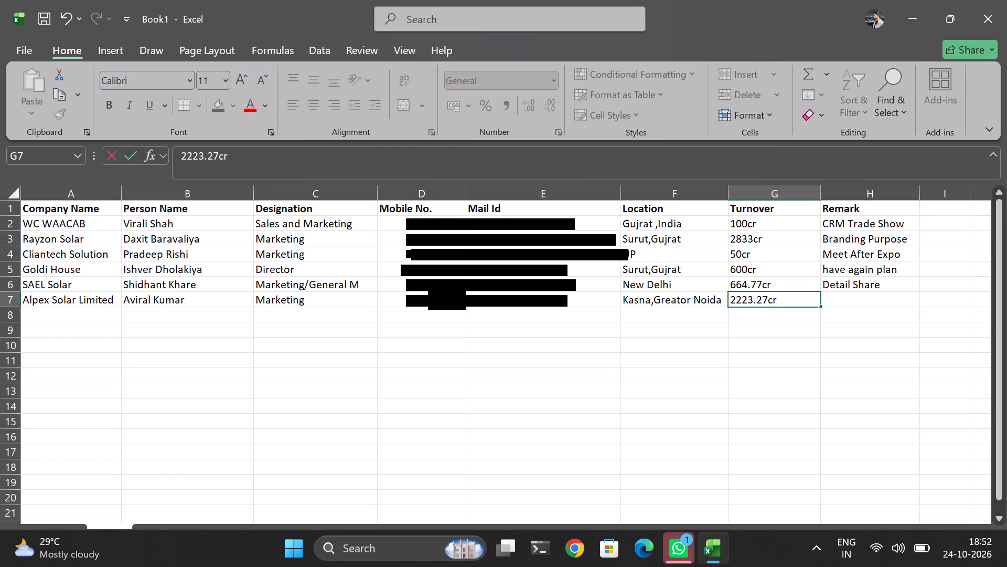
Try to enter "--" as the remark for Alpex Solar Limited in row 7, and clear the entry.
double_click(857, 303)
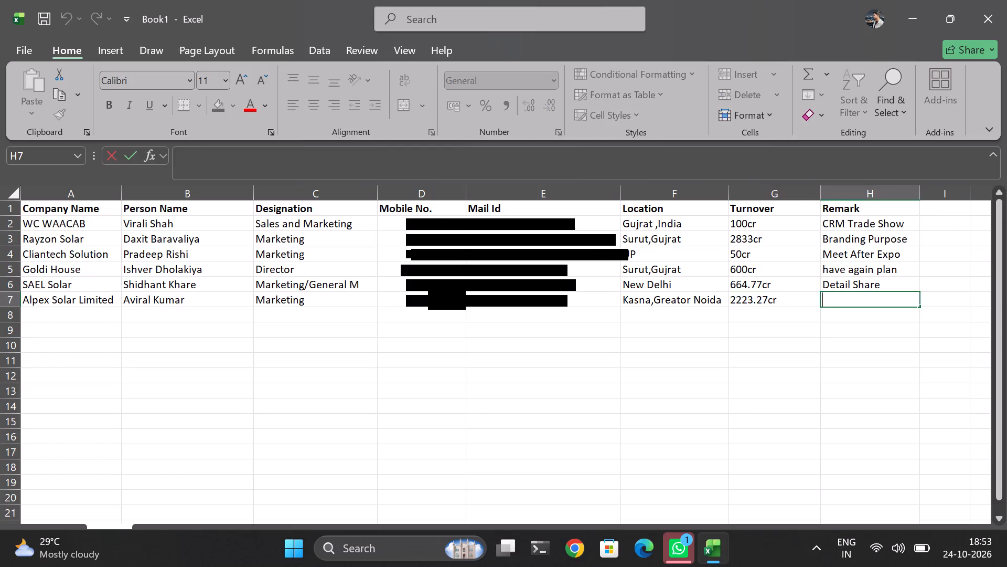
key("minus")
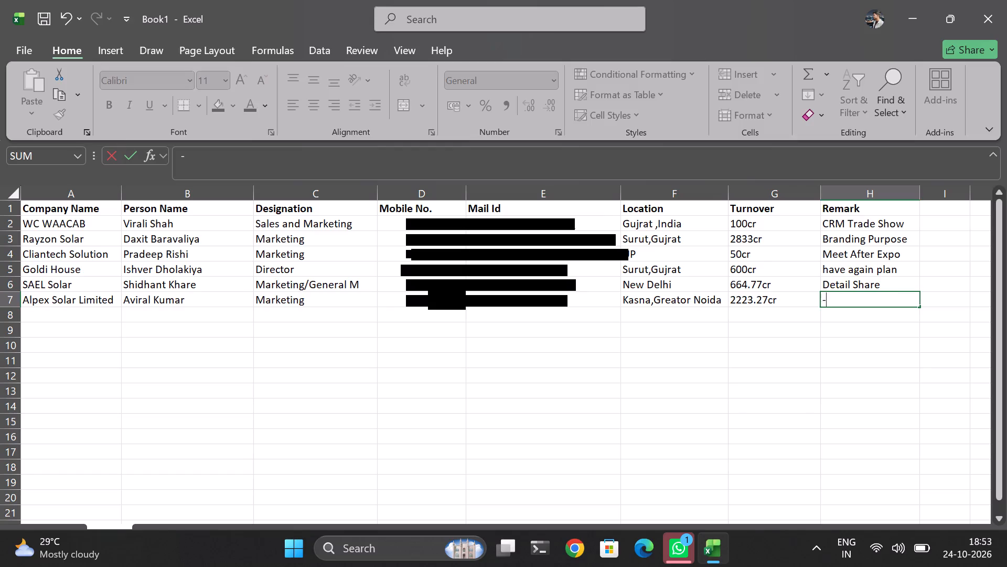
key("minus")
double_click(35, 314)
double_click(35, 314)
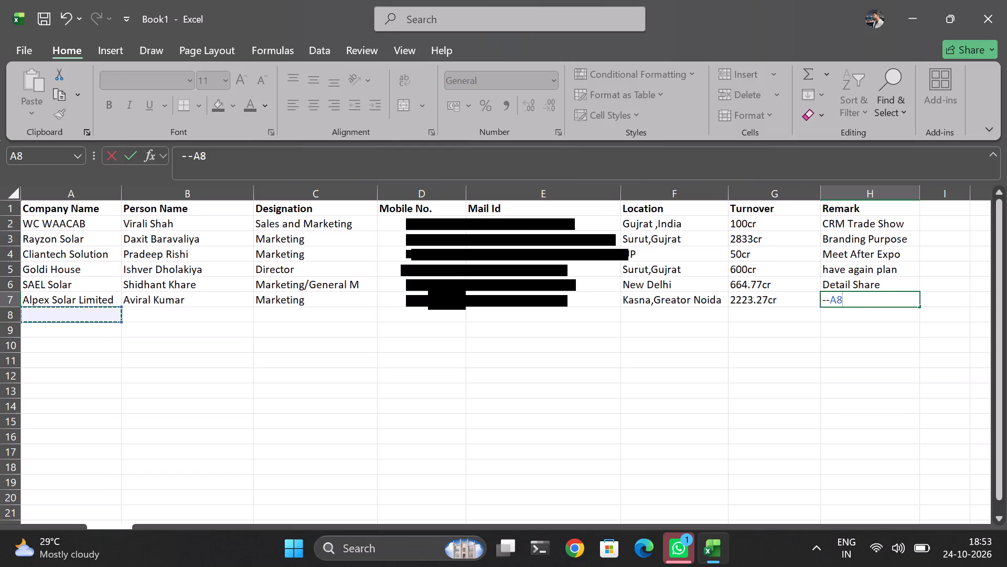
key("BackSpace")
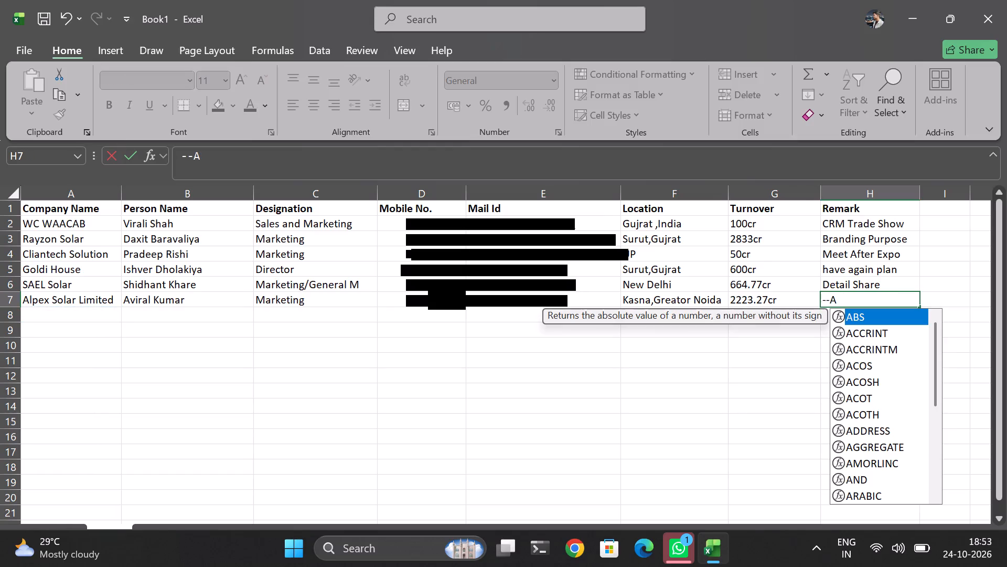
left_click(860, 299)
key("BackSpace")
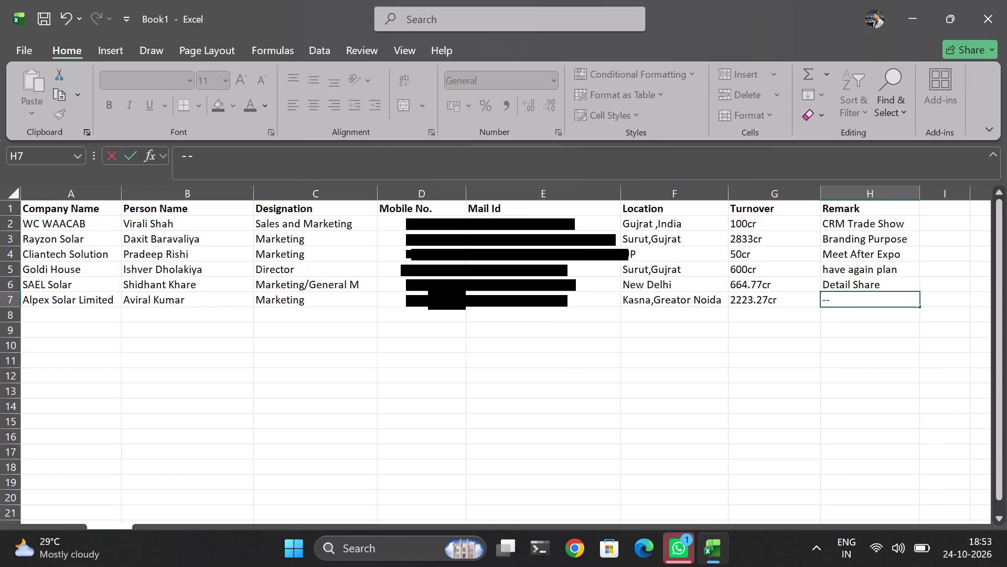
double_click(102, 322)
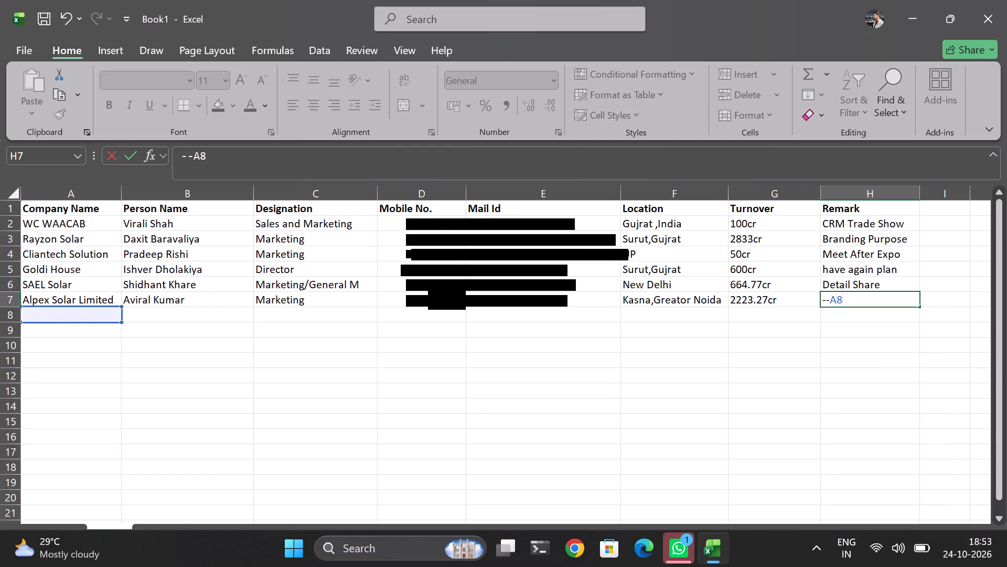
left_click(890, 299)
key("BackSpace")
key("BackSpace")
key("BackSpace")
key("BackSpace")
Try to enter "-" as the remark for Alpex Solar Limited in row 7.
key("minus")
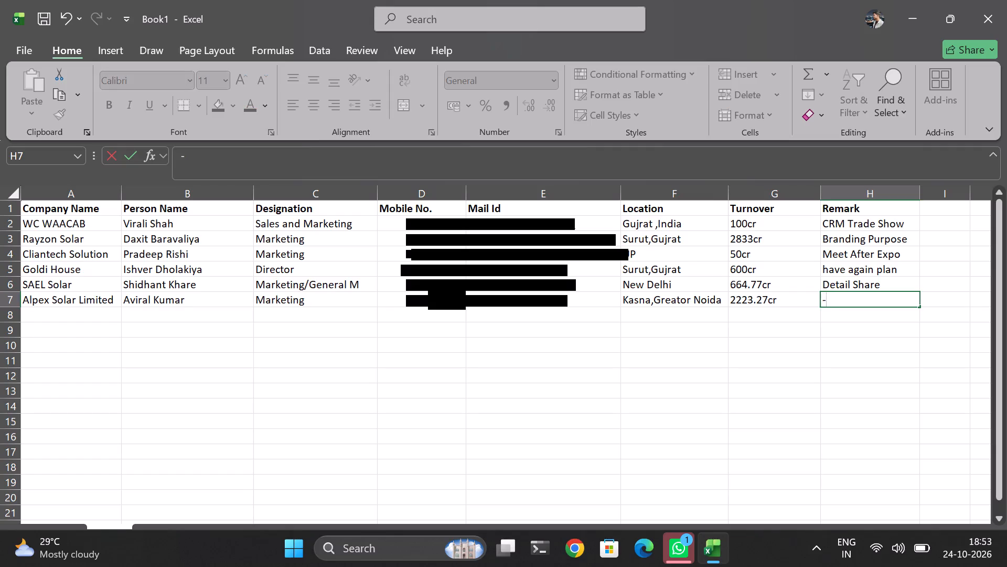
double_click(71, 323)
Enter "Avantecland" as the company name in row 8.
double_click(79, 314)
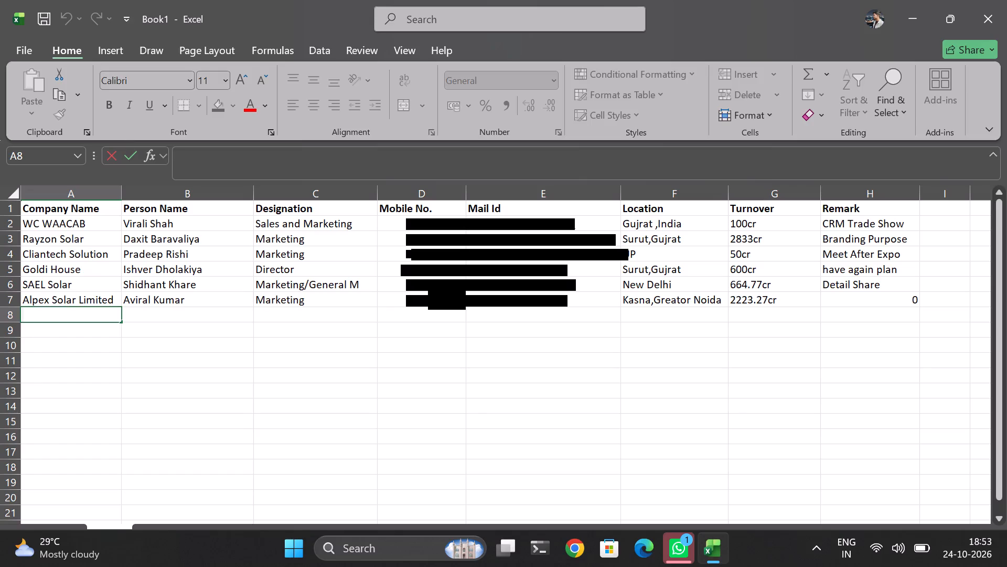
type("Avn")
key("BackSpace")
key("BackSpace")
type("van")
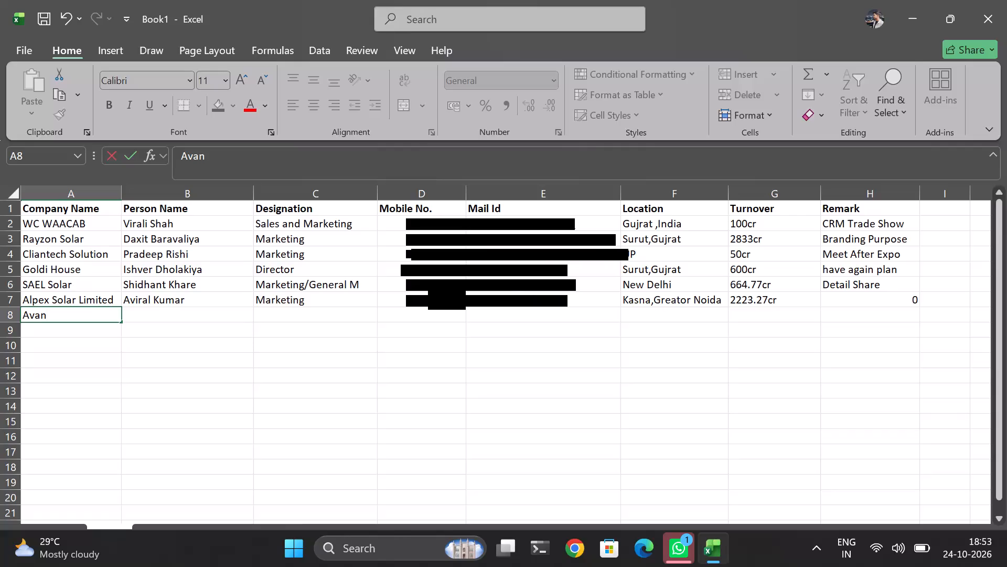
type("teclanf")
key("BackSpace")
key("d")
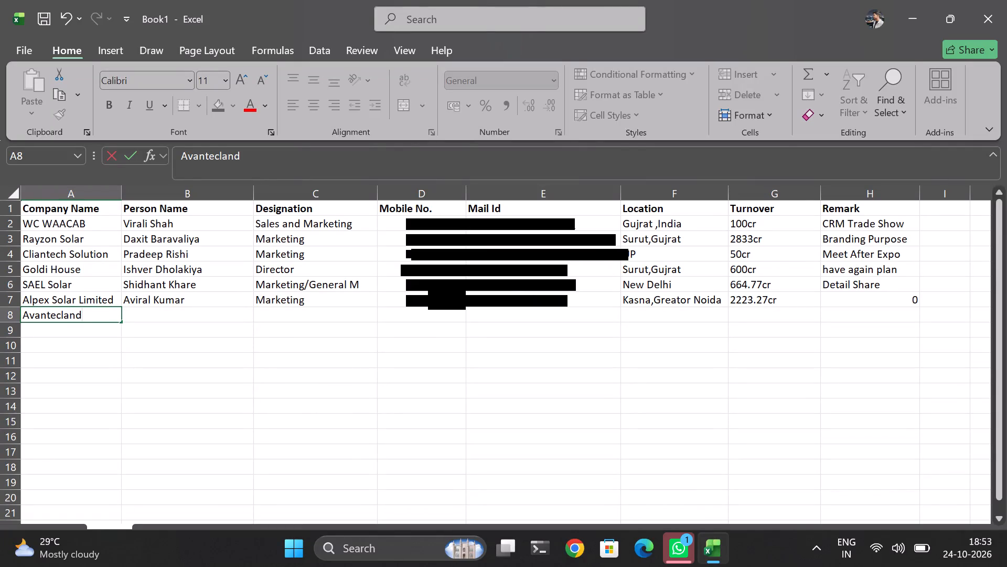
Enter the contact's full name as the person name for Avantecland in row 8.
double_click(161, 318)
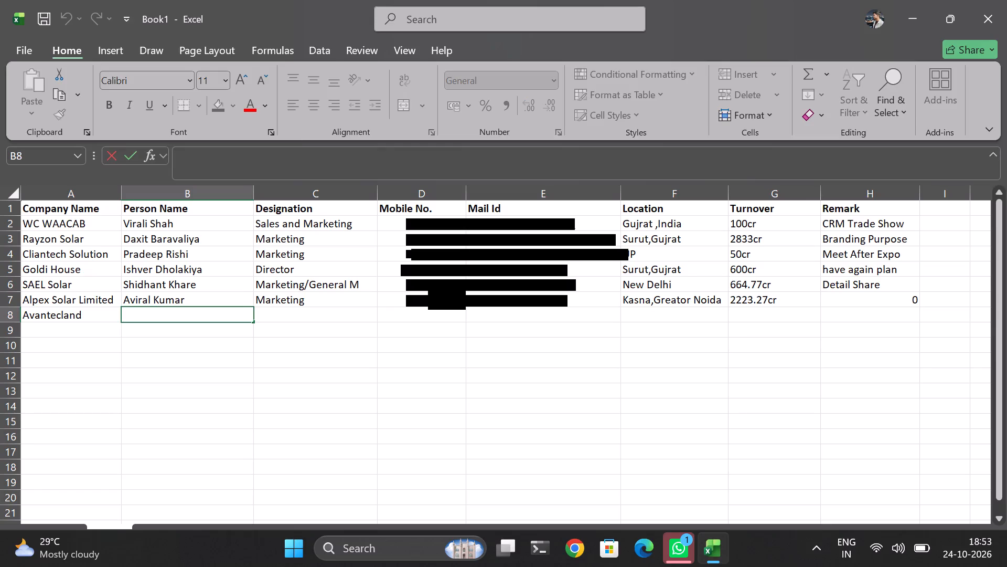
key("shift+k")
key("BackSpace")
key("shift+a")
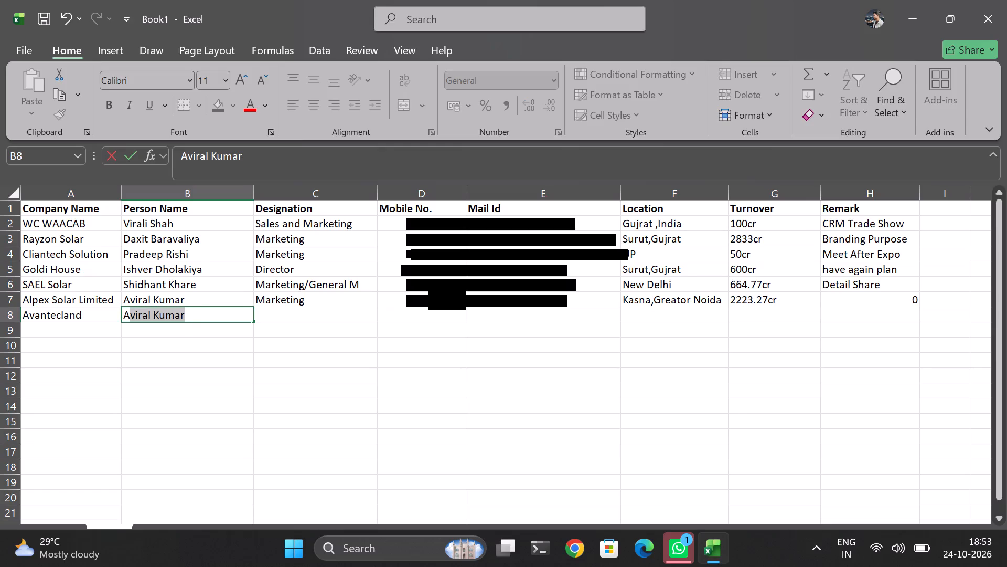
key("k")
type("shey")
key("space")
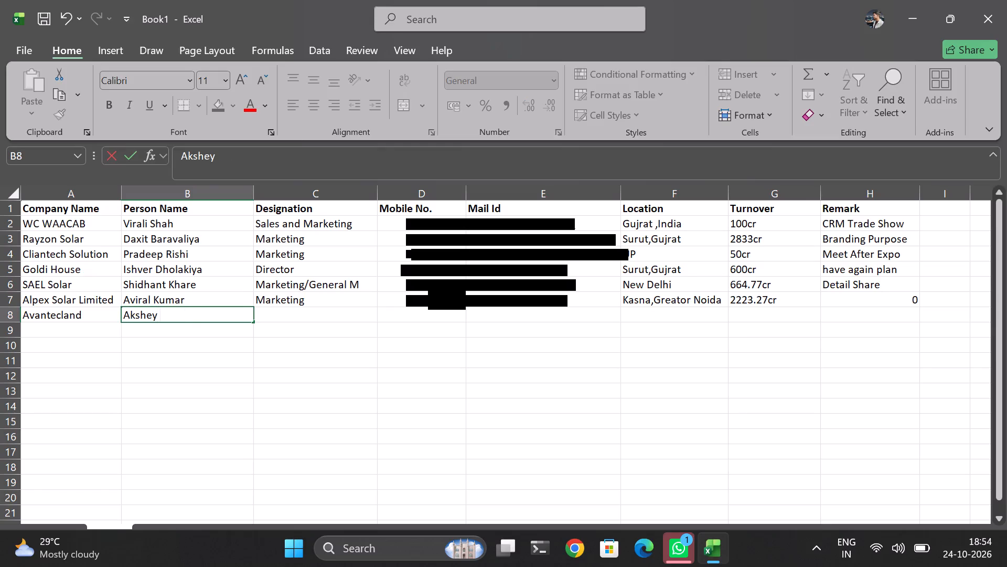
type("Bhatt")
Enter "Sales and Estimation" as the designation for Avantecland in row 8.
double_click(302, 318)
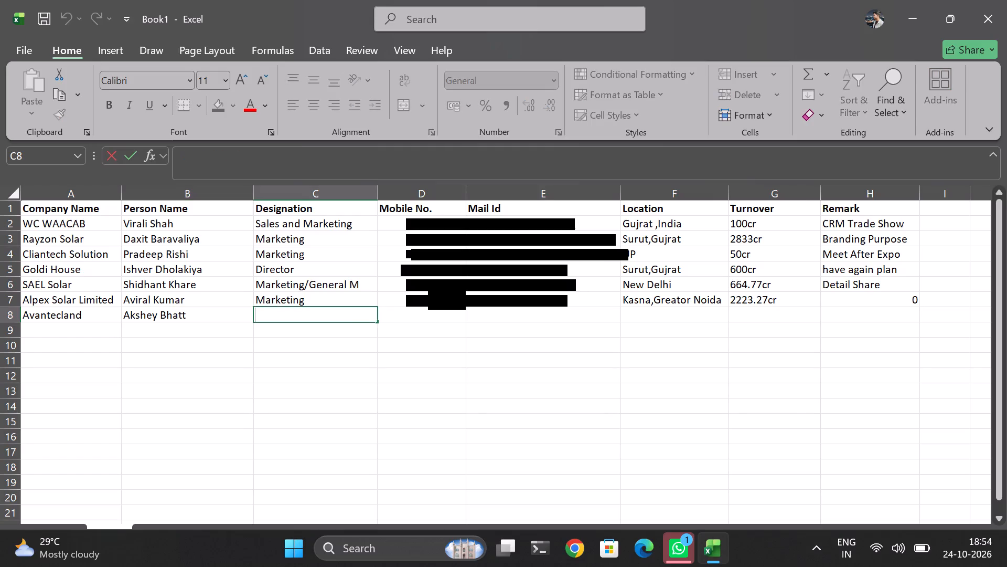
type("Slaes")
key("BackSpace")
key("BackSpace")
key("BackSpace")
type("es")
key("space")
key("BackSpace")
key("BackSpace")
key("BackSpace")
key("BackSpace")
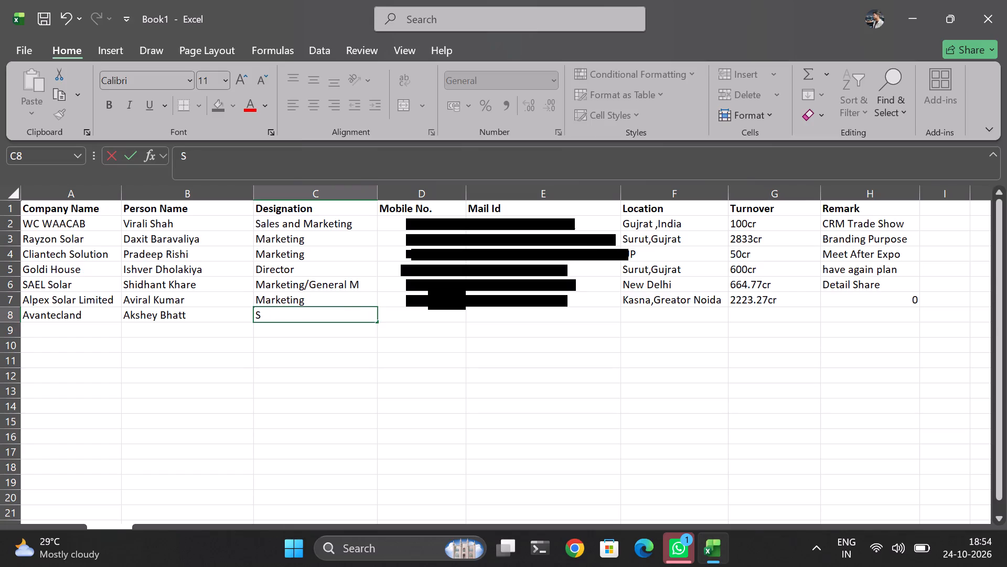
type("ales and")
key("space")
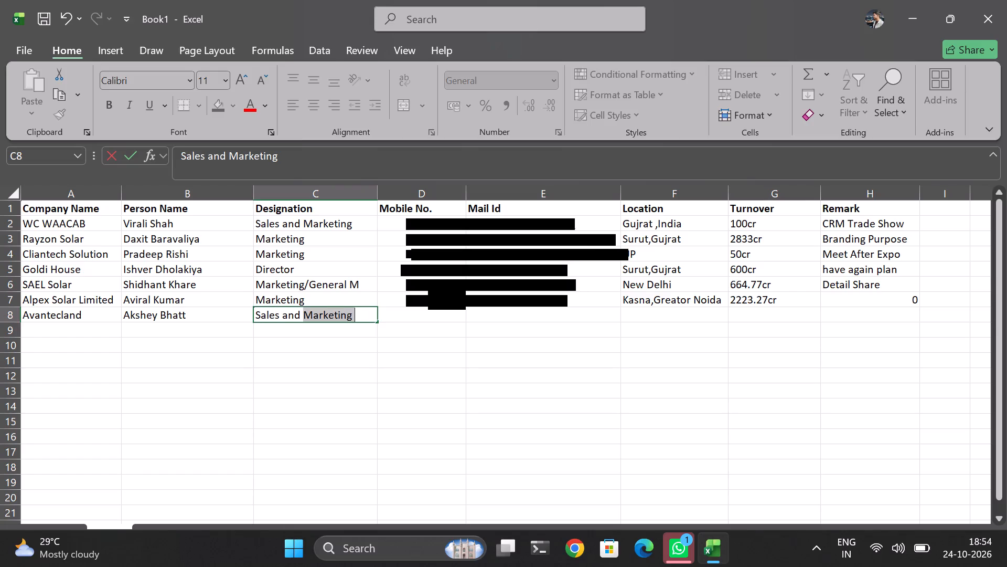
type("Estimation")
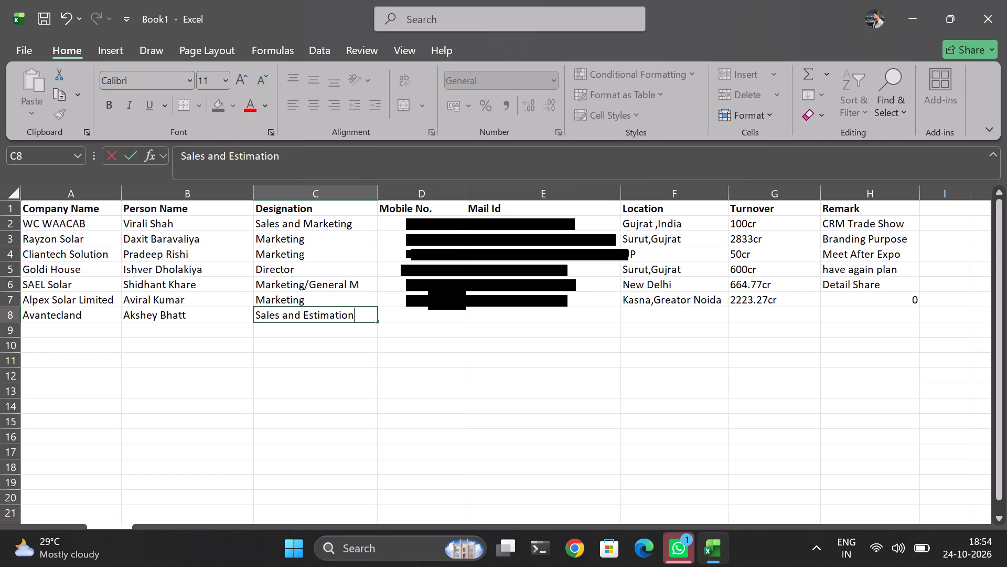
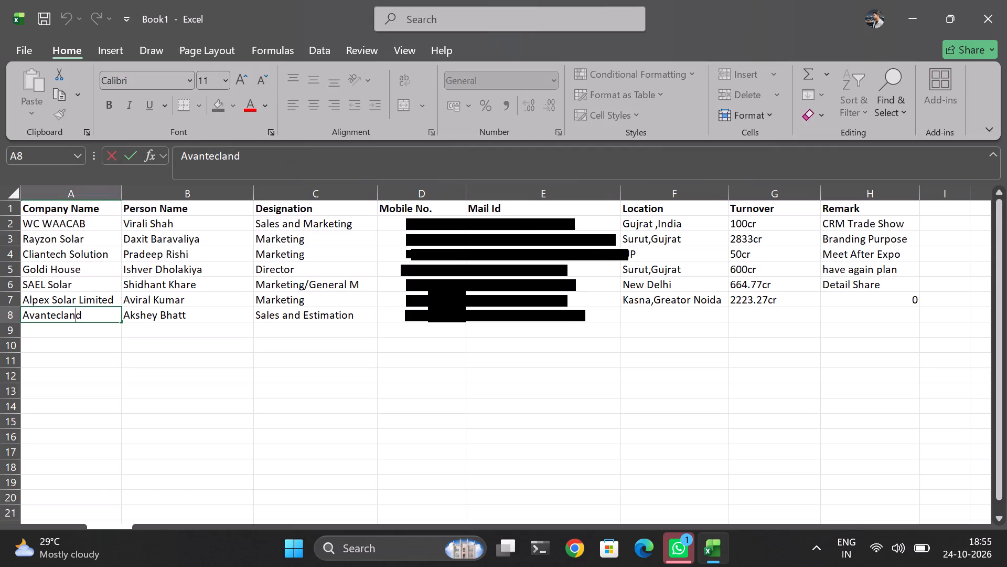
Correct the spelling of the company name in row 8 to "Avanteclad".
key("BackSpace")
left_click(596, 322)
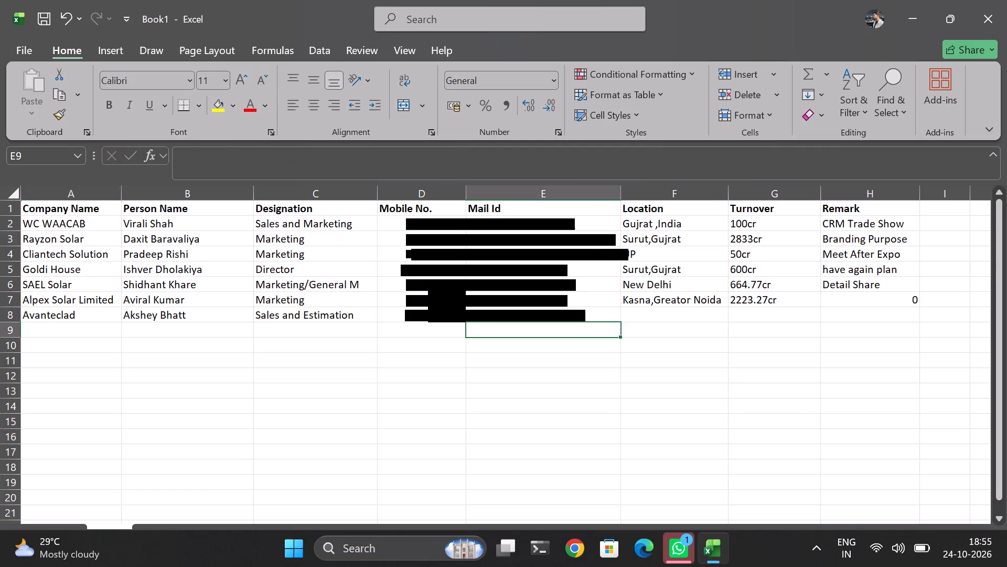
double_click(596, 312)
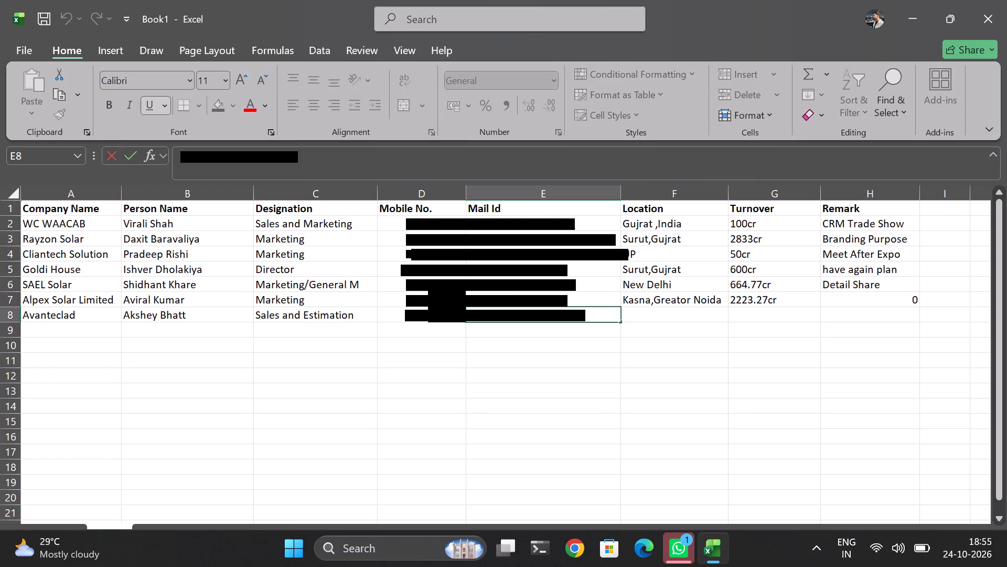
Extend the company name in row 8 to "Avanteclad Modular".
double_click(85, 313)
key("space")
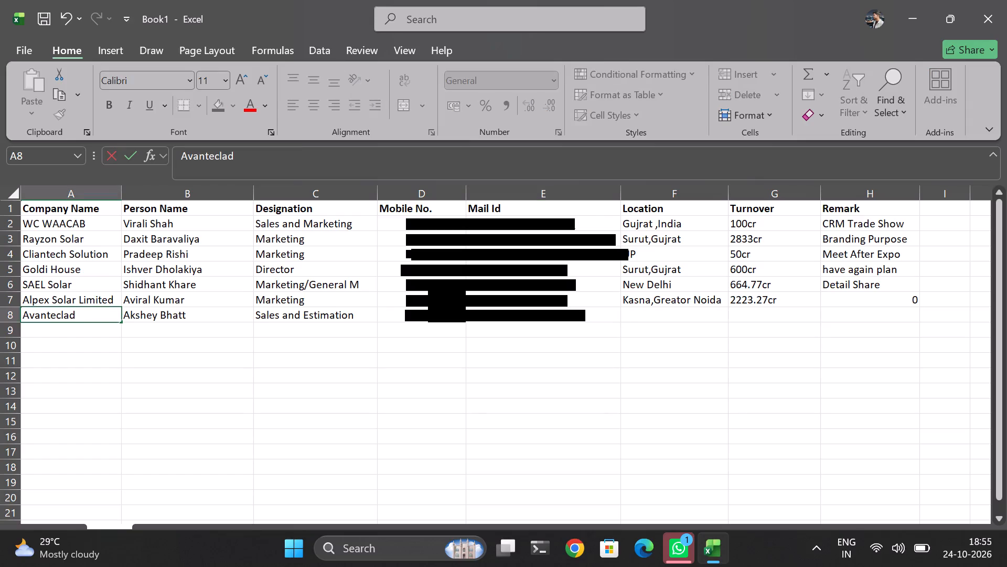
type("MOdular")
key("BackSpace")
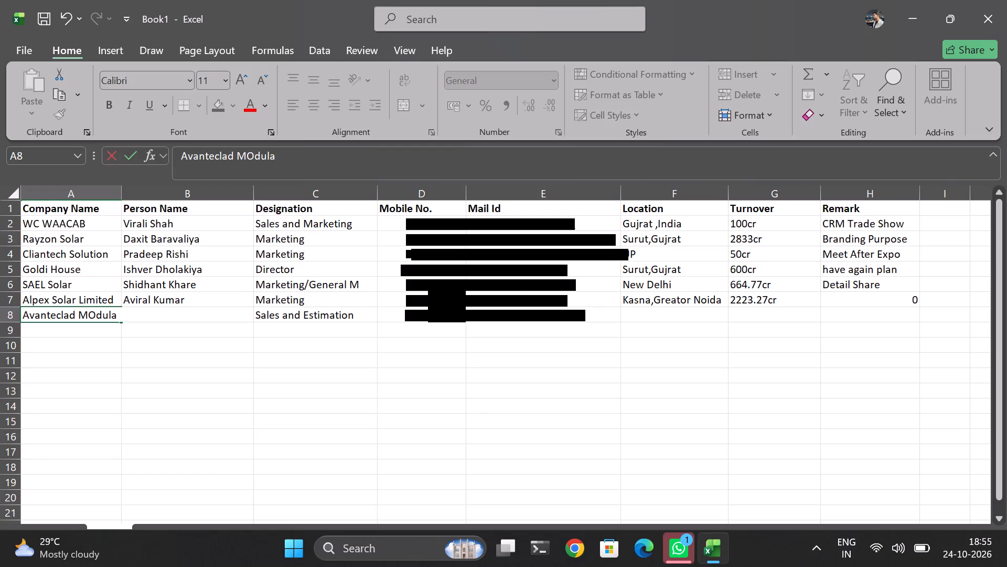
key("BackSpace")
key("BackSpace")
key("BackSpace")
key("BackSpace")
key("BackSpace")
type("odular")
left_click(118, 187)
Widen the Company Name column to about twice its width.
left_click_drag(122, 188, 219, 193)
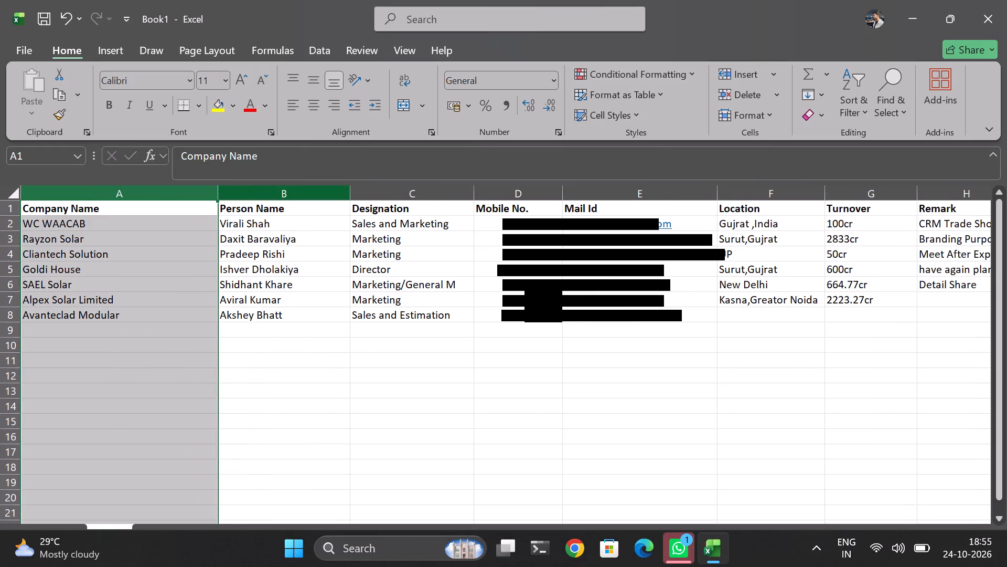
left_click(398, 348)
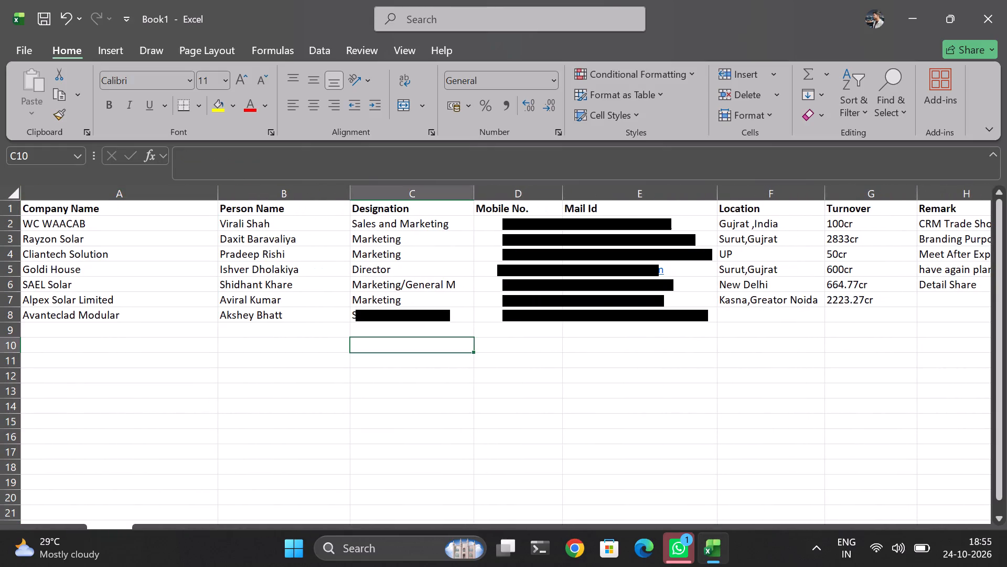
Complete the company name in row 8 as "Avanteclad Modular Solution".
double_click(156, 318)
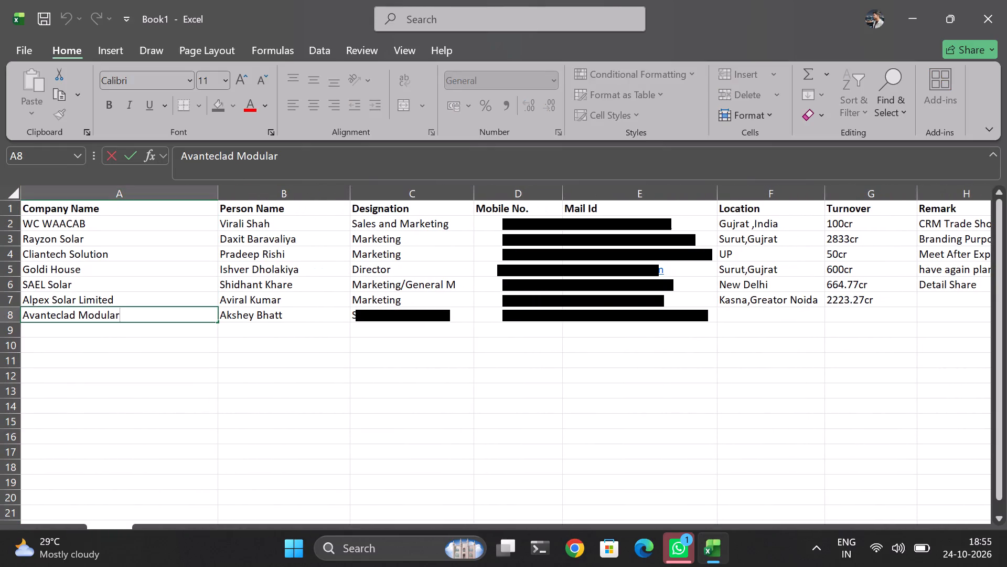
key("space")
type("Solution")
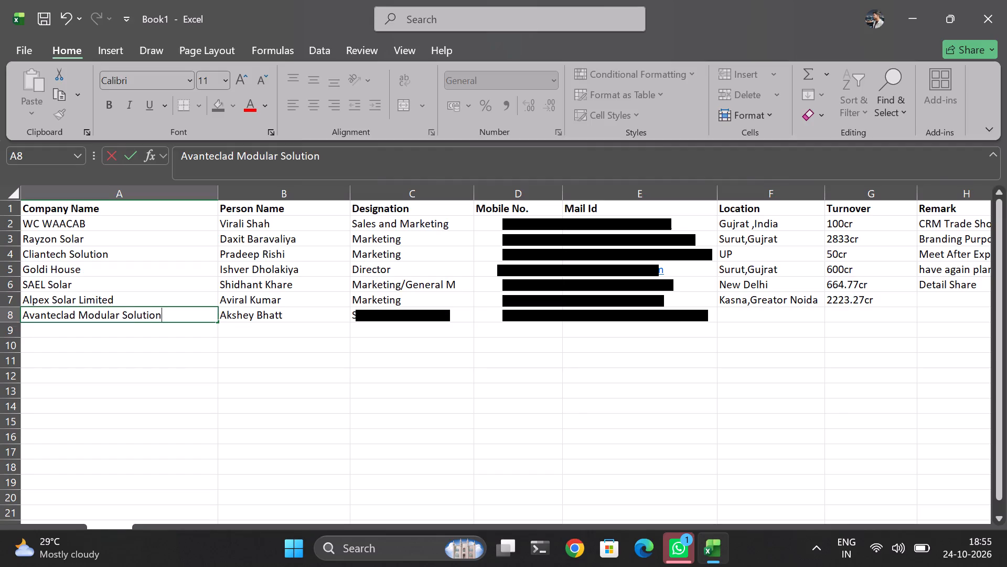
left_click(801, 317)
double_click(801, 317)
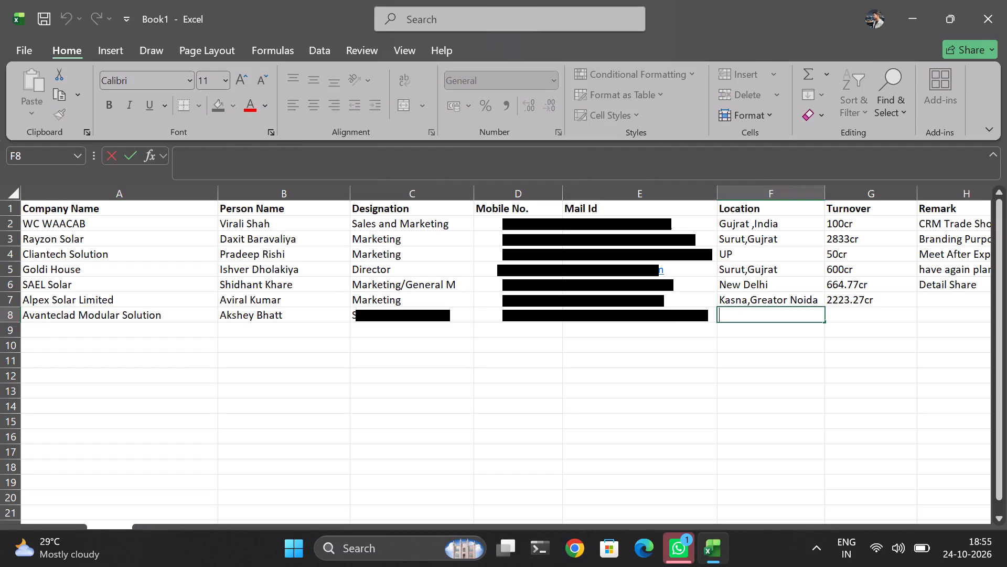
Complete the domain of the contact's mail ID in row 8 by adding "lad.in".
double_click(685, 312)
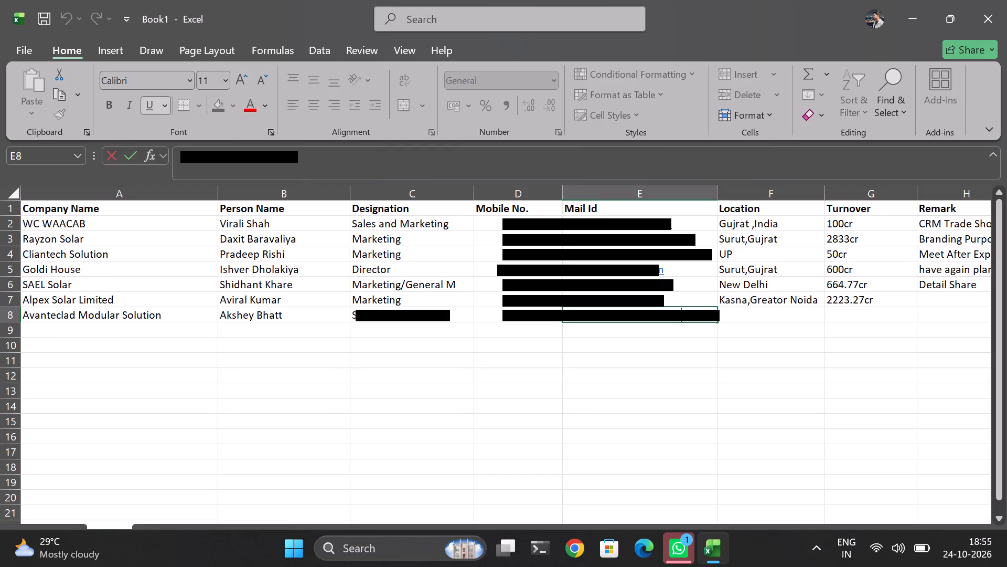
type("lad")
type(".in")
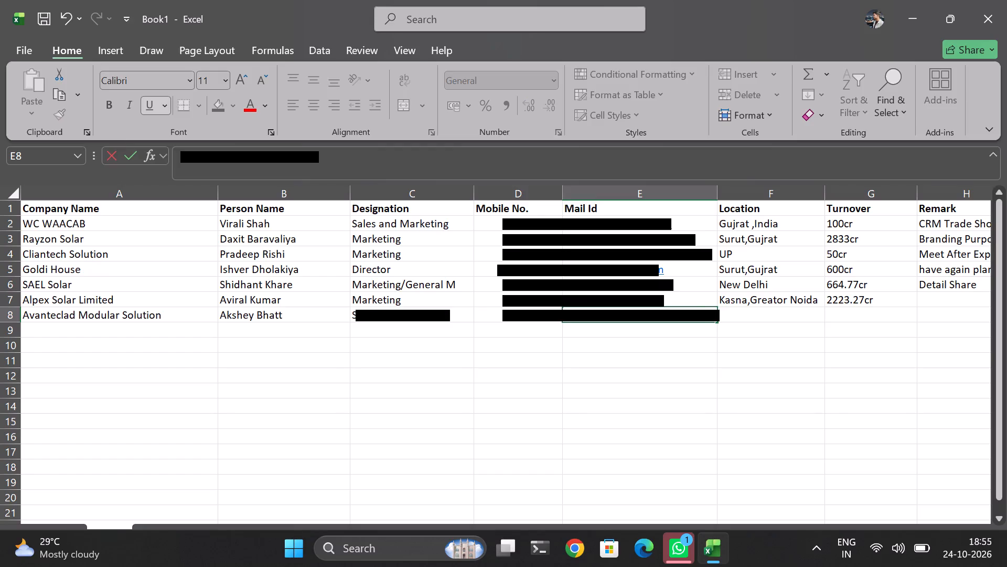
Enter "New Delhi" as the location for Avanteclad Modular Solution in row 8.
double_click(733, 321)
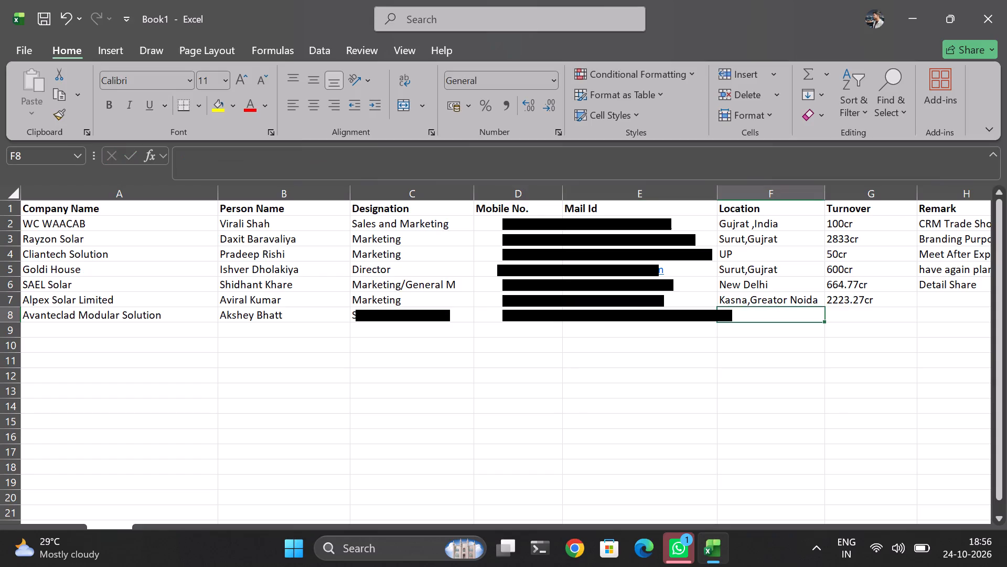
double_click(750, 314)
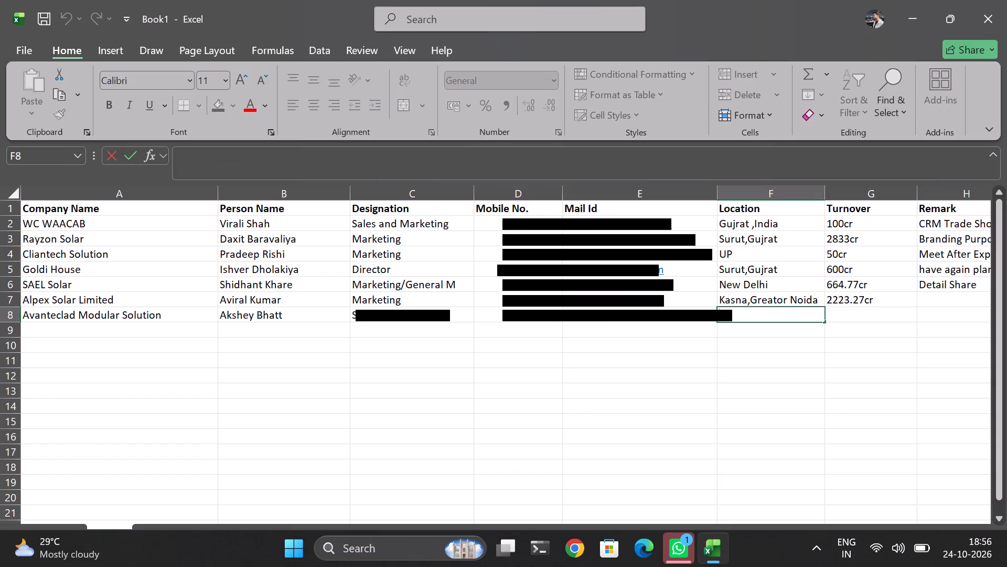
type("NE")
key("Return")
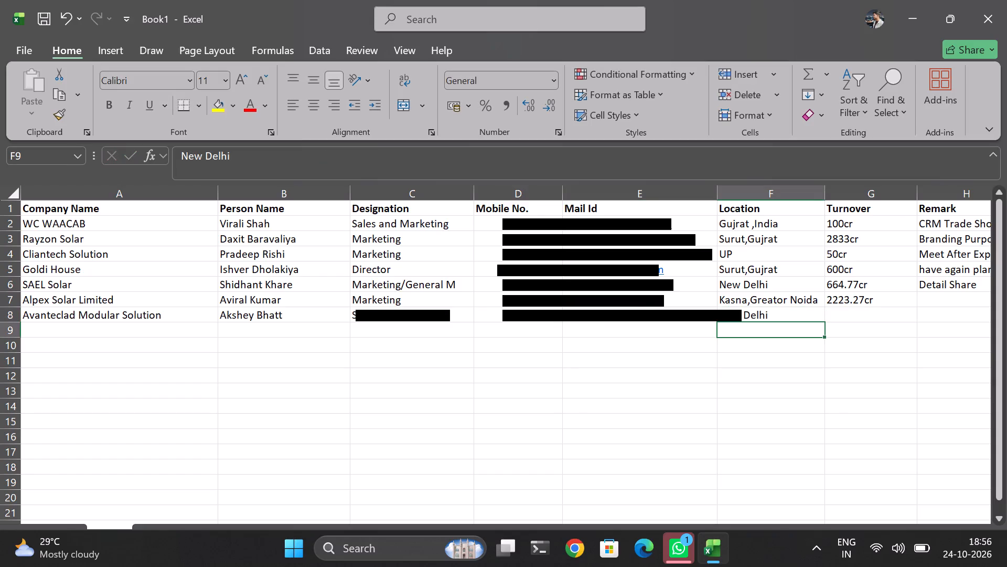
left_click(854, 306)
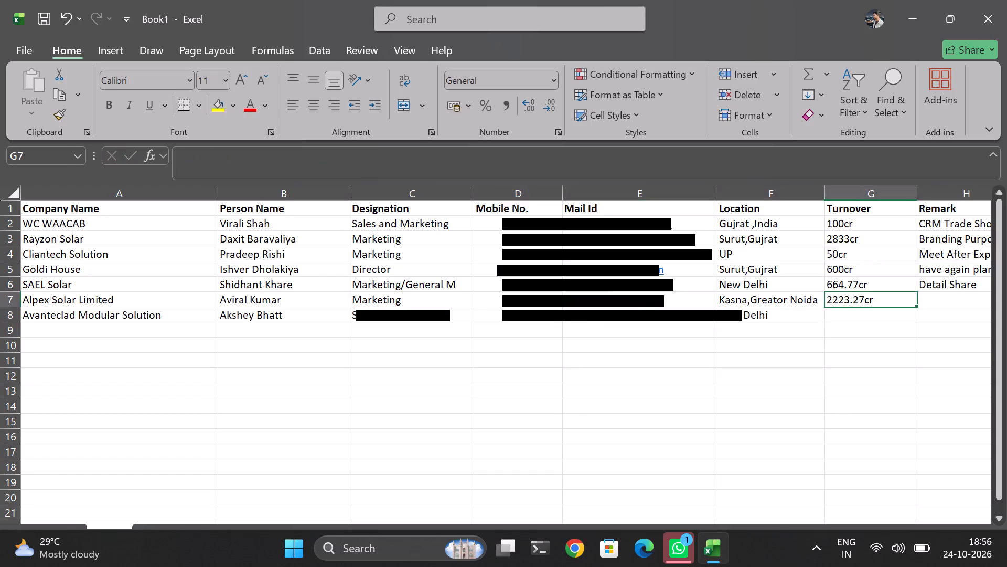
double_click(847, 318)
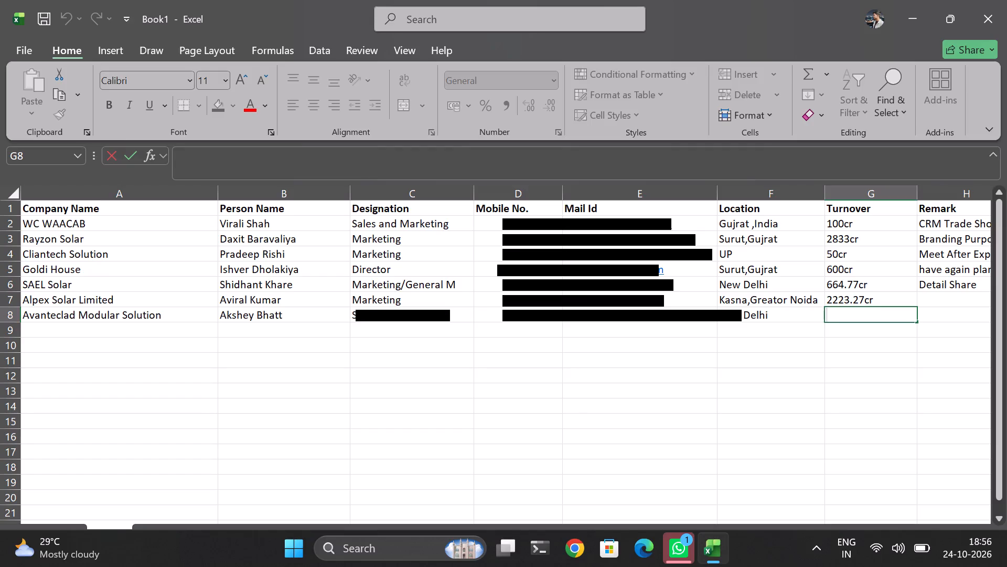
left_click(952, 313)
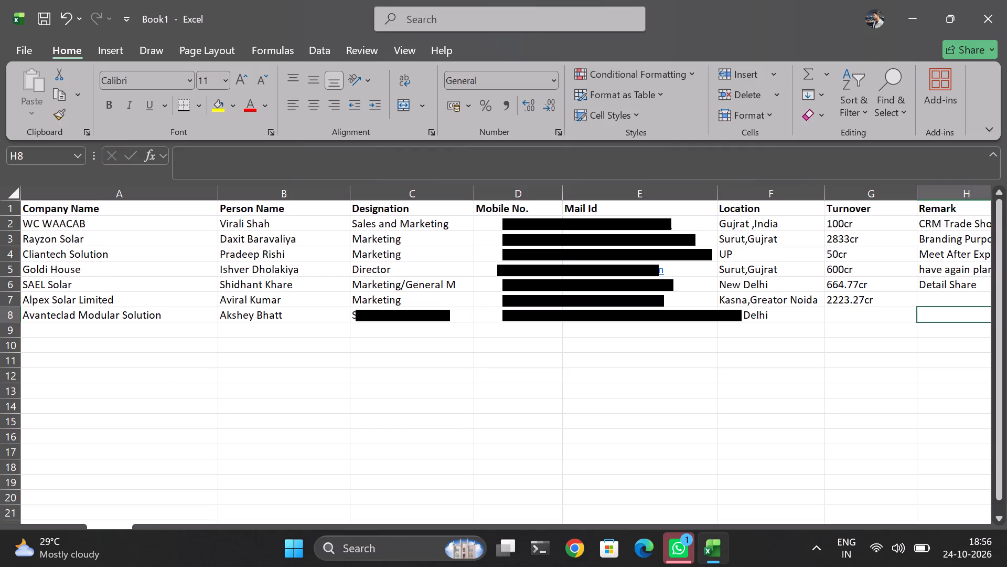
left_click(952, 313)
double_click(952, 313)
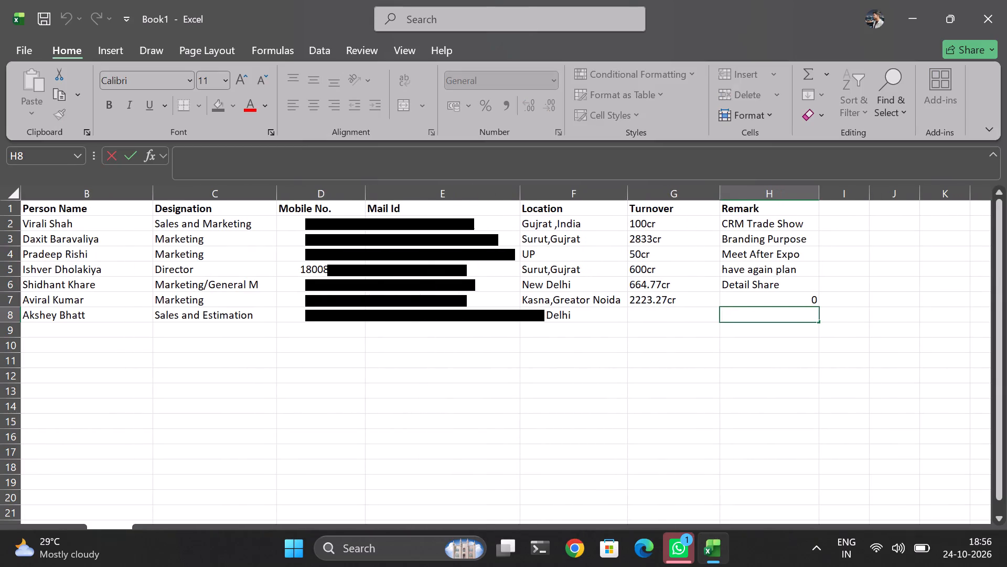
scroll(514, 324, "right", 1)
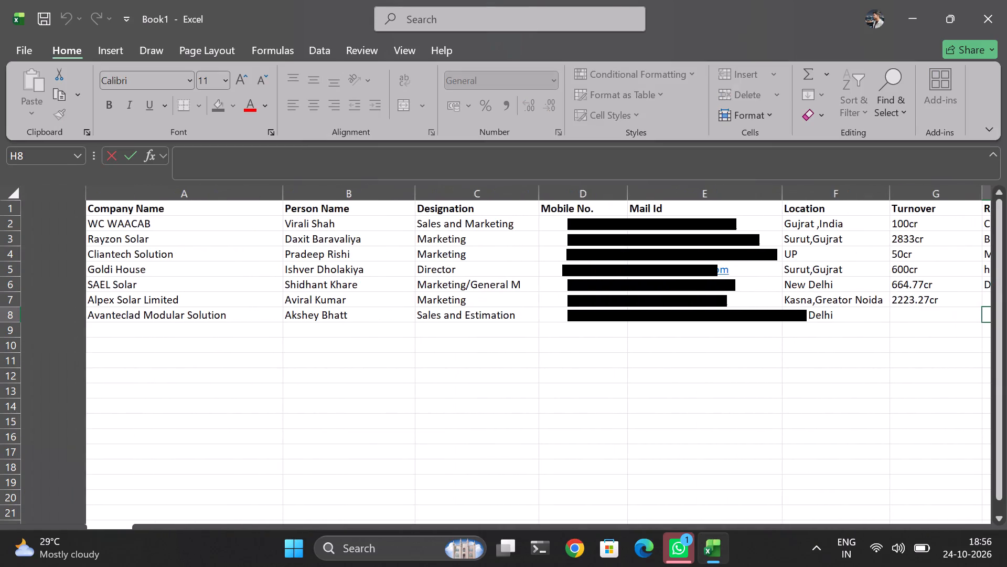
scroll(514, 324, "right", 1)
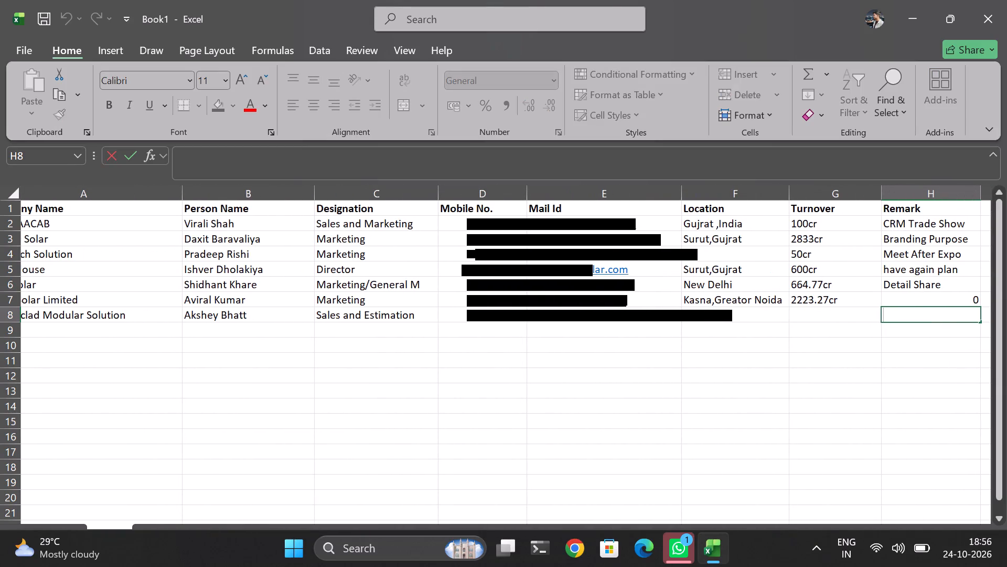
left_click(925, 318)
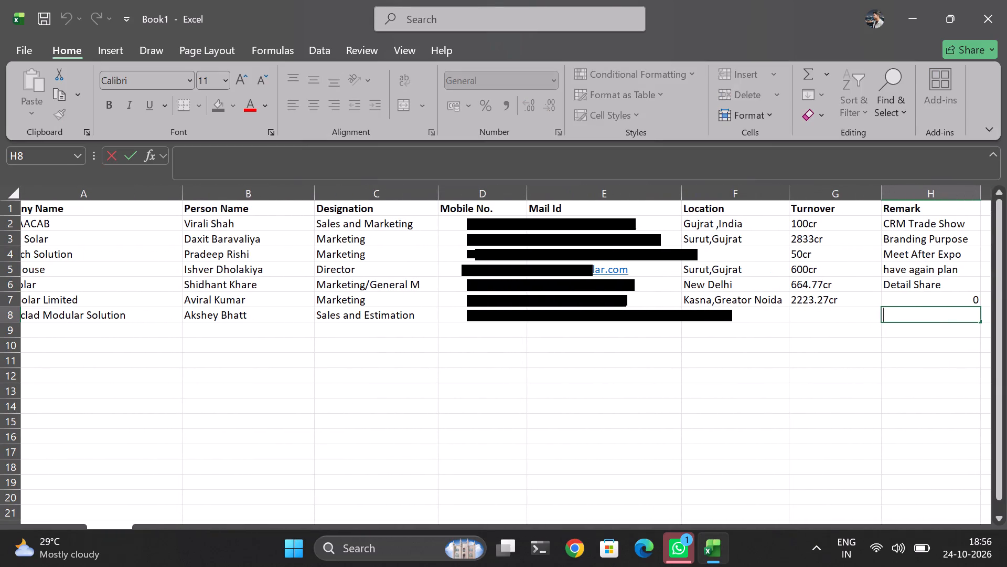
Enter "Aces Solar" as the company name in row 9.
left_click(136, 335)
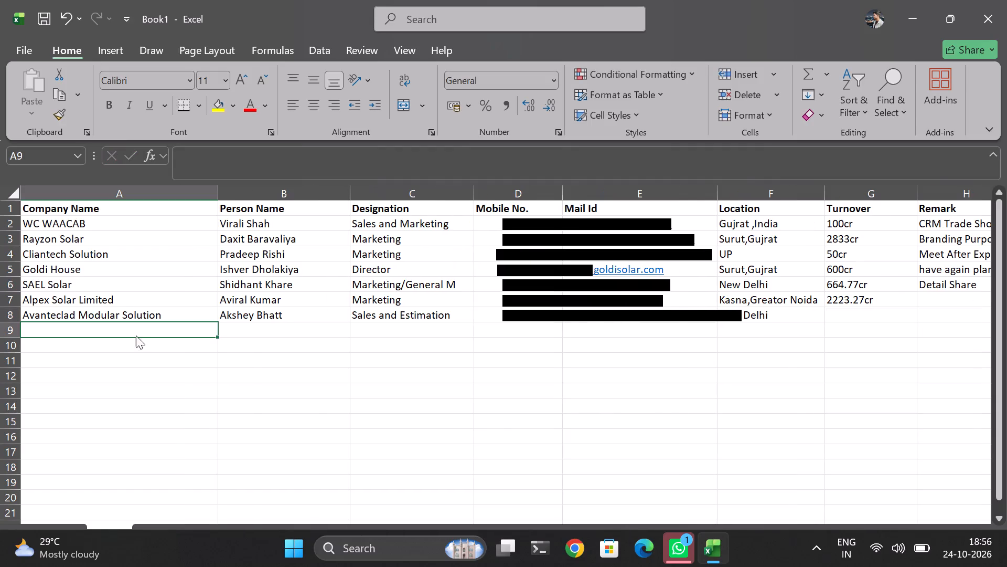
double_click(136, 335)
double_click(131, 329)
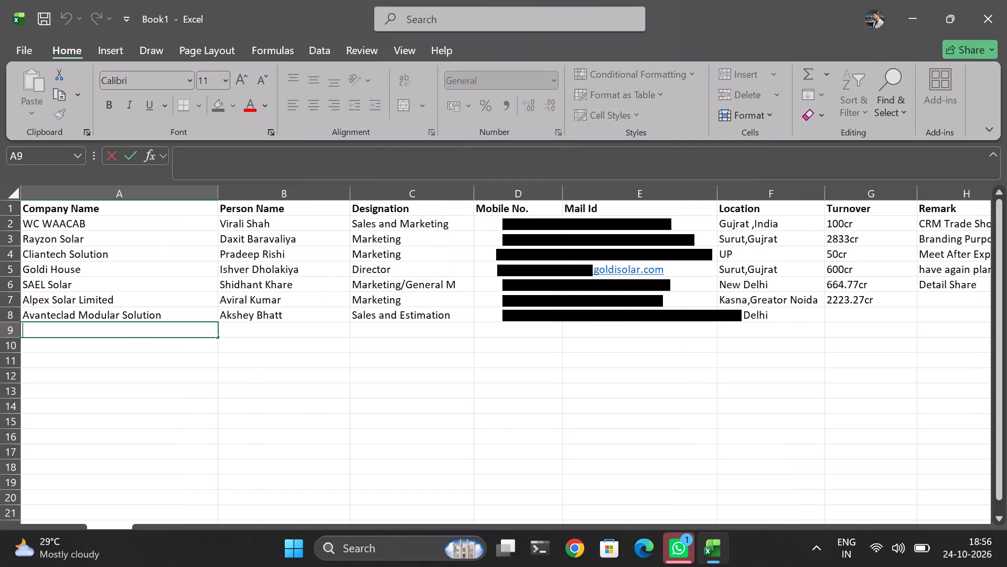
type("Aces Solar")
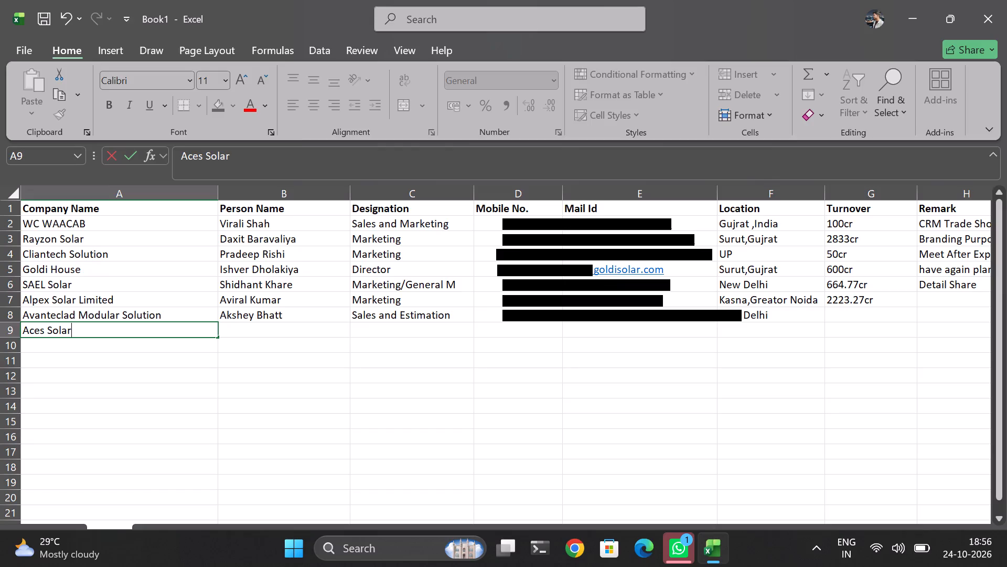
left_click(277, 329)
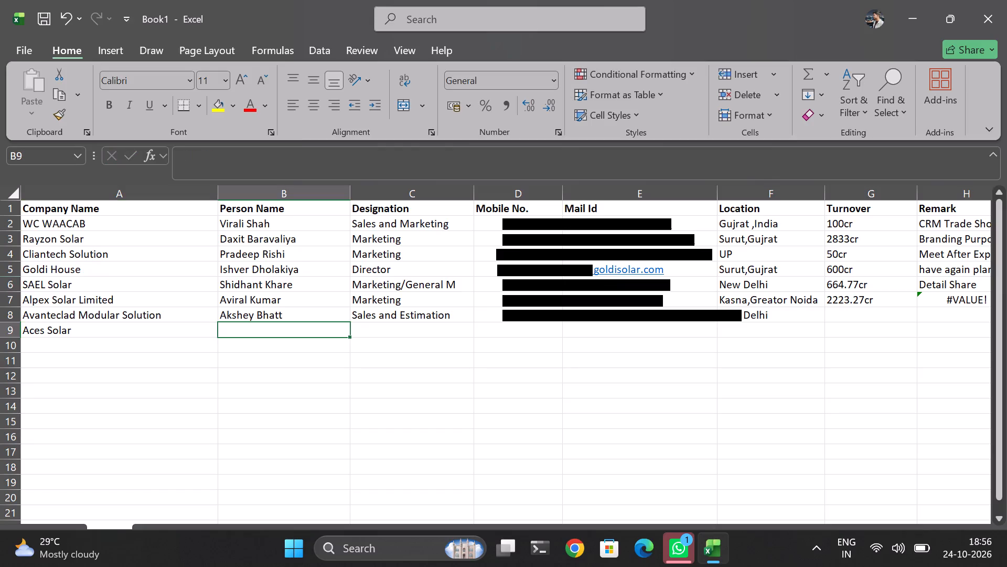
Change the company name in row 9 to "ACES Solar".
left_click(45, 334)
double_click(45, 334)
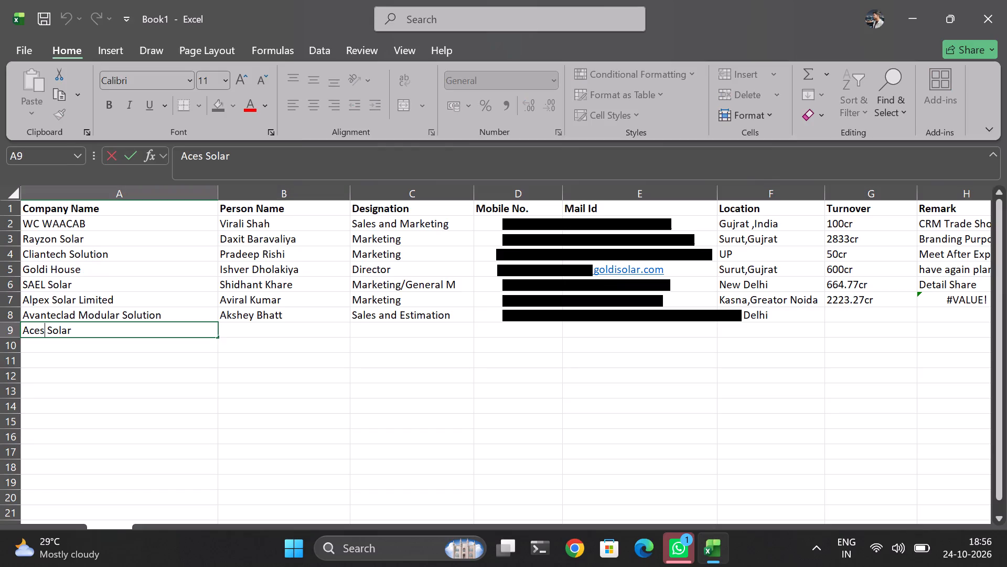
key("BackSpace")
key("BackSpace")
key("BackSpace")
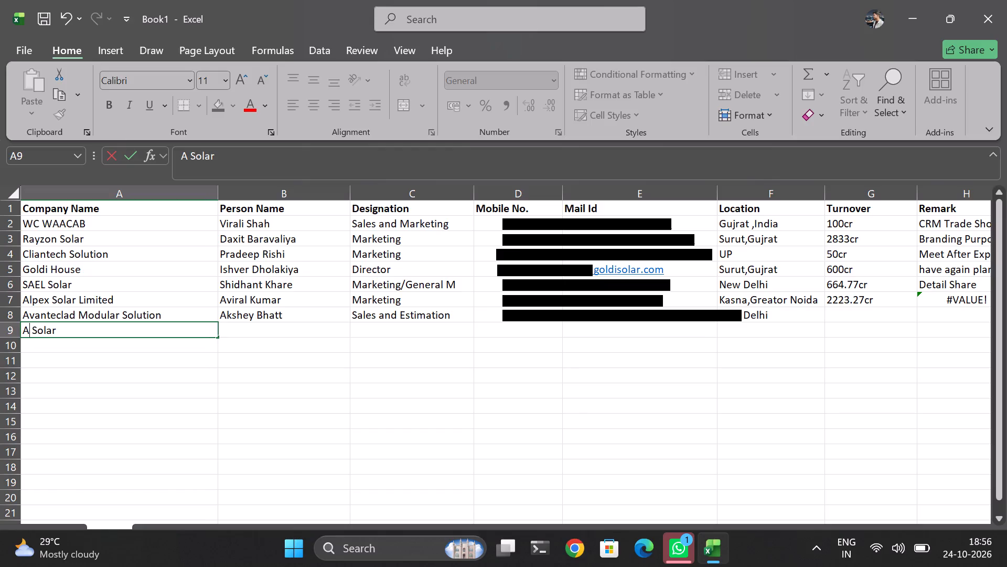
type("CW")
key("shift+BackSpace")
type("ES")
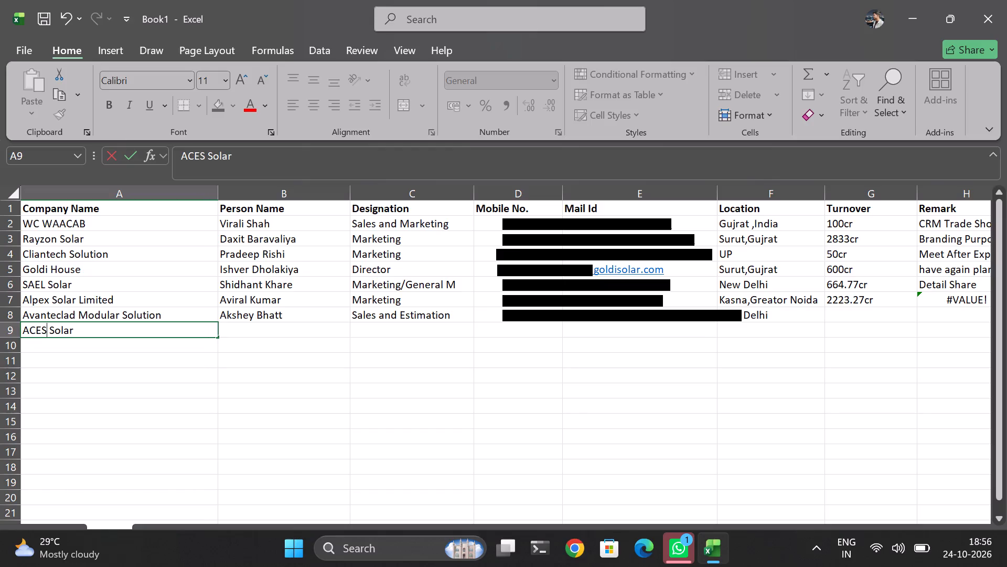
Enter the contact's full name as the person name for ACES Solar in row 9.
double_click(242, 337)
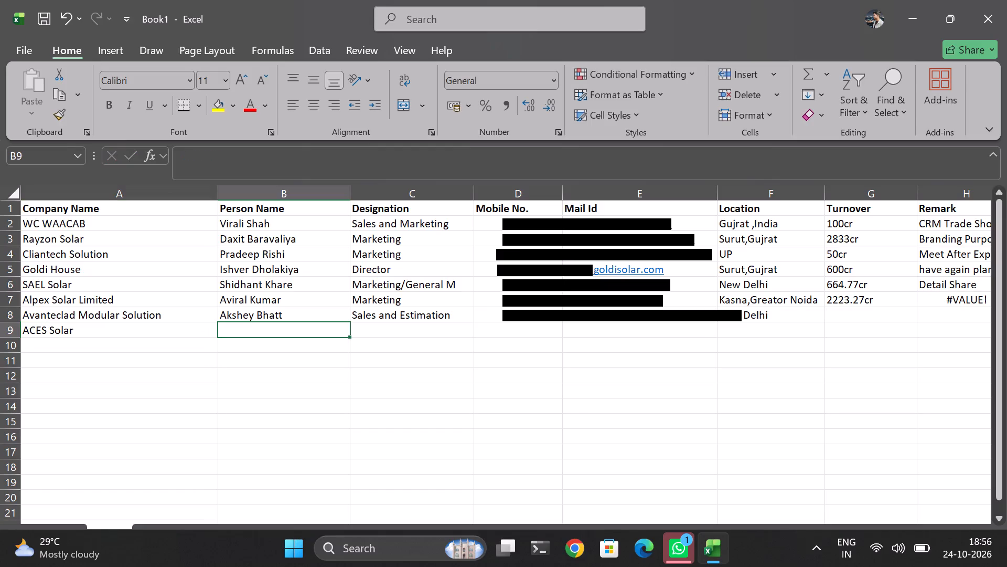
double_click(250, 329)
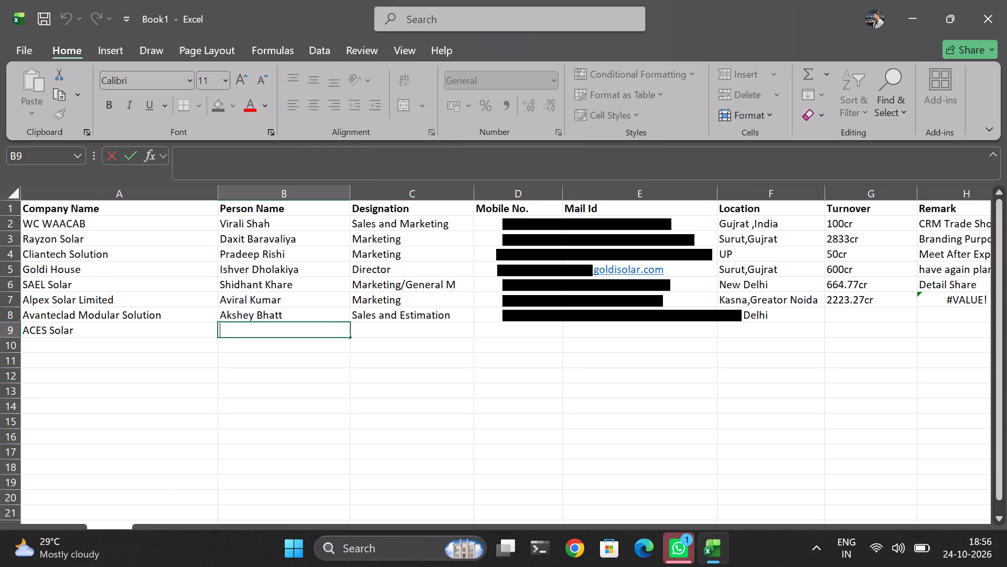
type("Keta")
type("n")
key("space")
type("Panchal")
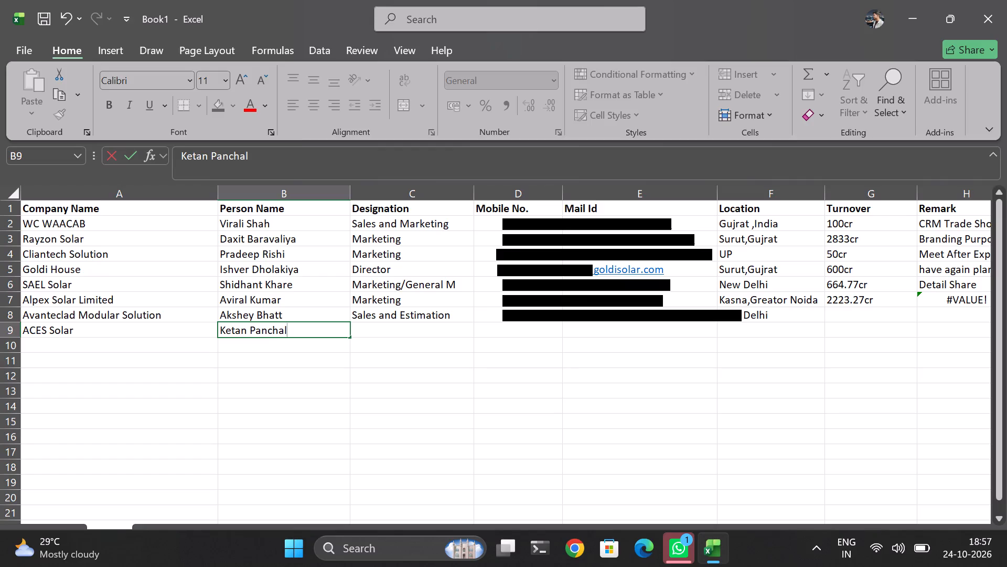
Enter "Marketing" as the designation for ACES Solar in row 9.
double_click(374, 328)
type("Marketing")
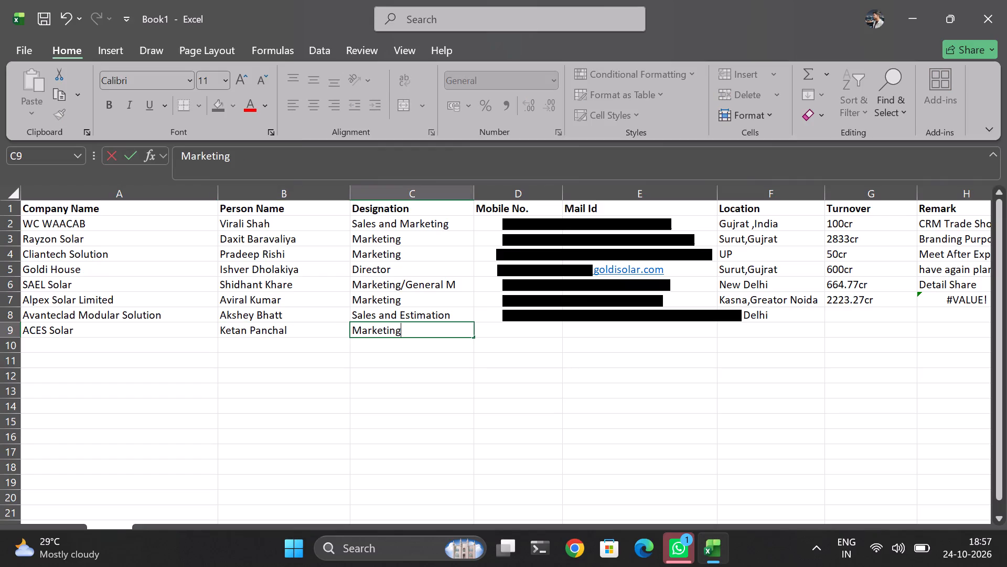
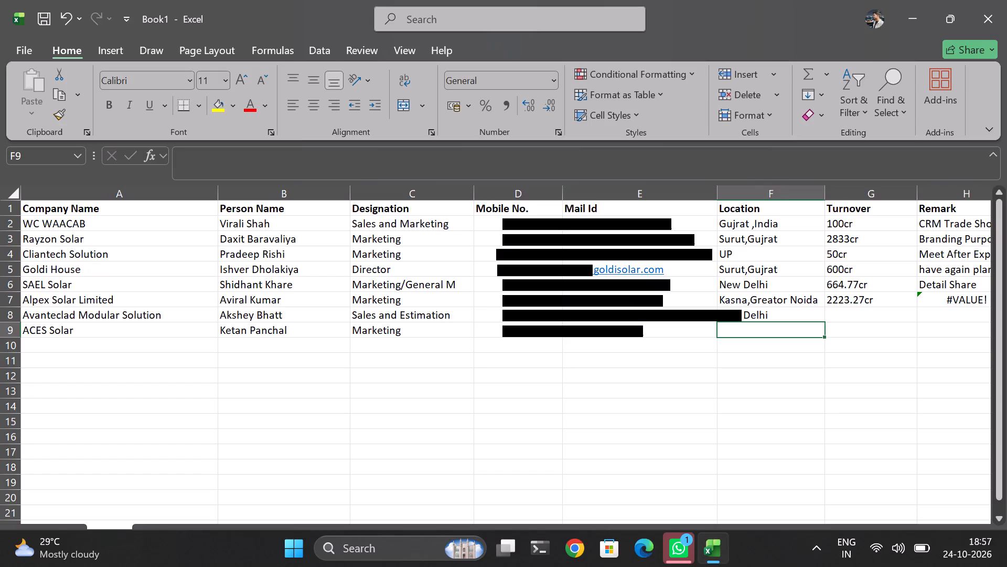
Enter "Mumbai" as the location for ACES Solar in row 9.
double_click(733, 328)
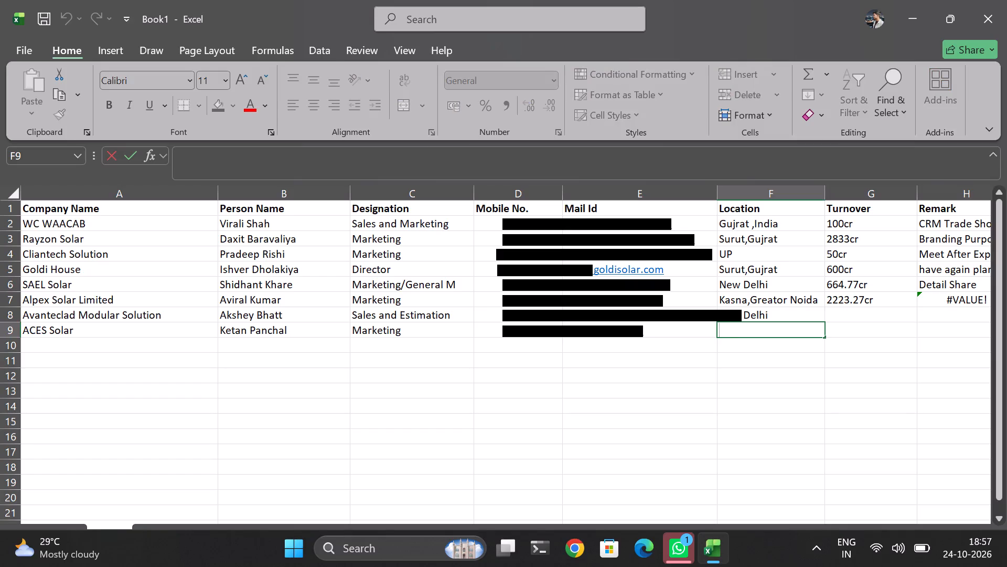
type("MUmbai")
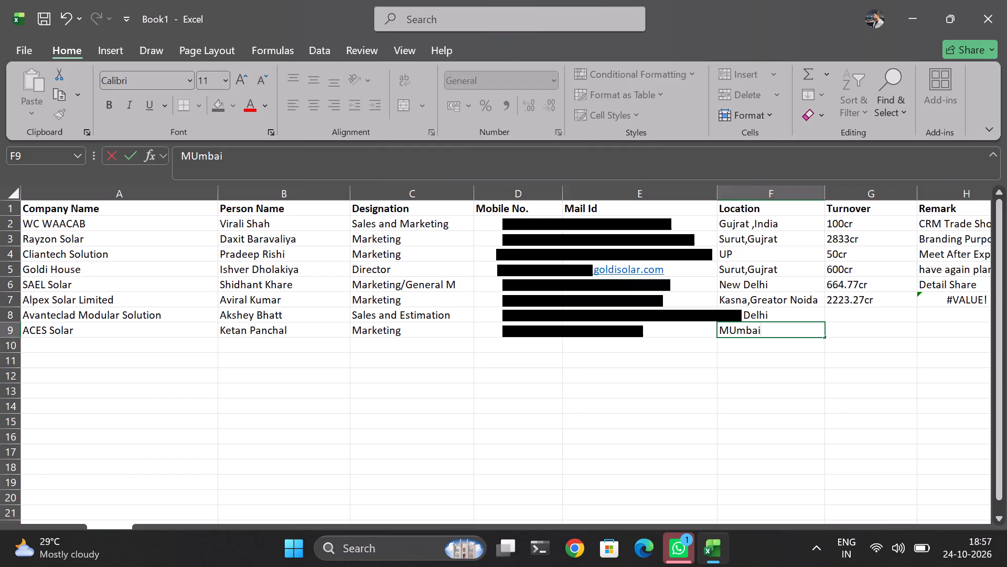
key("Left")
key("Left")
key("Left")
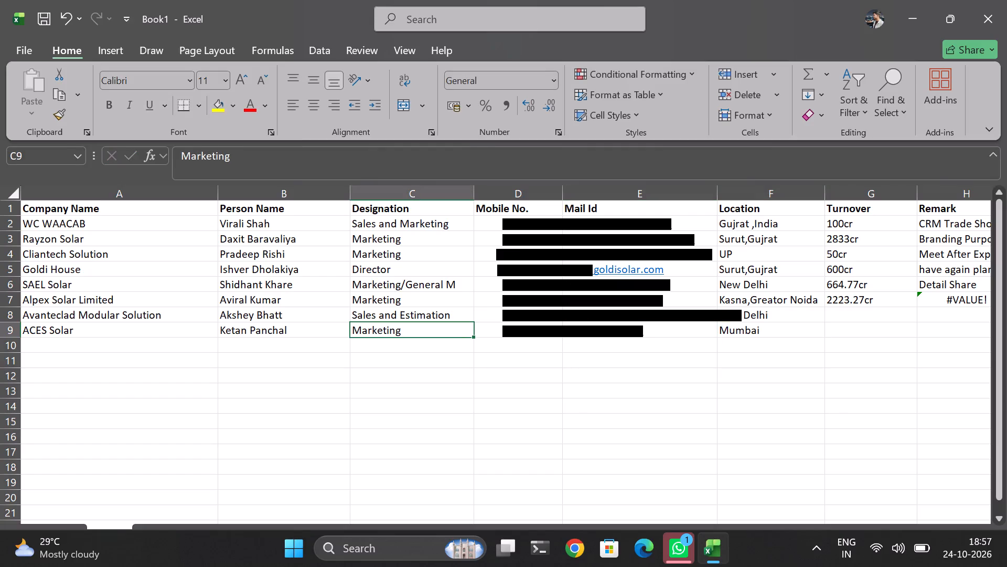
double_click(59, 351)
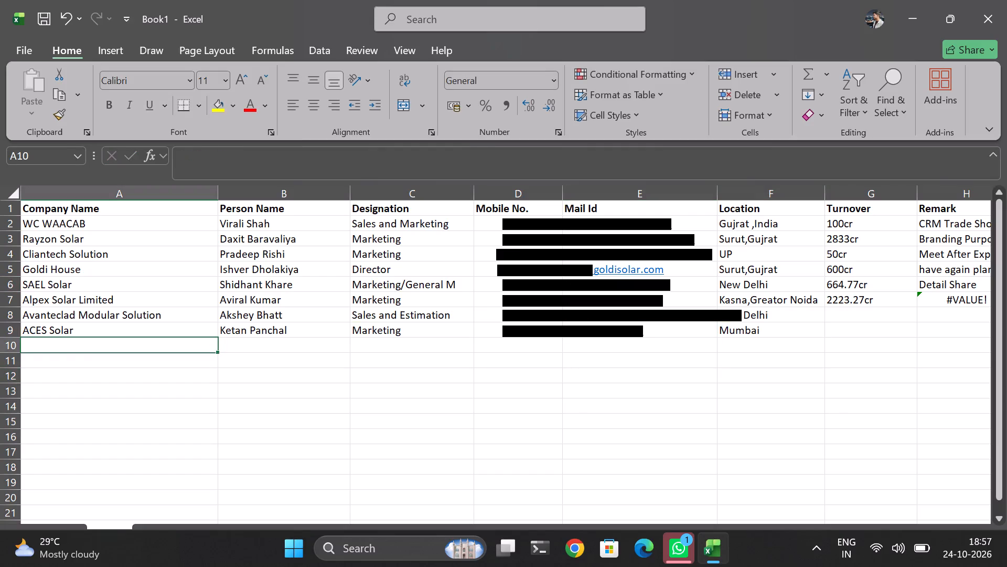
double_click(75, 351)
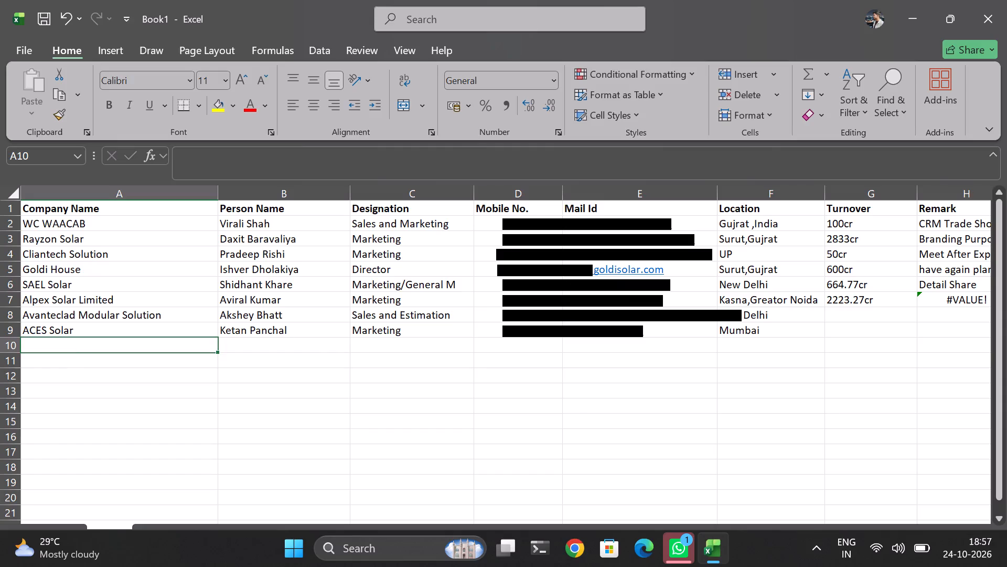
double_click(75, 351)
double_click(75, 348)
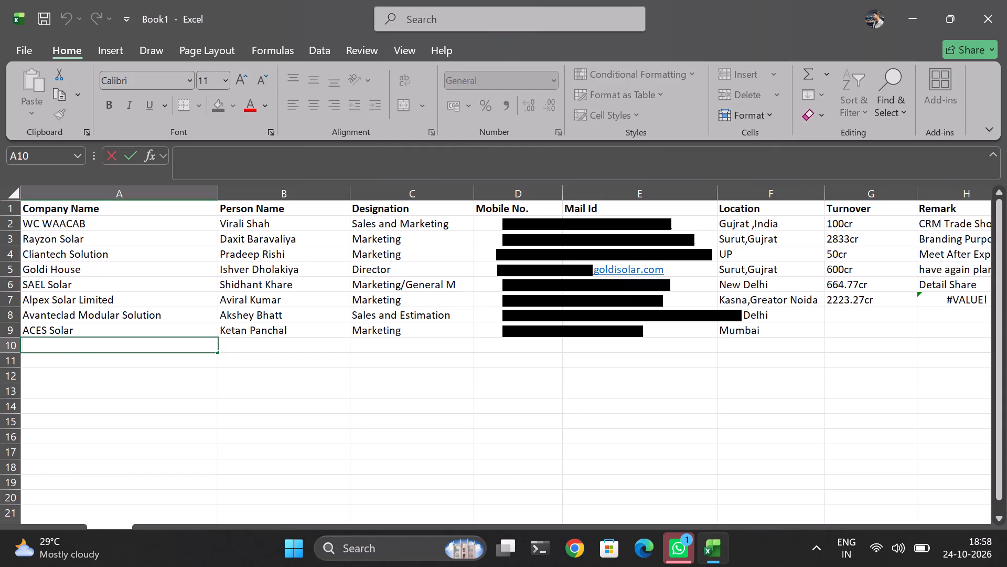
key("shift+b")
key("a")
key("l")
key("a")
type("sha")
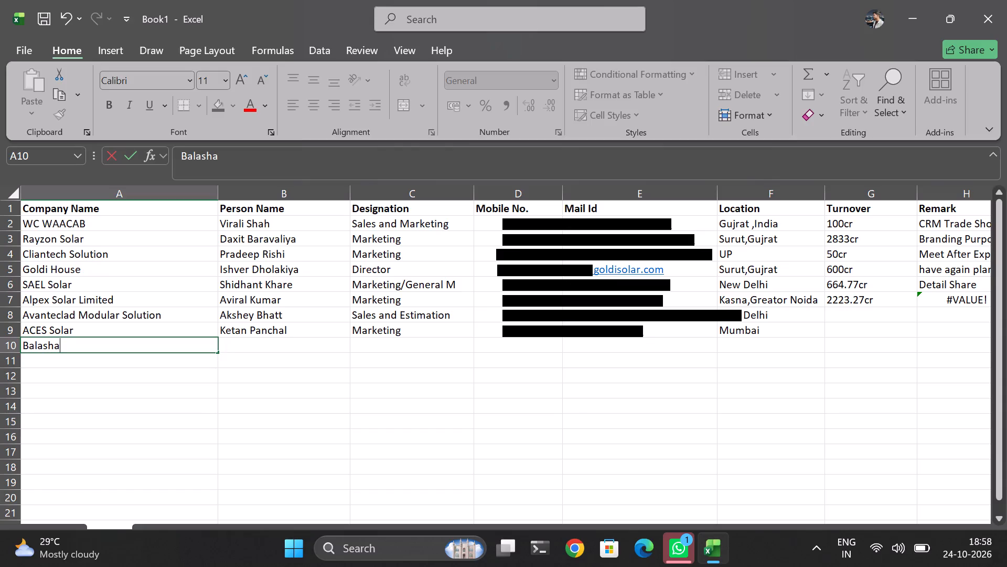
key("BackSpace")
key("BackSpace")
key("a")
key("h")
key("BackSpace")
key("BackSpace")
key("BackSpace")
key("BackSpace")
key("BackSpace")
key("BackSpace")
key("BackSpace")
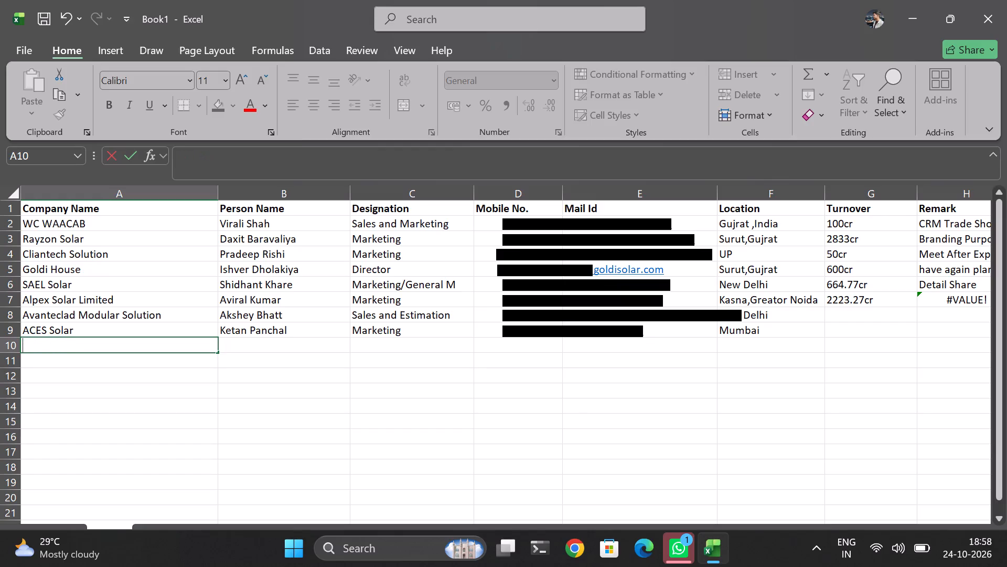
Enter "GK energy" as the company name in row 10.
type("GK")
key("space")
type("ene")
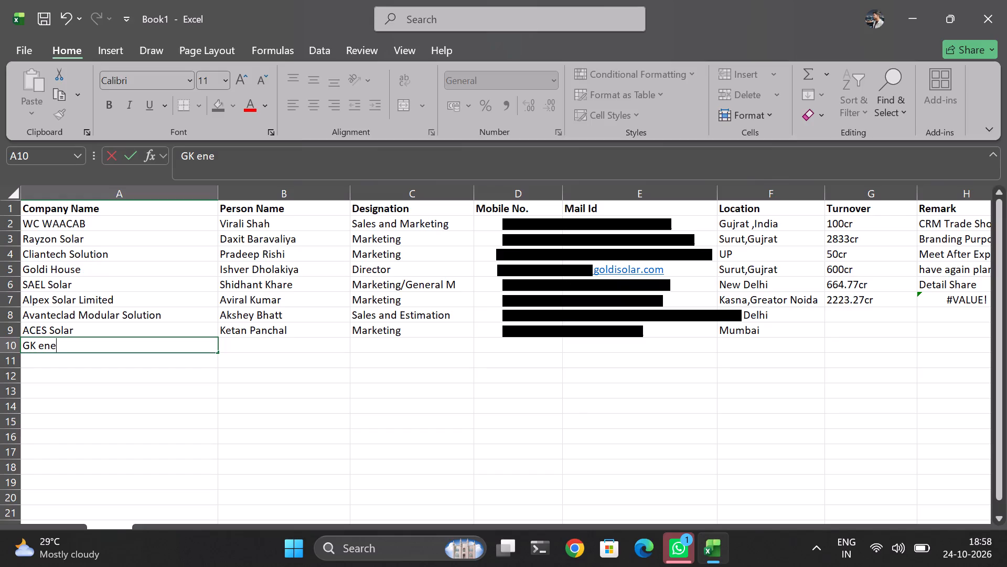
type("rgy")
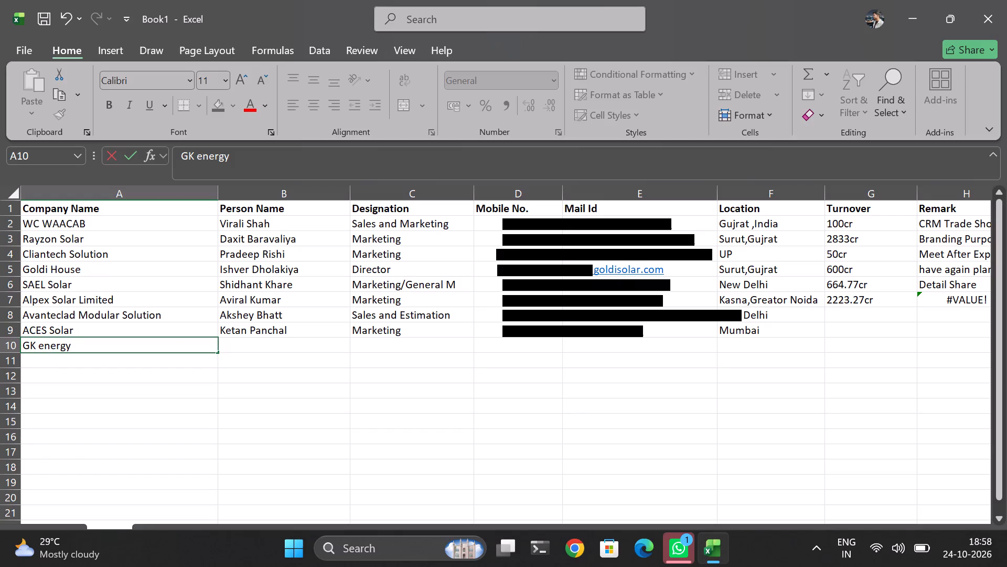
double_click(90, 349)
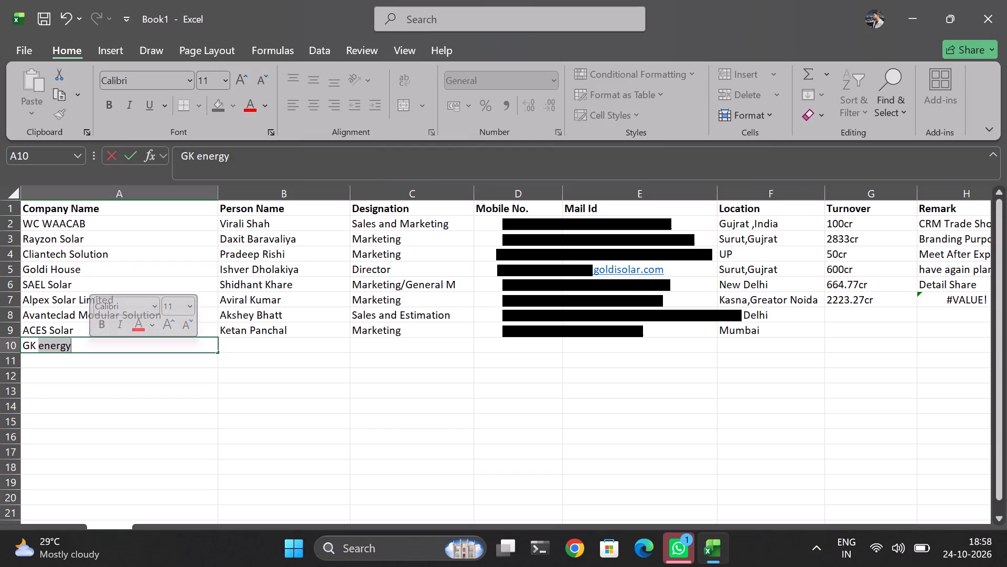
Enter the contact's full name as the person name for GK energy in row 10, without a final "e" on the surname.
double_click(238, 352)
double_click(247, 349)
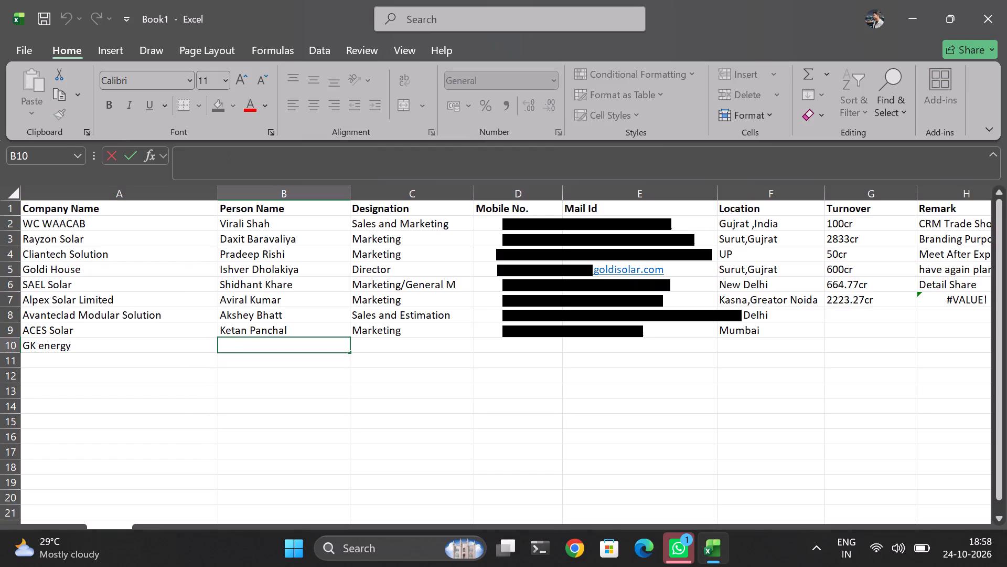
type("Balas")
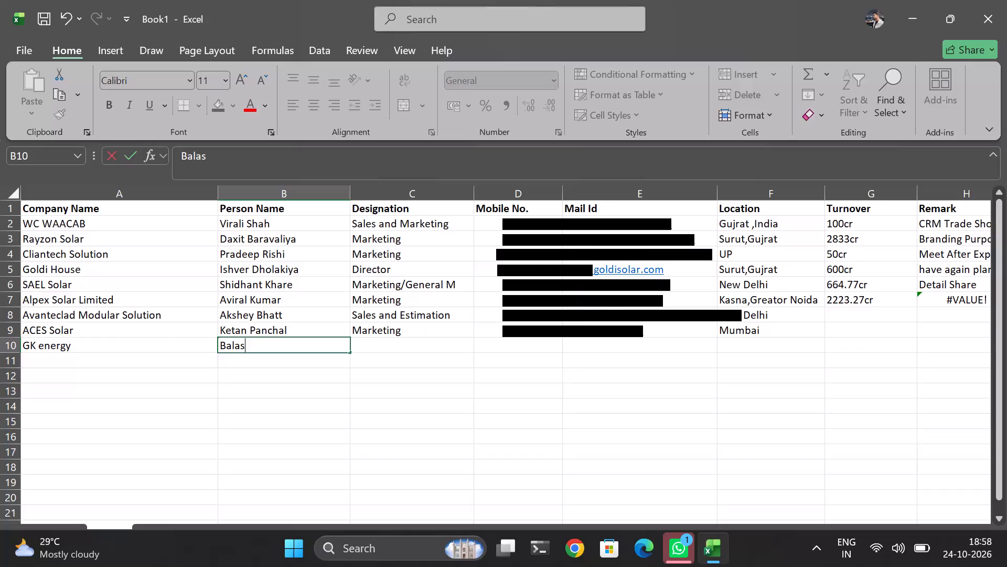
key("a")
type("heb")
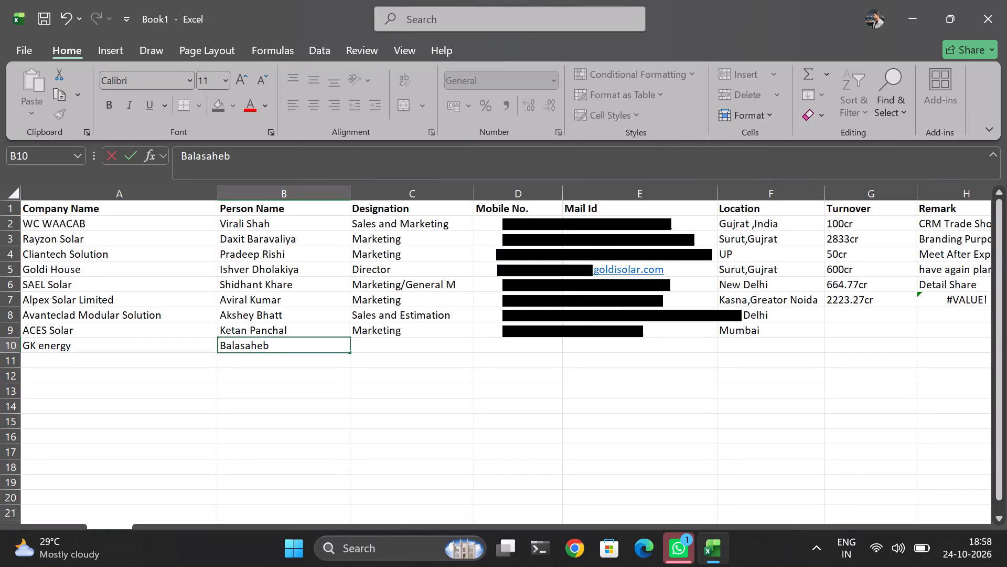
left_click(287, 347)
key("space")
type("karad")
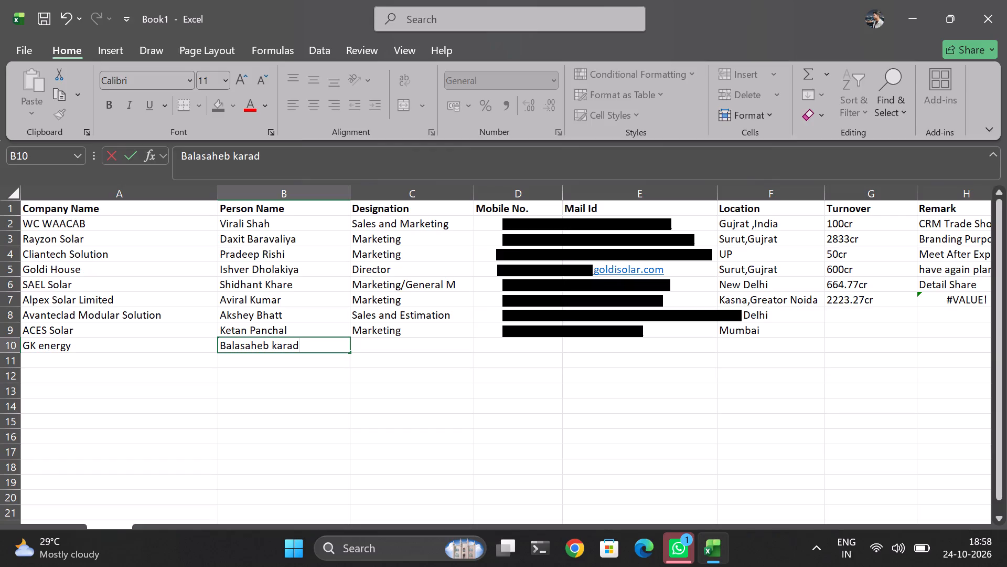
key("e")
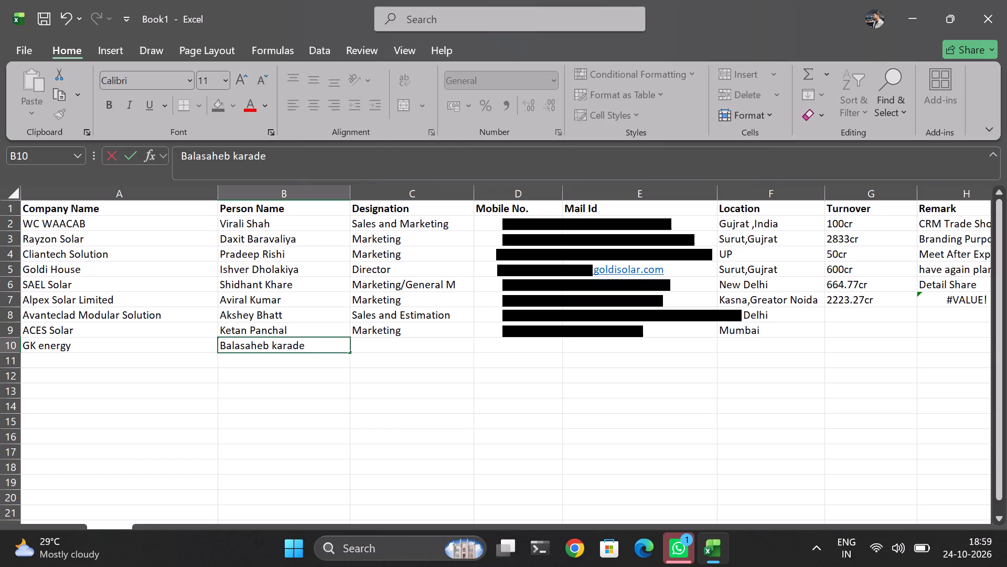
double_click(380, 348)
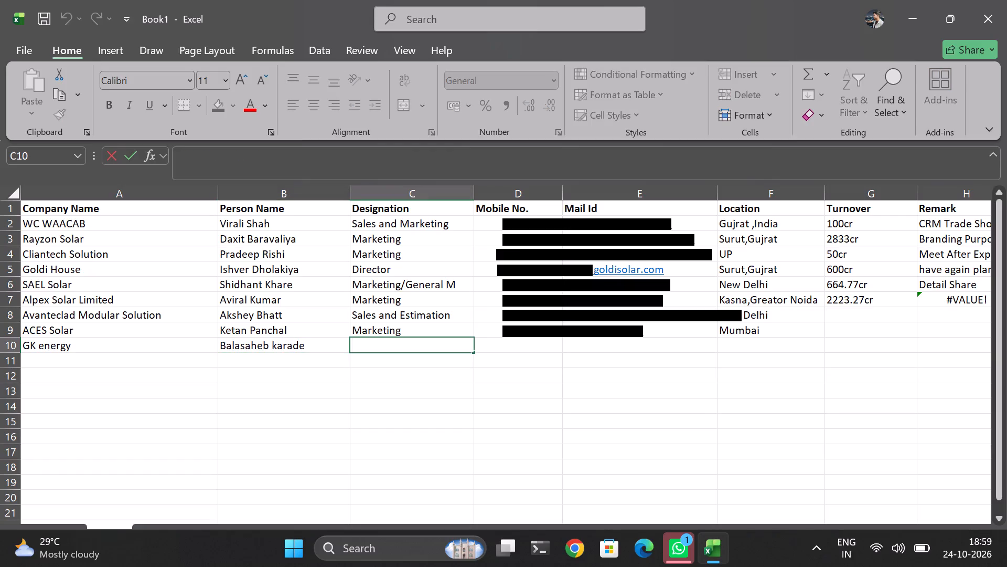
double_click(309, 345)
key("BackSpace")
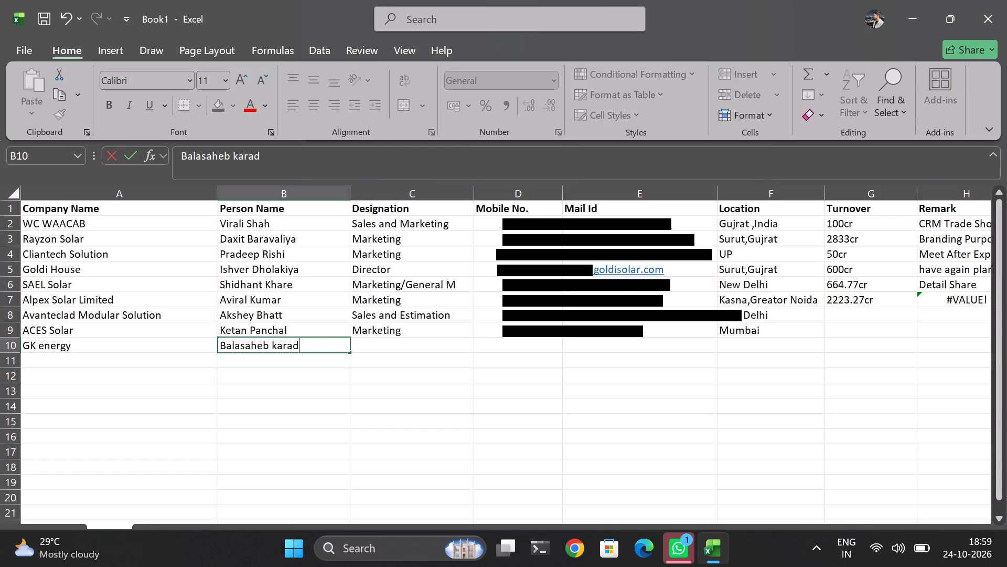
Enter "Cooridinator" as the designation for GK energy in row 10.
double_click(389, 344)
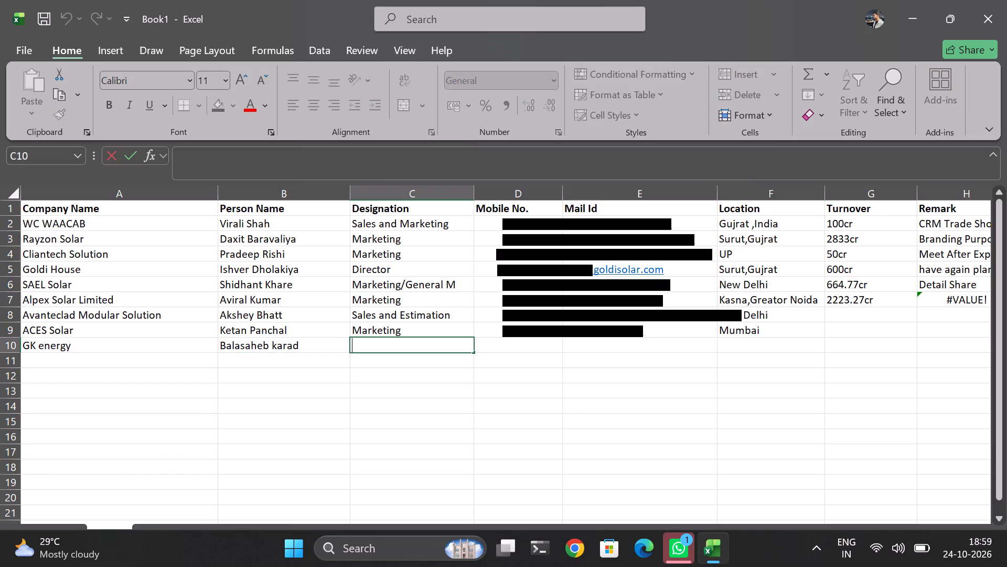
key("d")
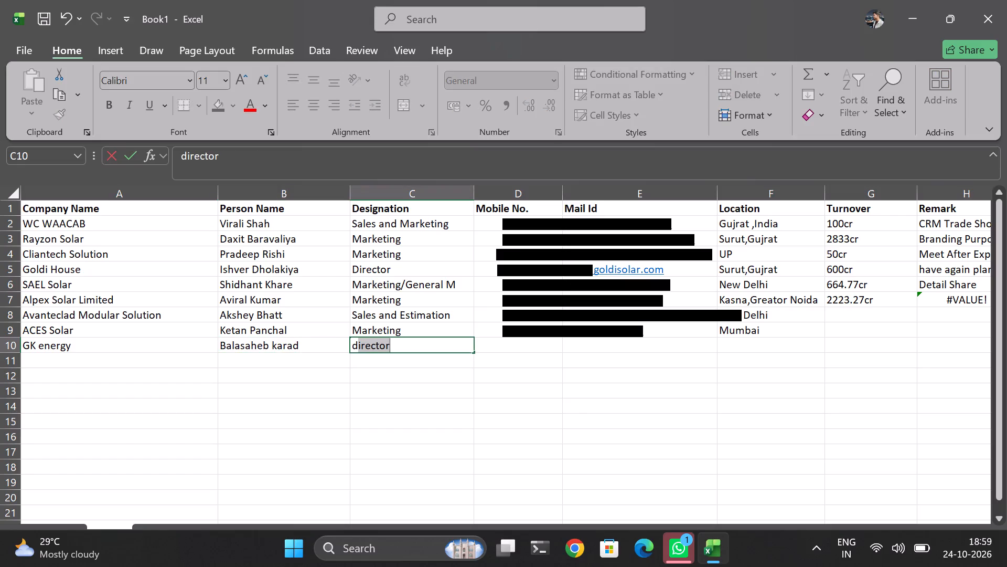
key("BackSpace")
key("BackSpace")
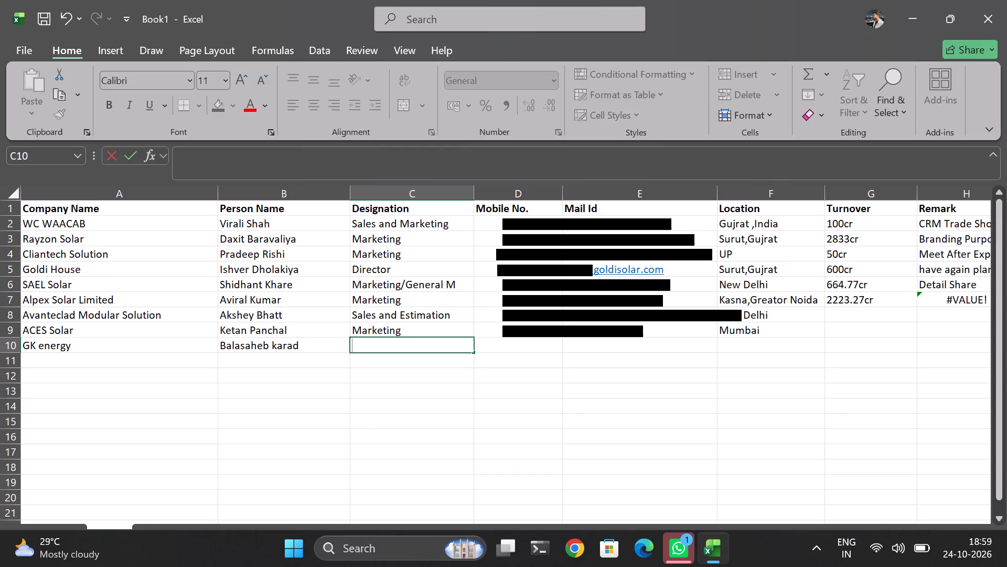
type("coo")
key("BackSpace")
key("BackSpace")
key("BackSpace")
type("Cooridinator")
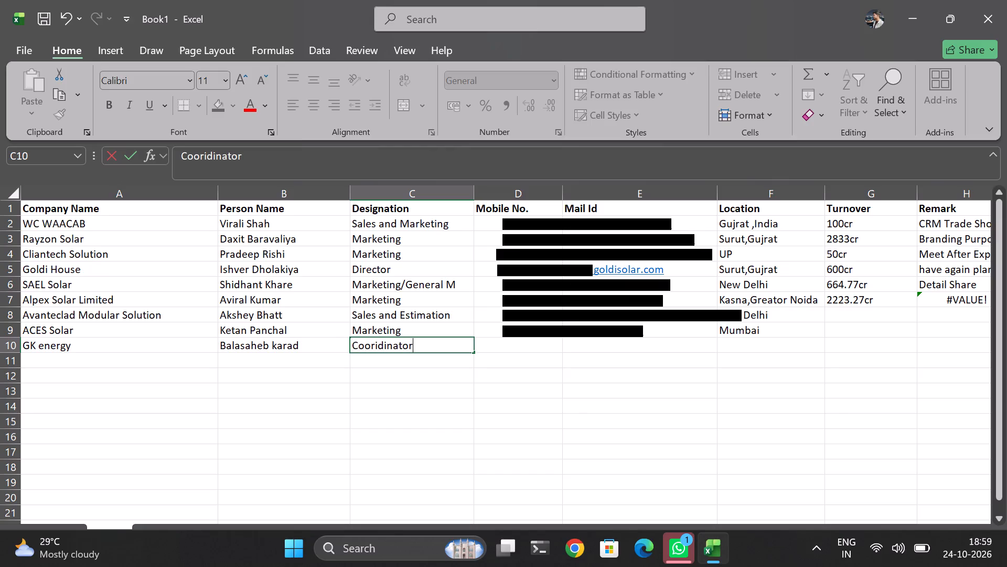
Select the Mobile No. cell for GK energy in row 10.
double_click(538, 353)
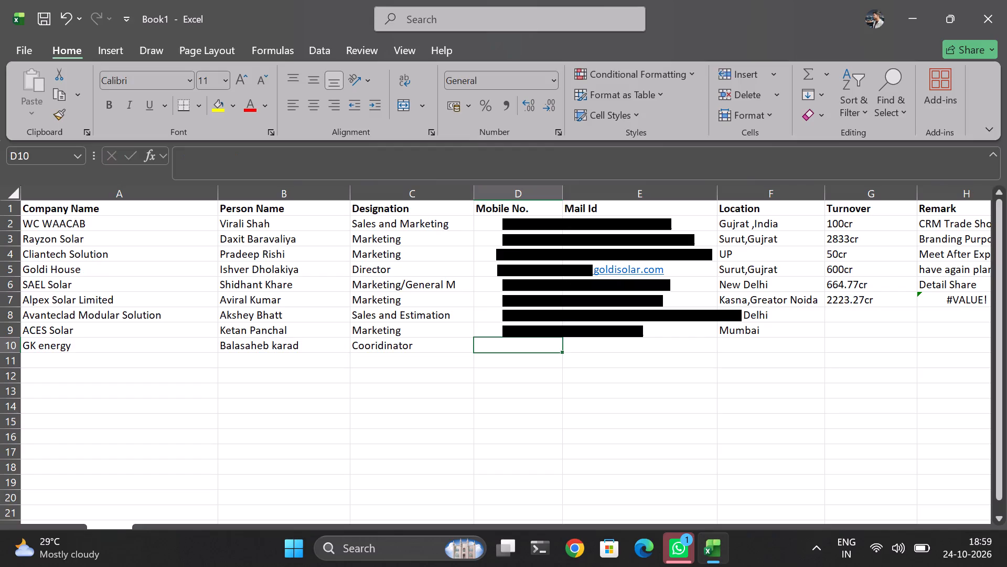
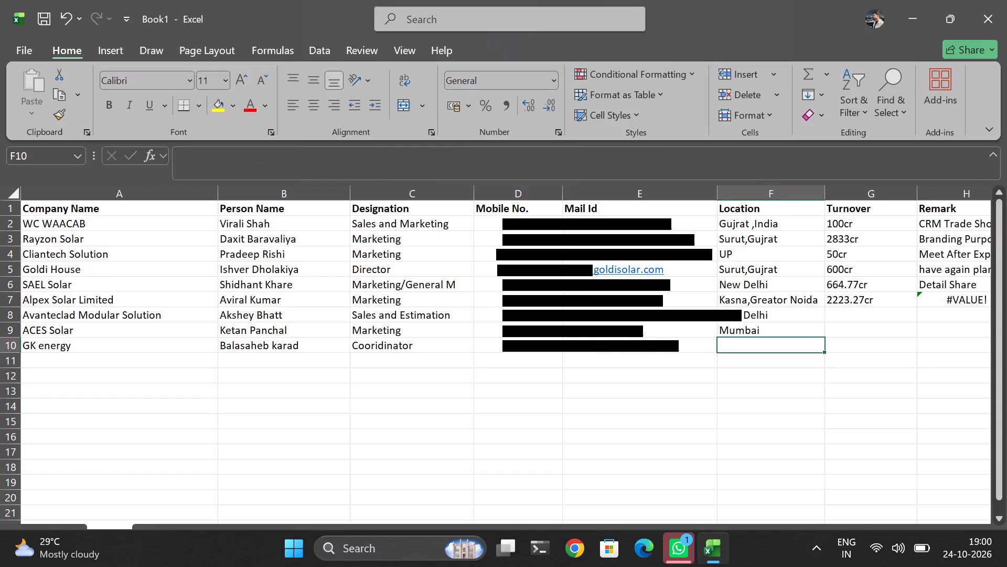
Enter "Pune, Kathred" as the location for GK energy in row 10.
double_click(760, 342)
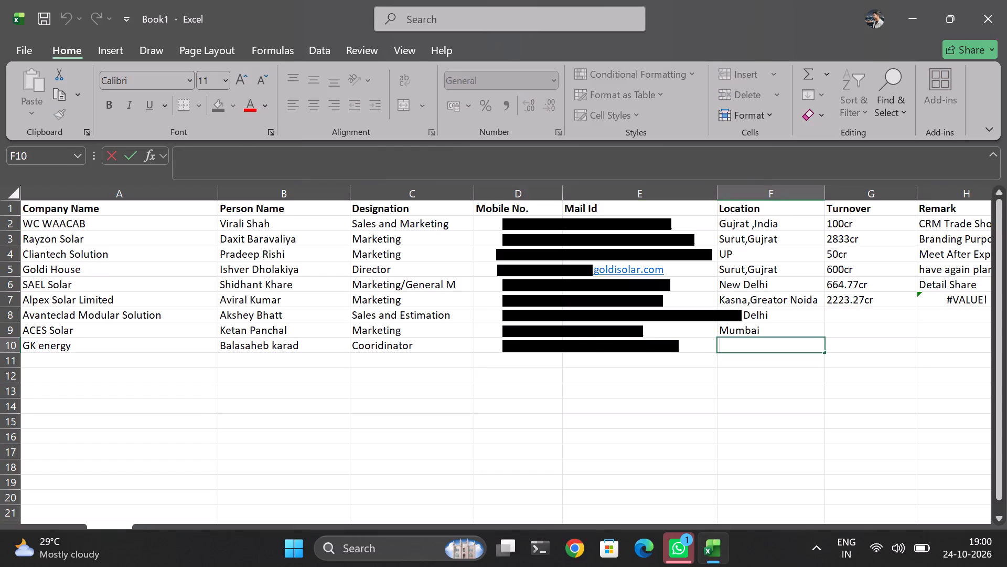
type("pu")
type("ne")
key("Left")
key("Left")
key("Right")
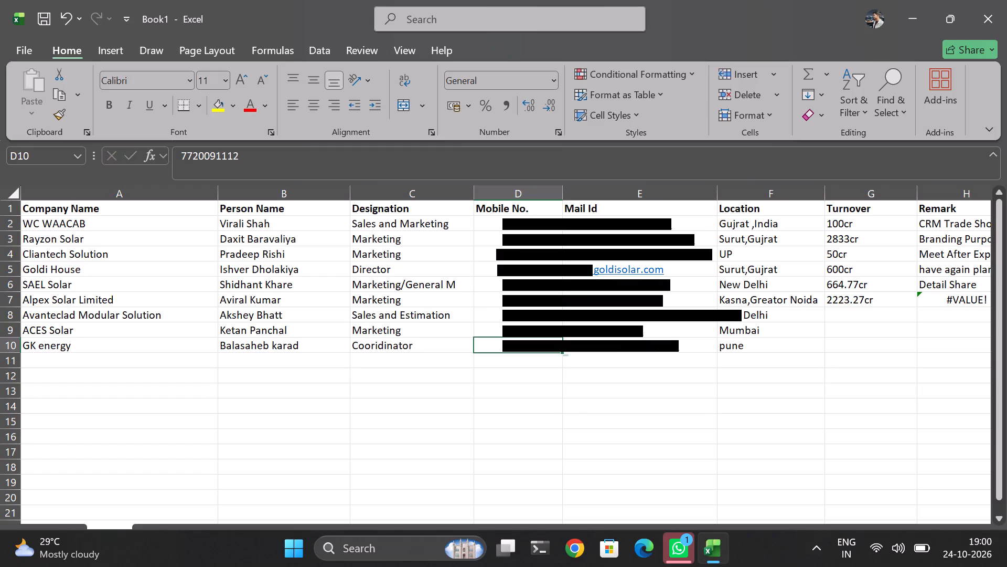
key("Right")
double_click(725, 344)
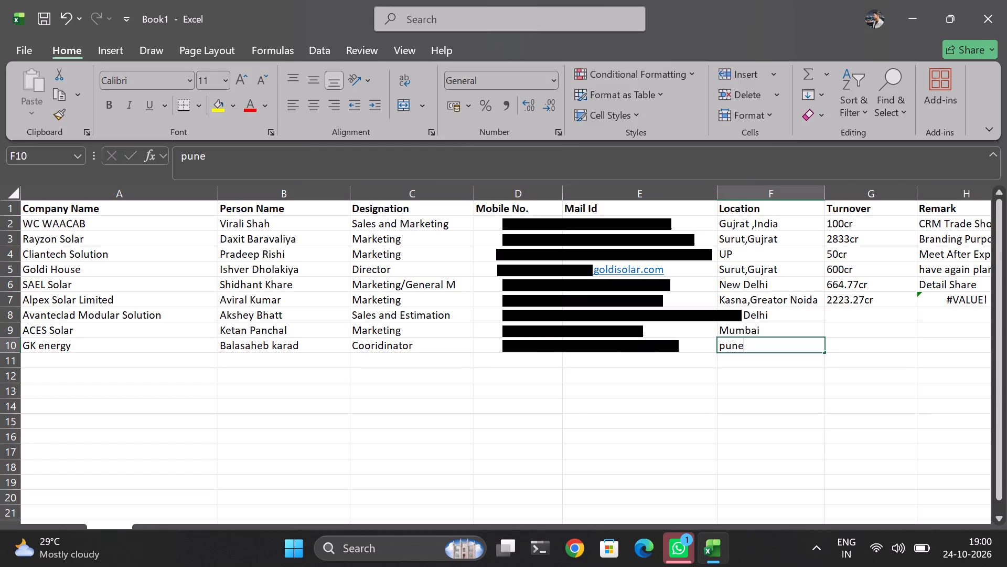
key("BackSpace")
key("shift+p")
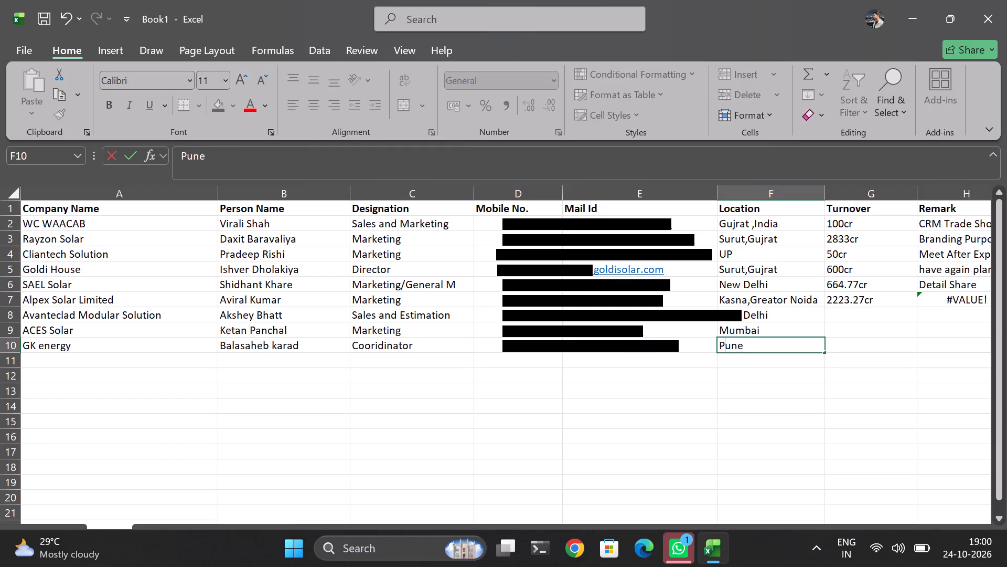
double_click(757, 349)
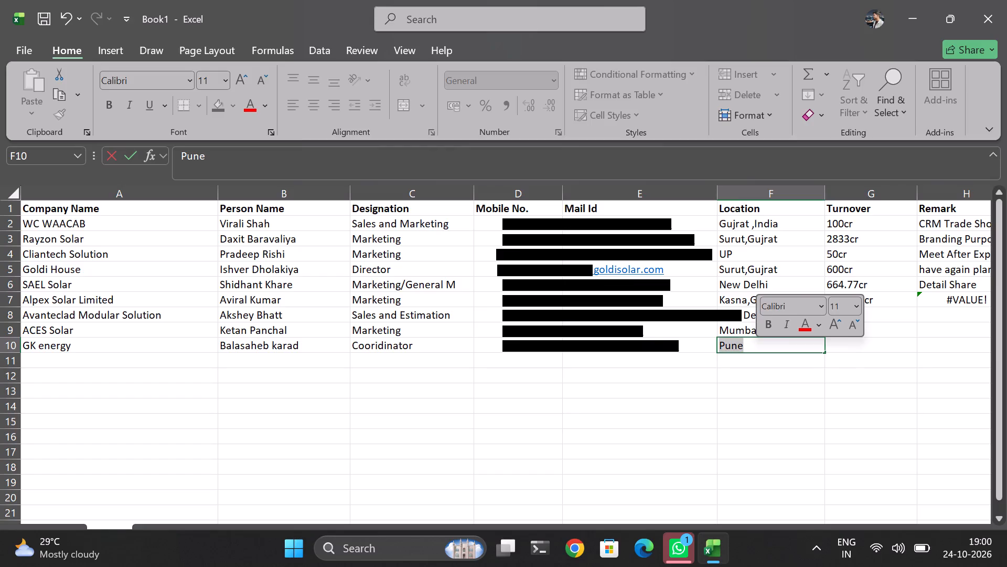
key("comma")
key("BackSpace")
type("Pune")
type(",")
key("space")
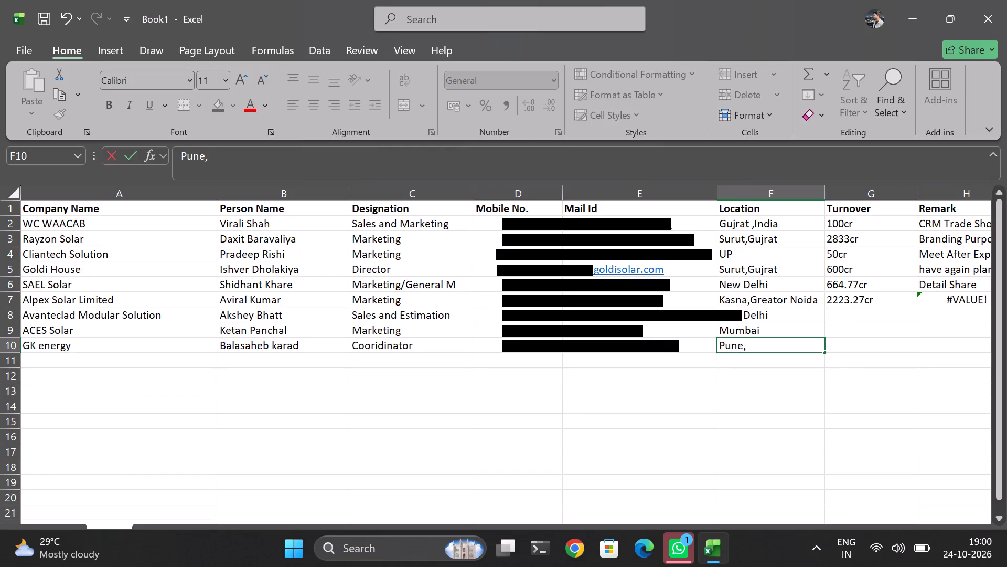
key("k")
key("BackSpace")
type("Ka")
type("th")
type("red")
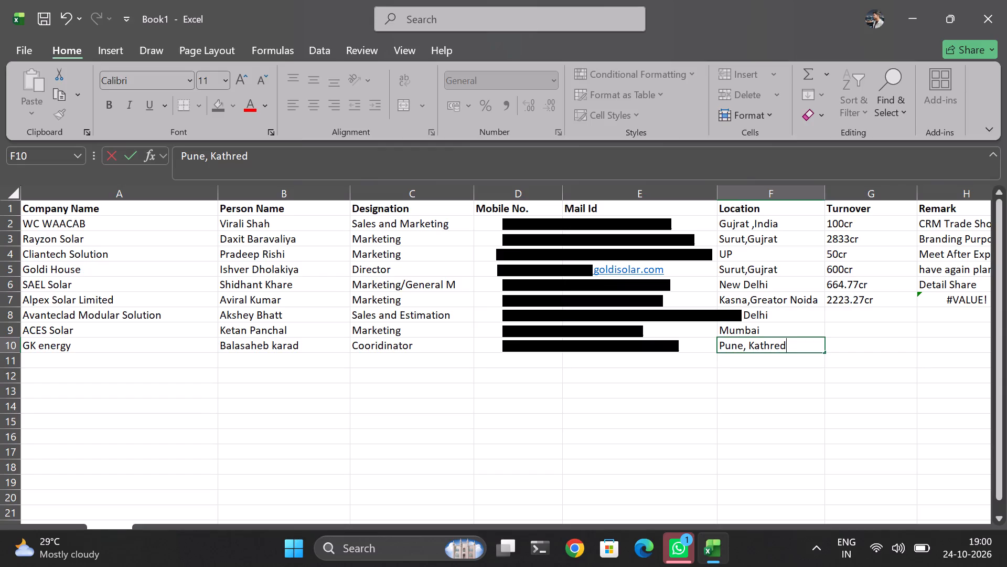
double_click(104, 358)
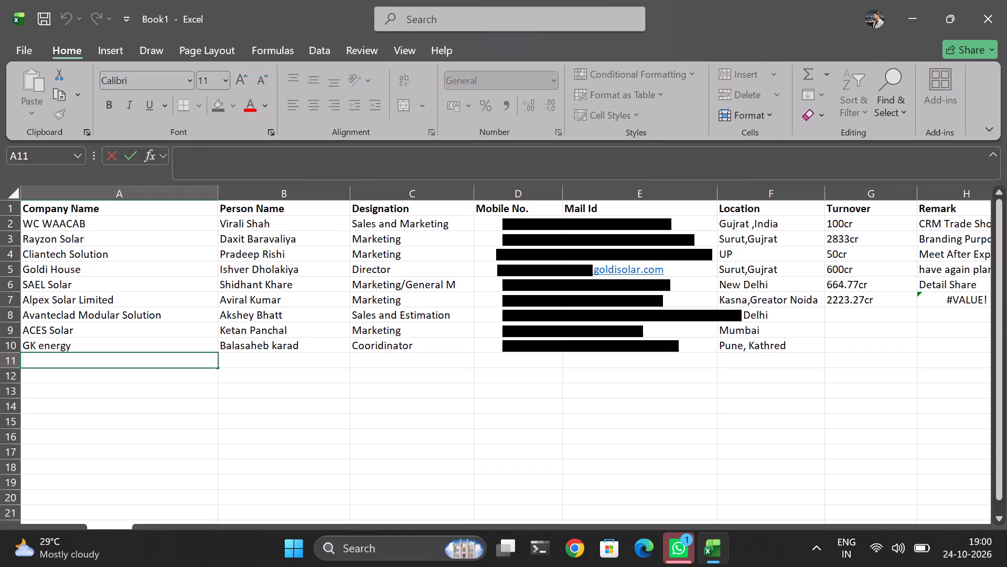
Start the remark for GK energy in row 10 with the word "contact".
double_click(940, 343)
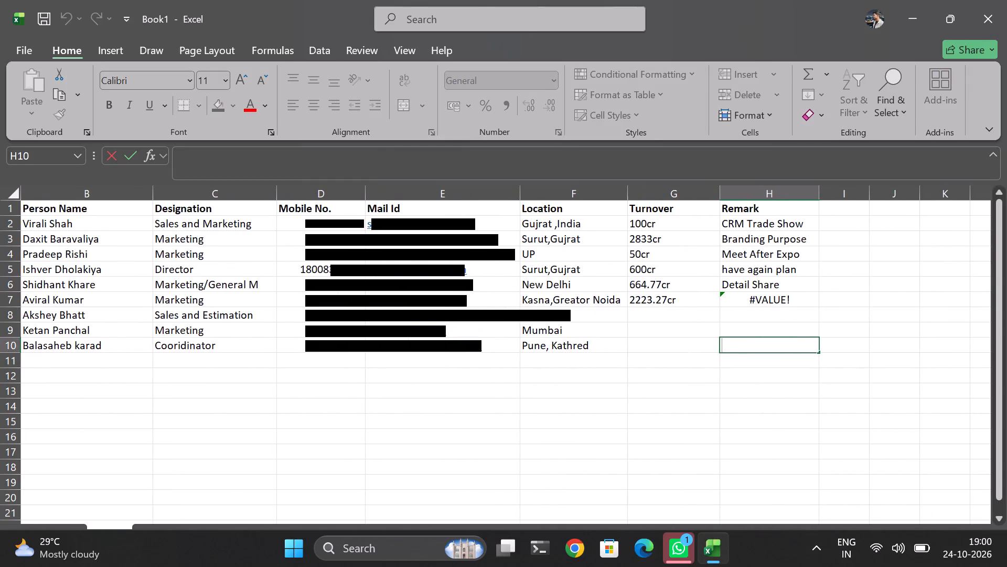
type("contact")
key("space")
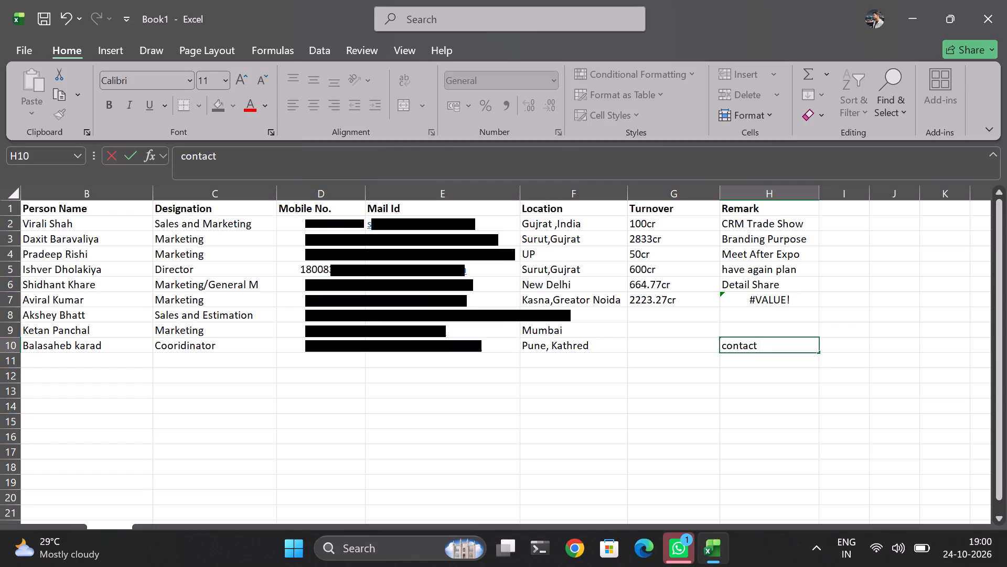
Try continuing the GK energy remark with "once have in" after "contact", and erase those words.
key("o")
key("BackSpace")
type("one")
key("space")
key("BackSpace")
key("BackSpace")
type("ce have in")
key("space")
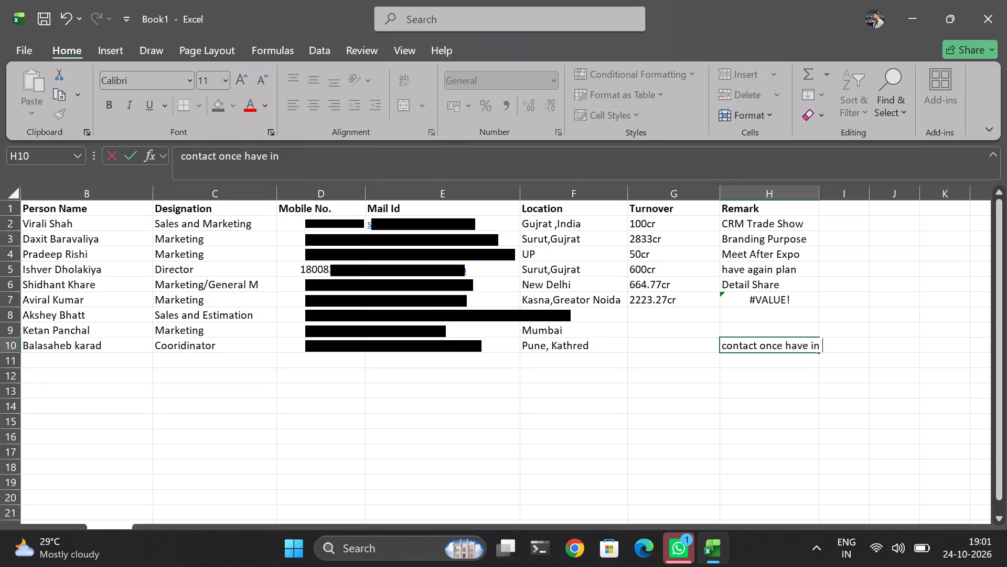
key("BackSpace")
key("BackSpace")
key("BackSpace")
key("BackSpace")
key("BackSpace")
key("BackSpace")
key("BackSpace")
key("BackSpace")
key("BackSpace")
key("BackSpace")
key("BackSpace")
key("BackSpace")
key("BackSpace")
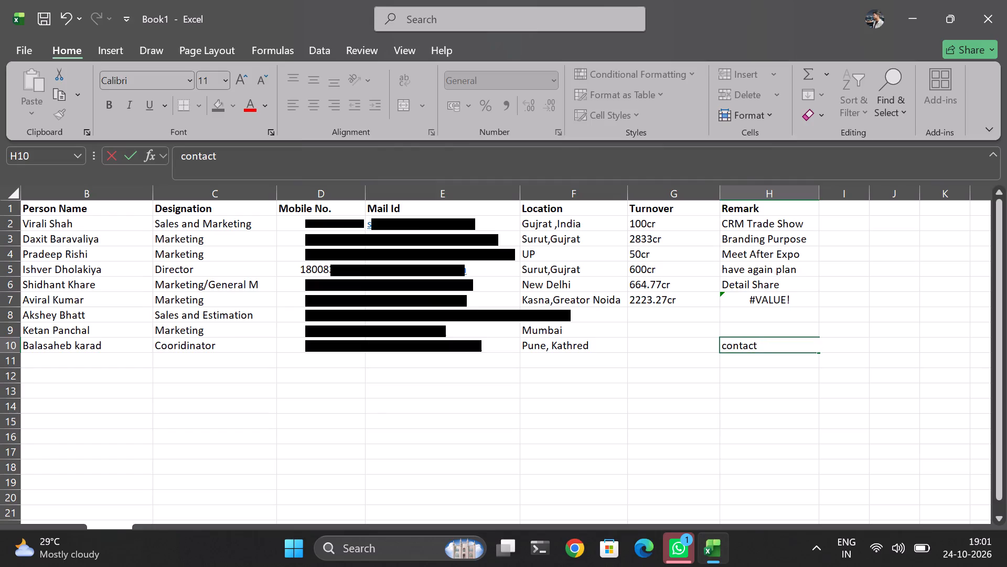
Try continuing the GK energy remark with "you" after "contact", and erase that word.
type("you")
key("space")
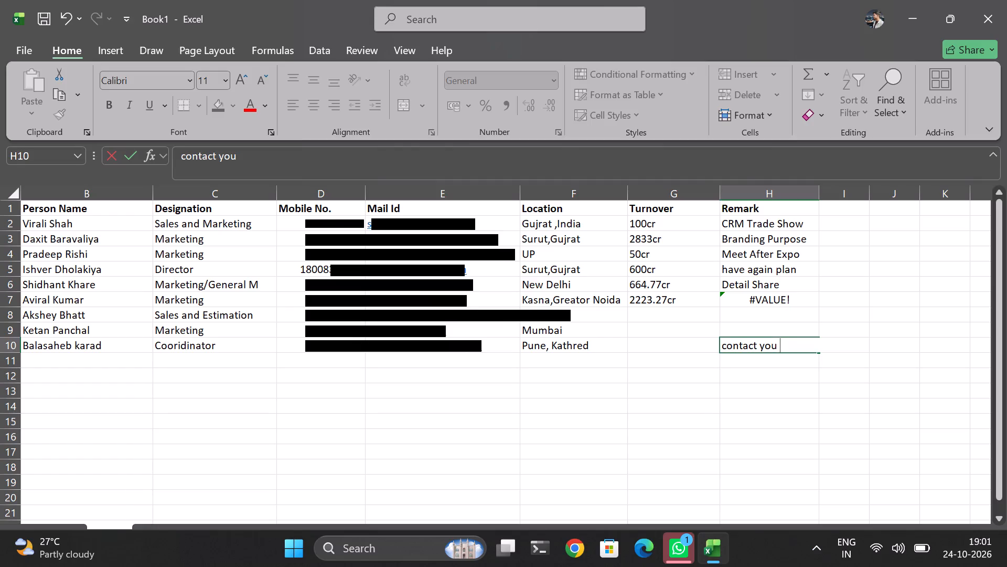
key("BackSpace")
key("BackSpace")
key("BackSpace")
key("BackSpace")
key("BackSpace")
Reword the remark for GK energy in row 10 as "connect to marketing team".
key("BackSpace")
key("BackSpace")
key("BackSpace")
key("BackSpace")
type("necat")
key("BackSpace")
key("BackSpace")
key("r")
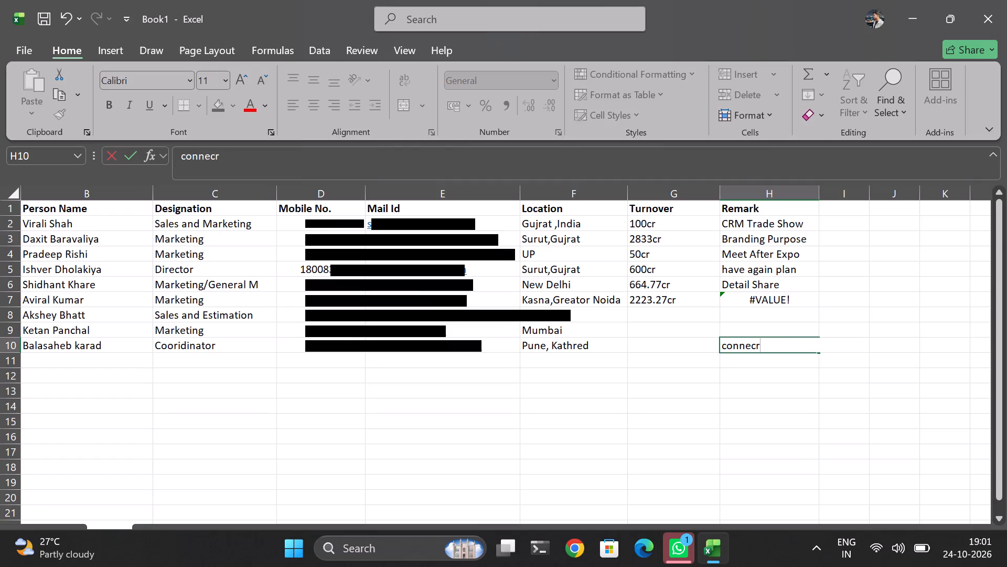
key("BackSpace")
key("t")
key("space")
type("to marketing team")
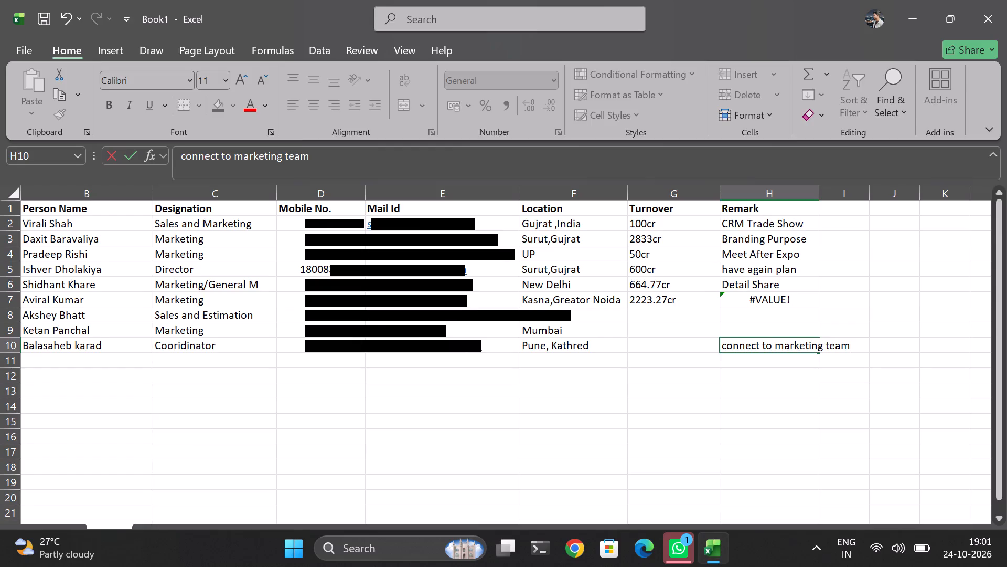
Open the empty Company Name cell in row 11 for entry.
double_click(84, 364)
key("Left")
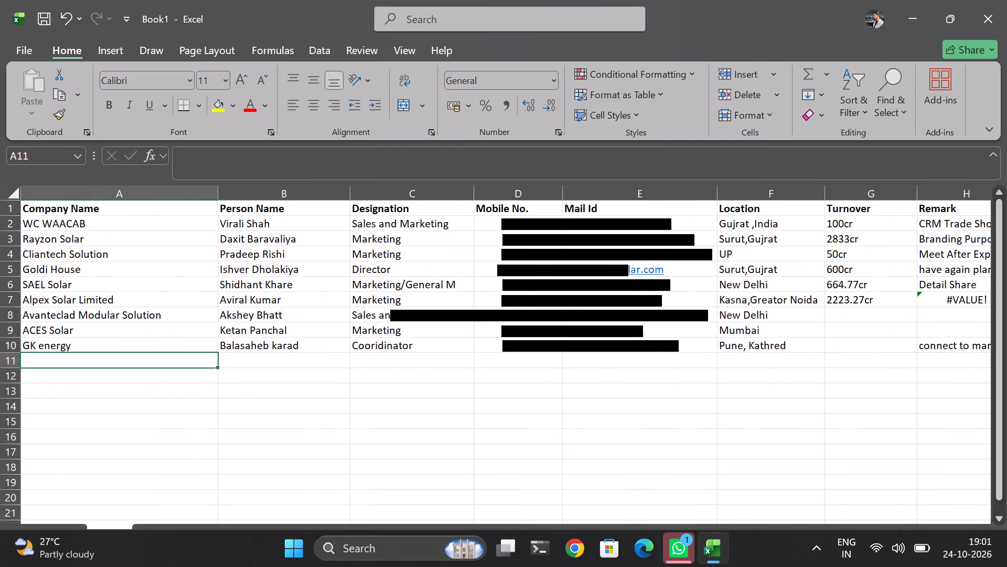
triple_click(84, 364)
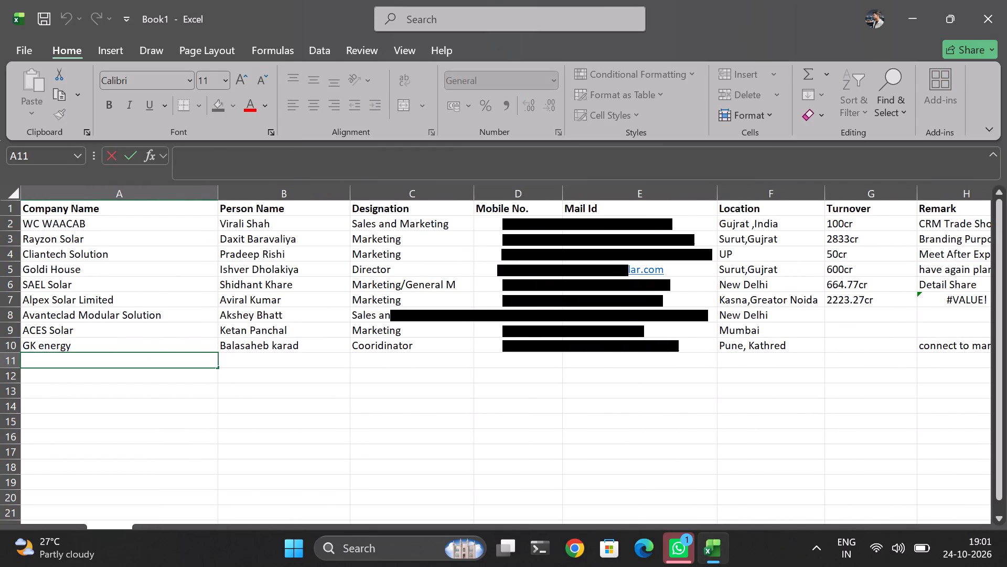
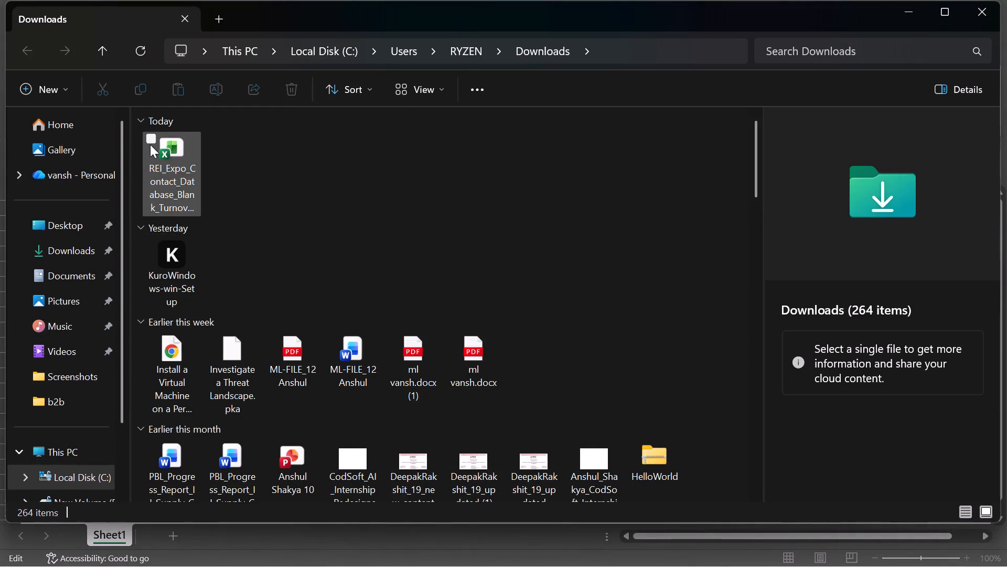
Open the REI_Expo_Contact_Database_Blank_Turnover_Remark workbook from the Downloads folder.
double_click(150, 144)
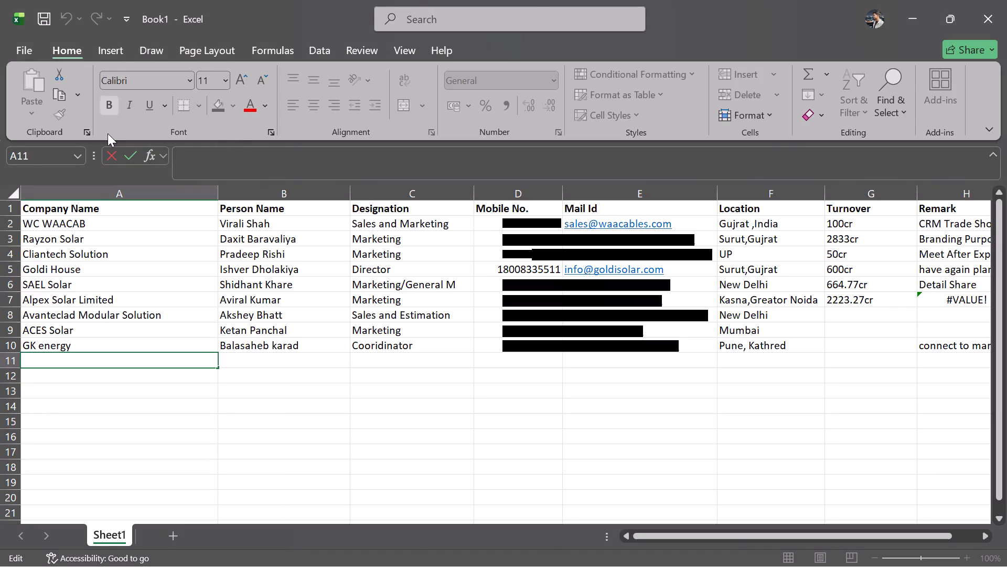
Save the new contact workbook as "expo" in the OneDrive Documents folder.
key("ctrl+s")
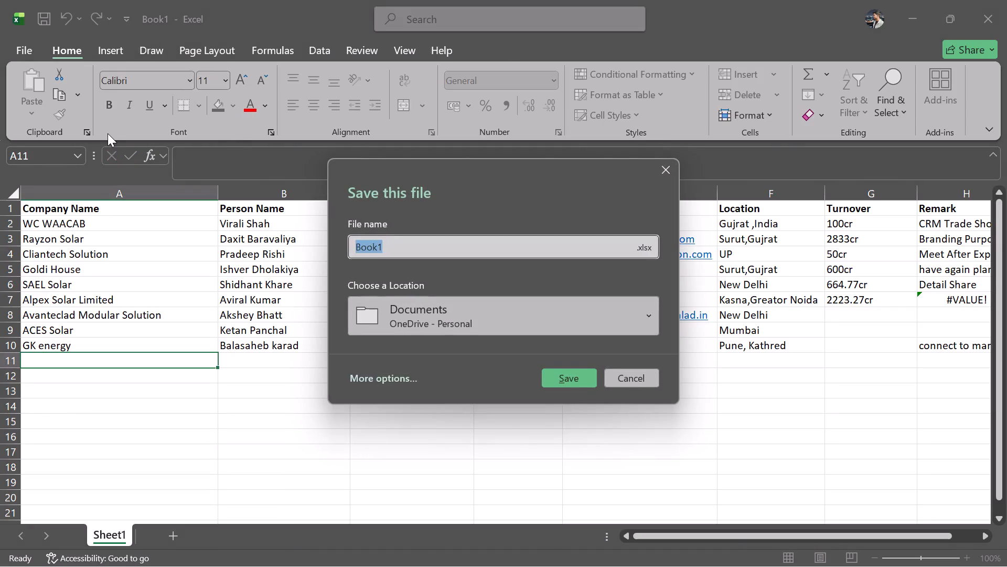
key("BackSpace")
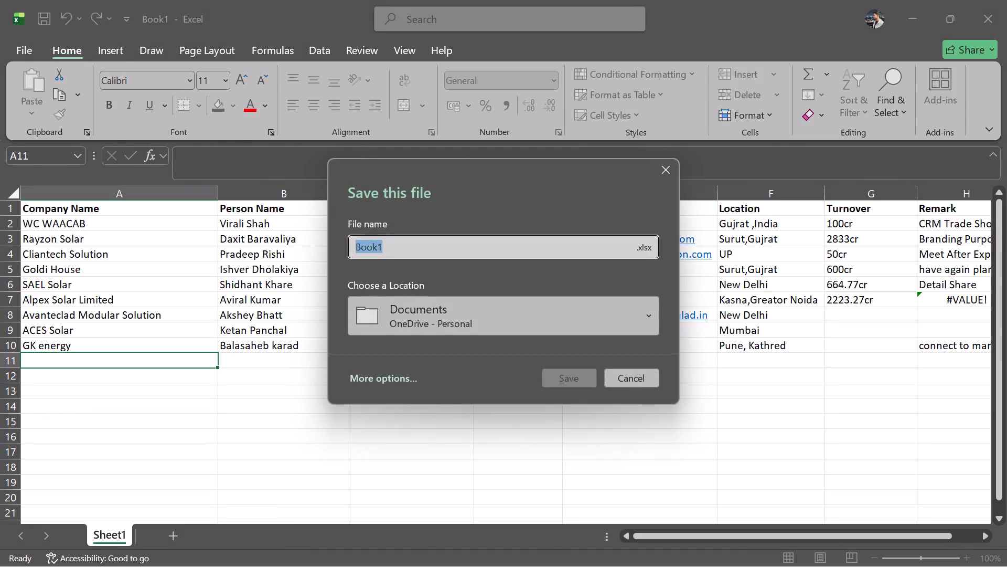
left_click(108, 133)
type("ec")
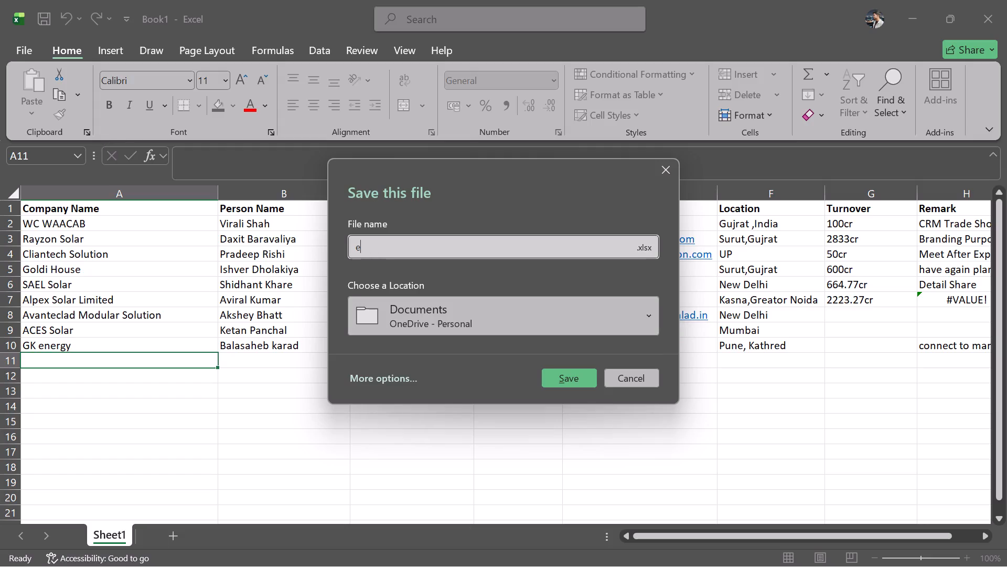
key("BackSpace")
type("xpo")
key("space")
left_click(577, 378)
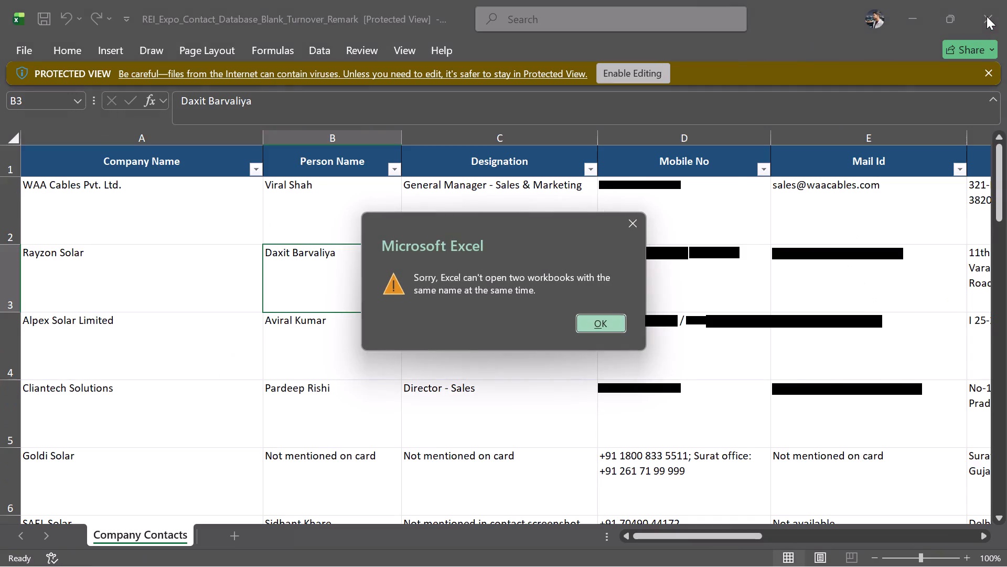
In the REI Expo contact database, copy the contact rows from WAA Cables to GK Energy Limited, Company Name through Location (A2:F12).
left_click(646, 213)
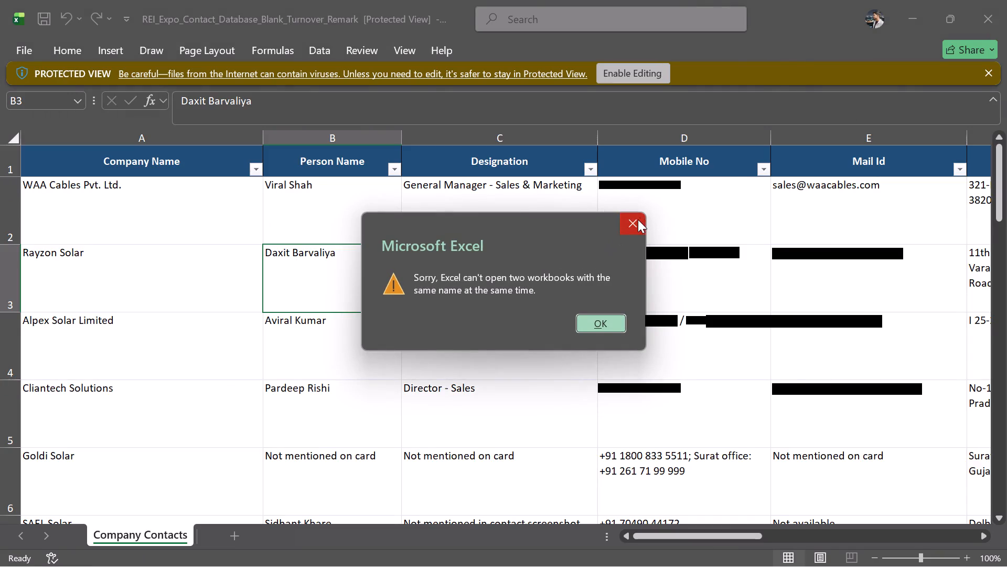
left_click(638, 219)
scroll(574, 321, "down", 1, "ctrl")
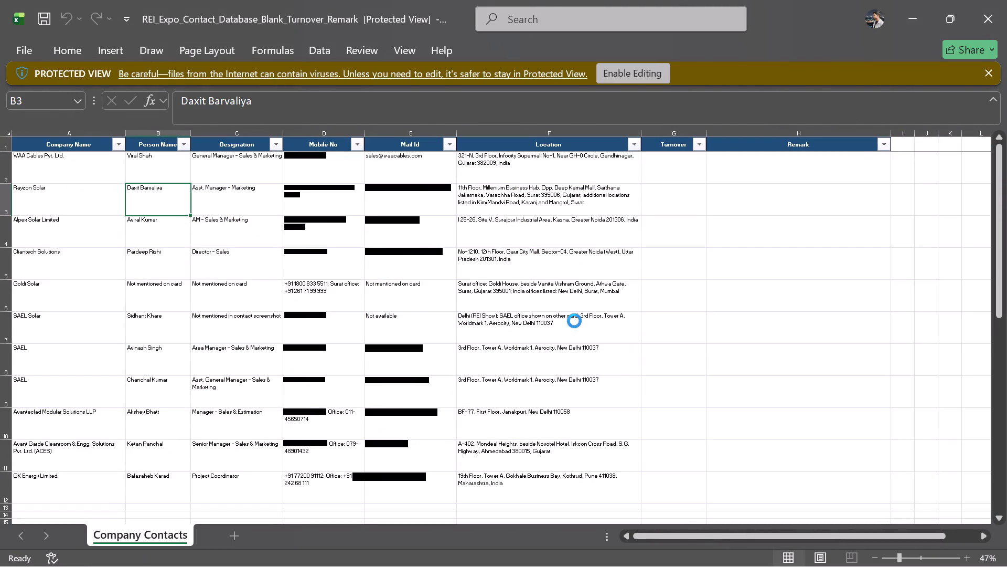
left_click(660, 323)
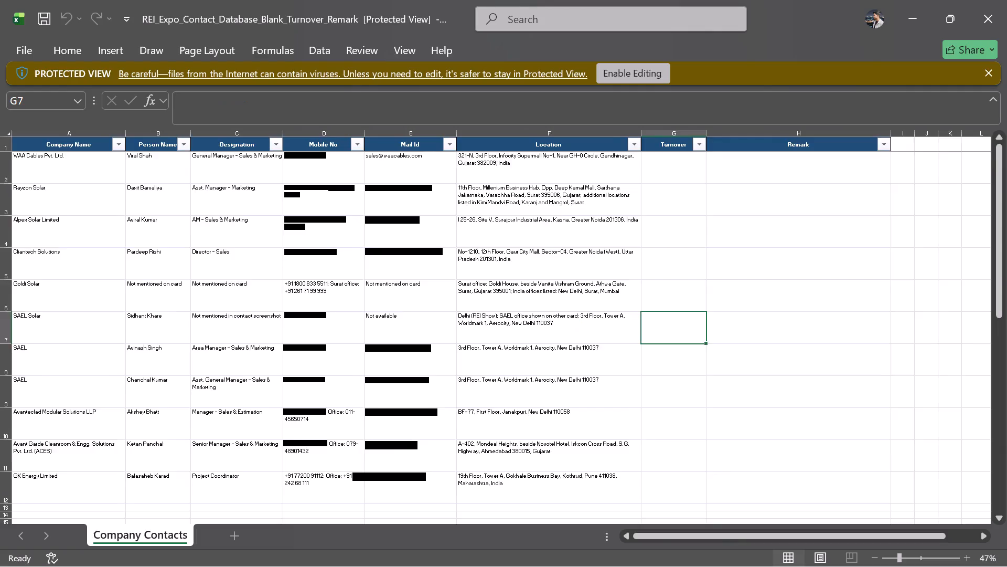
scroll(633, 317, "right", 2)
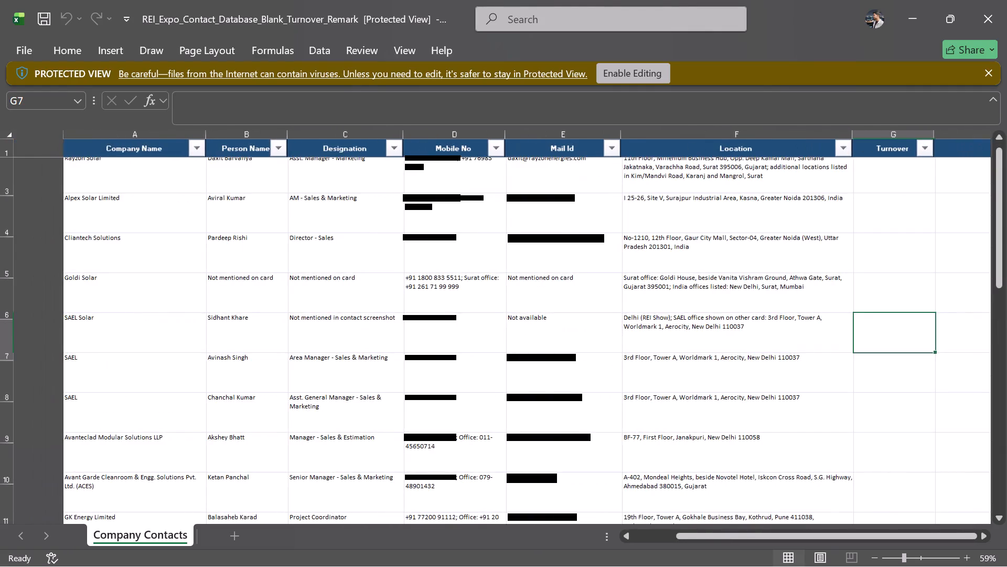
scroll(633, 317, "right", 1)
scroll(633, 317, "down", 2)
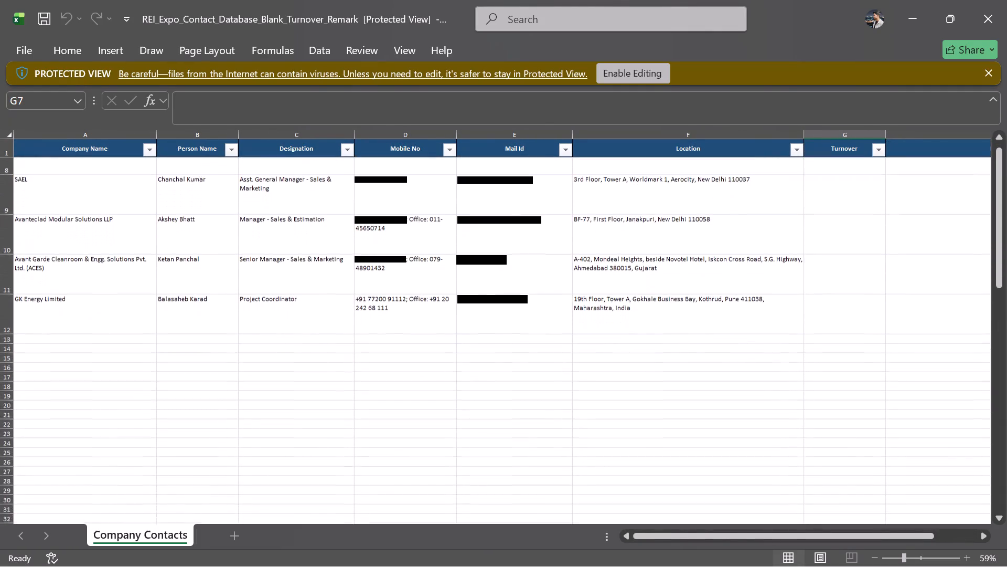
scroll(633, 317, "up", 2)
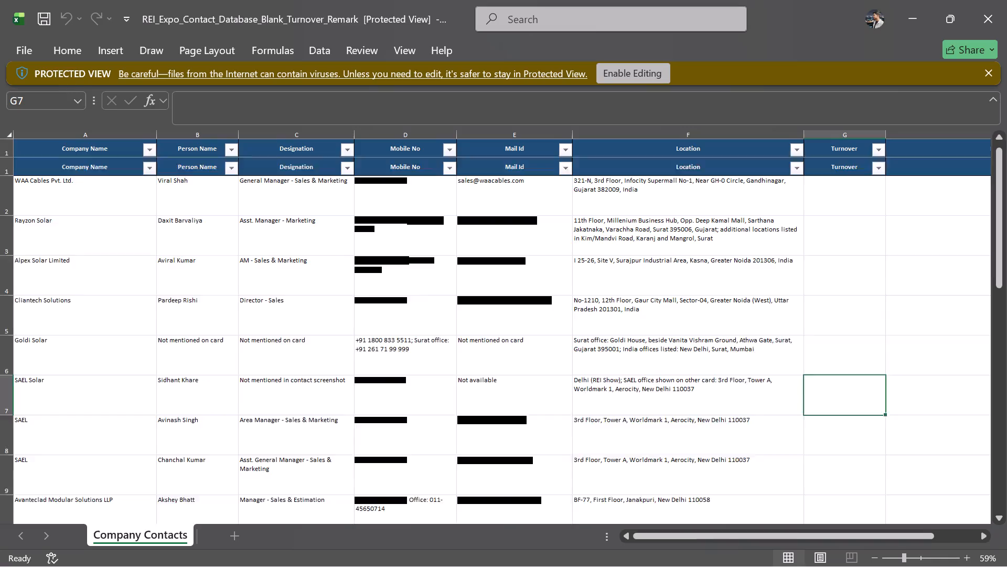
left_click(18, 162)
left_click_drag(18, 162, 23, 164)
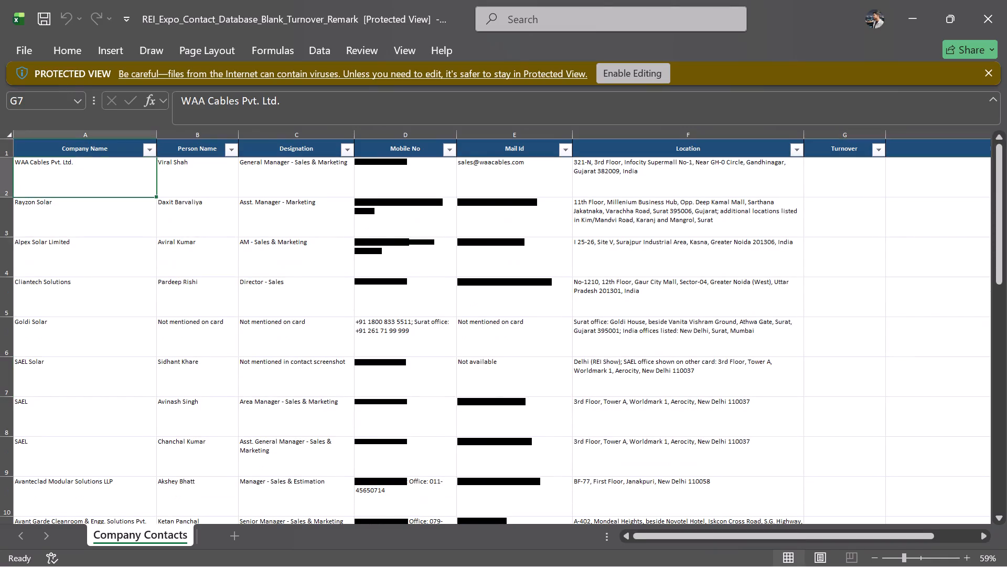
left_click_drag(23, 164, 814, 503)
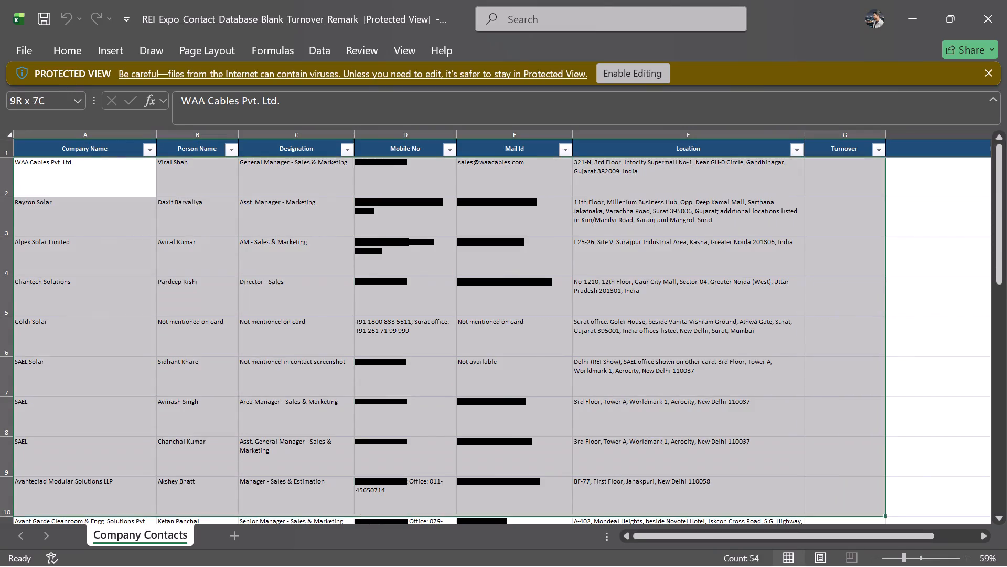
left_click_drag(814, 503, 790, 468)
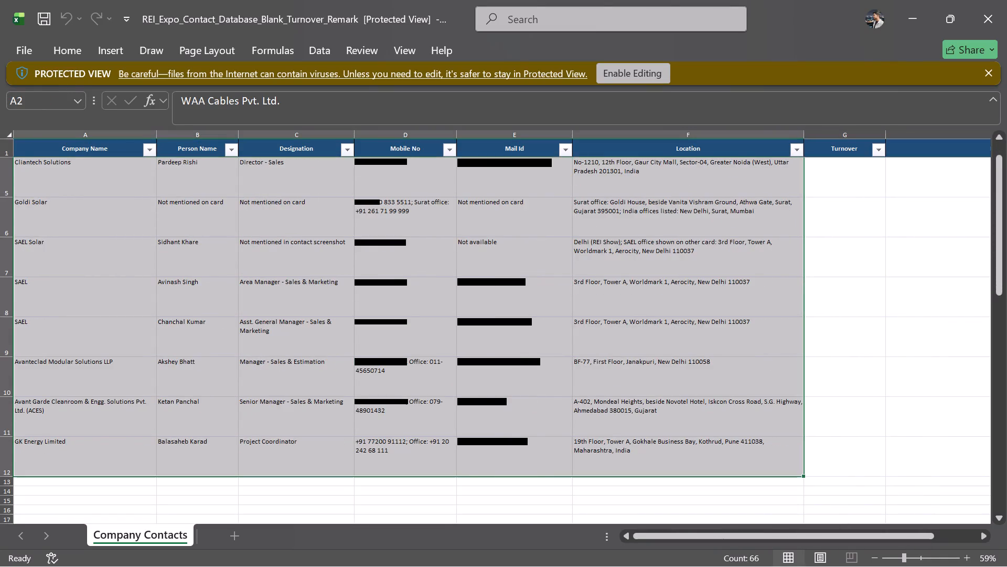
key("ctrl+c")
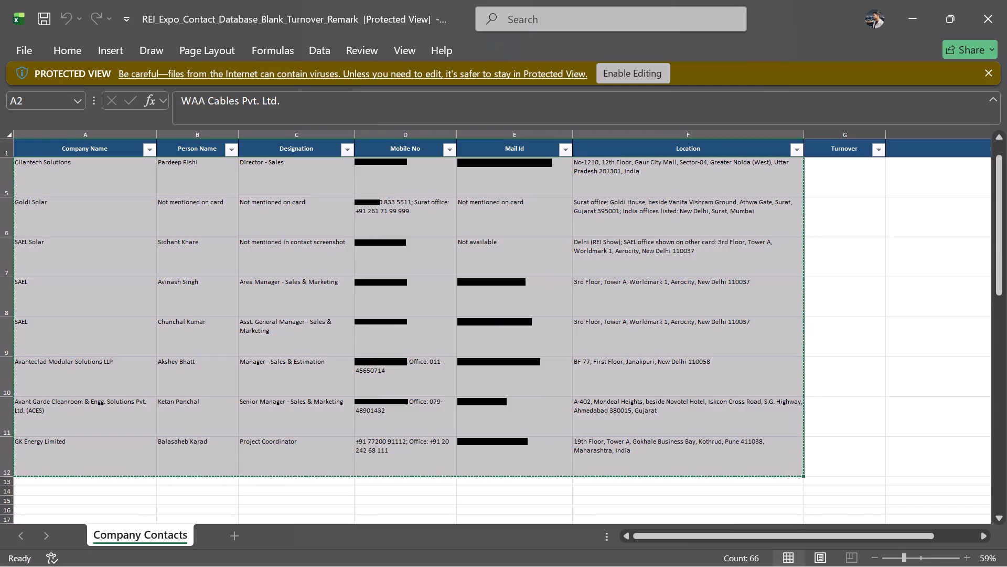
Go back to the expo workbook and paste the copied contact rows starting at cell A11, below GK energy.
left_click(23, 12)
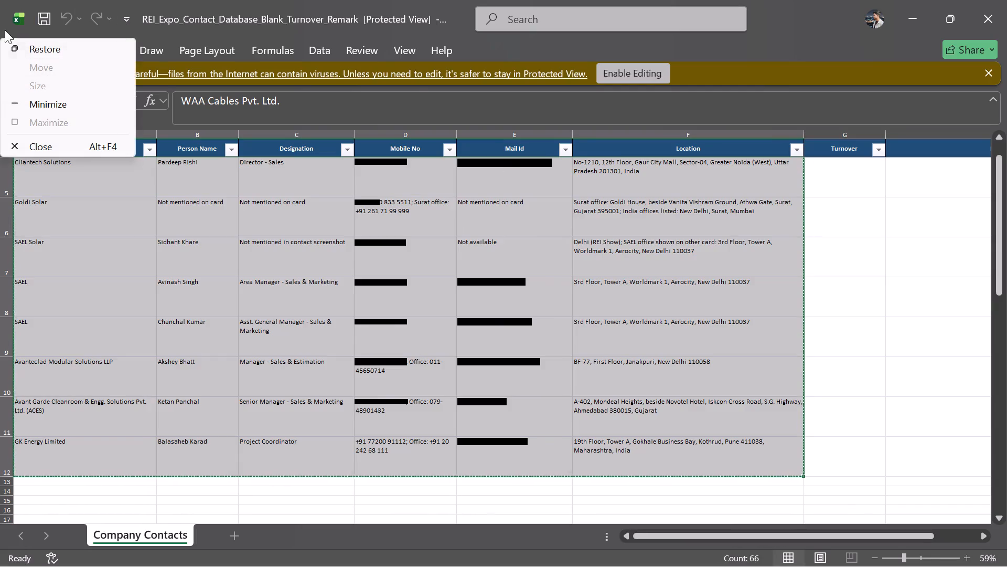
left_click(10, 7)
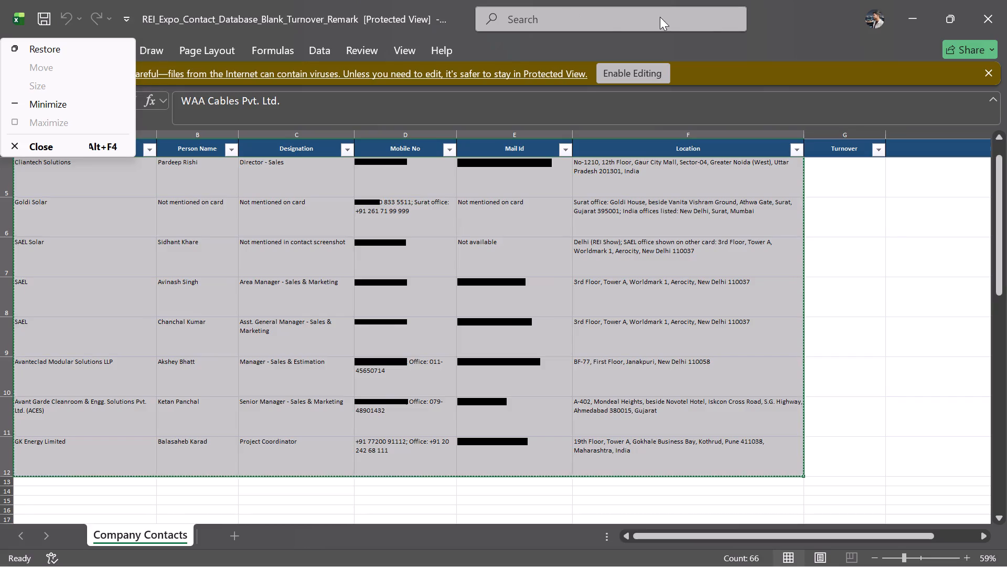
left_click(713, 28)
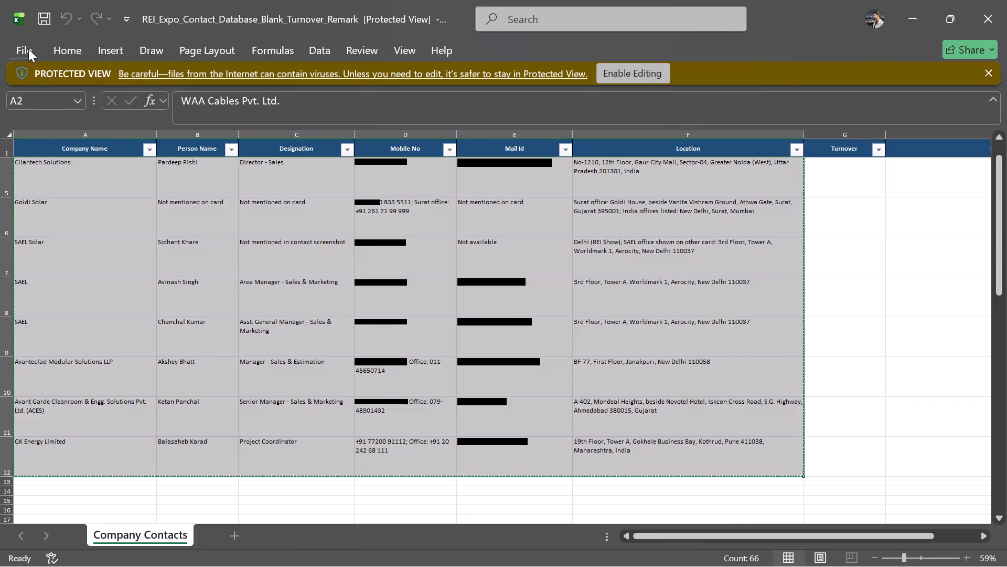
left_click(28, 49)
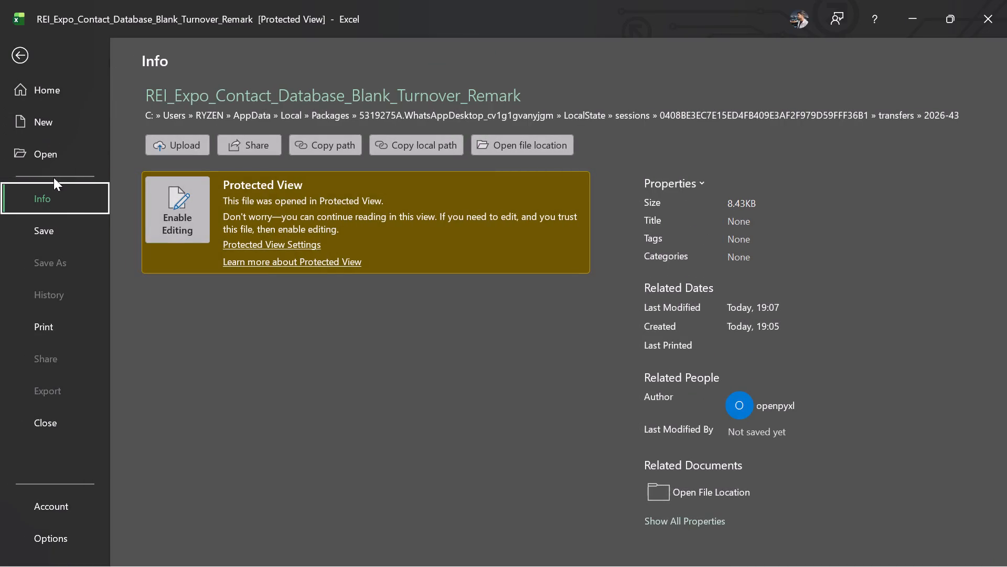
left_click(56, 146)
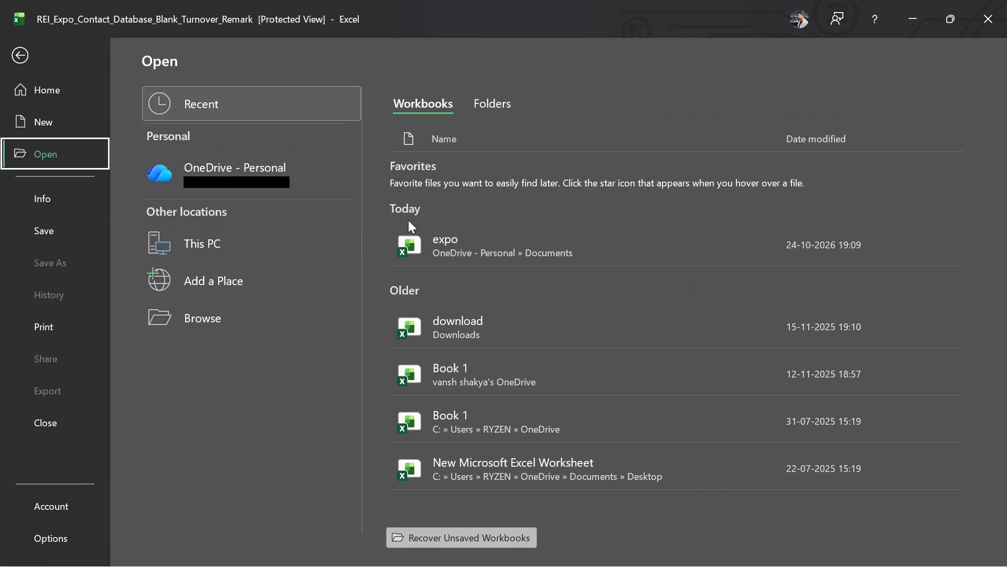
double_click(472, 244)
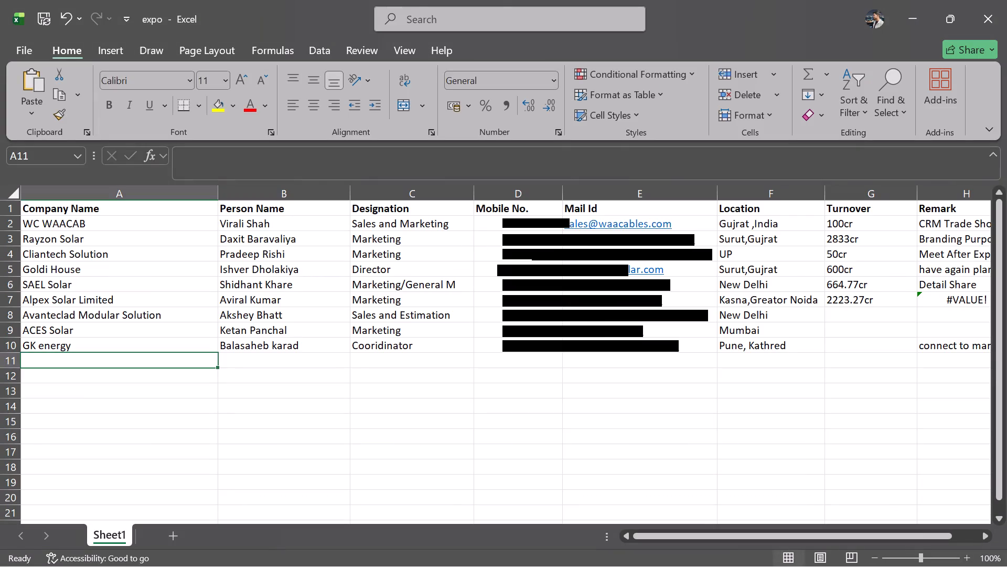
key("ctrl+v")
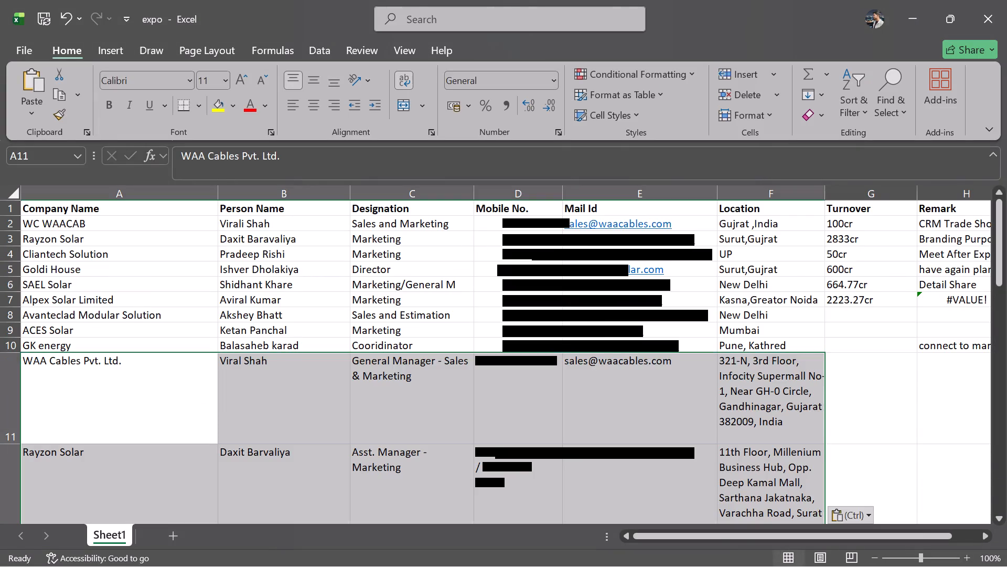
Look through the pasted contact rows 11 to 21 and the original rows above them, including the Turnover and Remark columns.
scroll(524, 373, "down", 2)
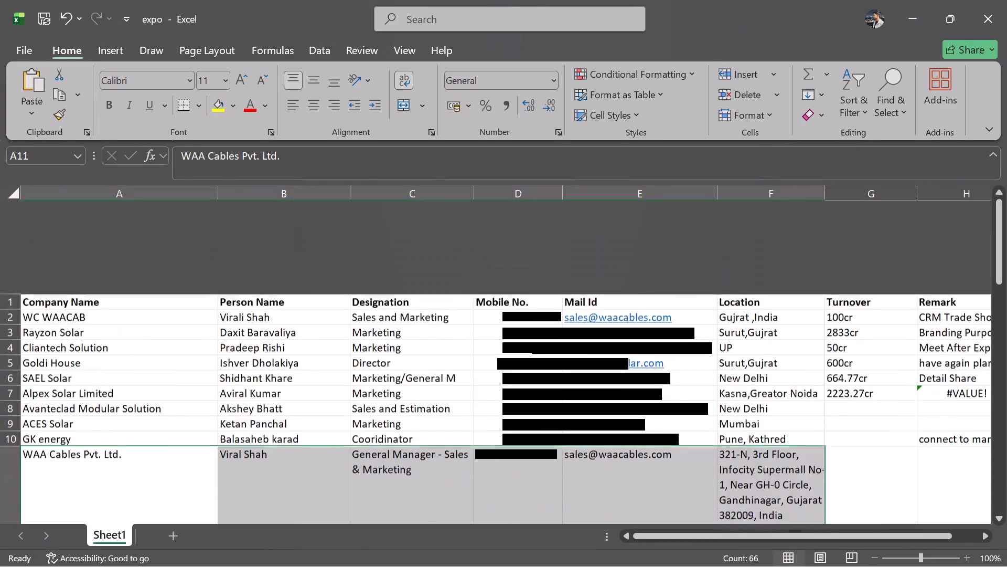
scroll(524, 373, "down", 2)
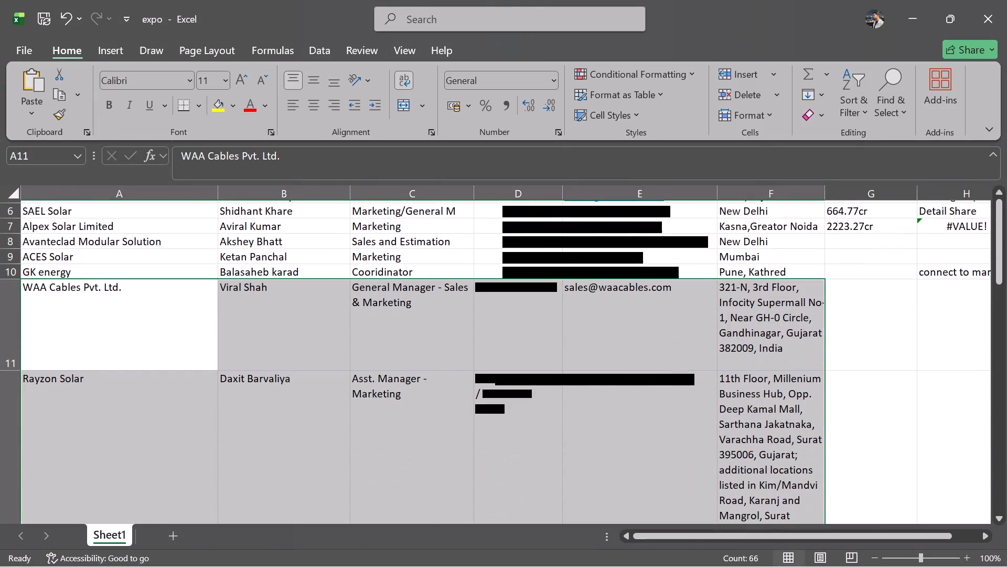
scroll(524, 373, "down", 2)
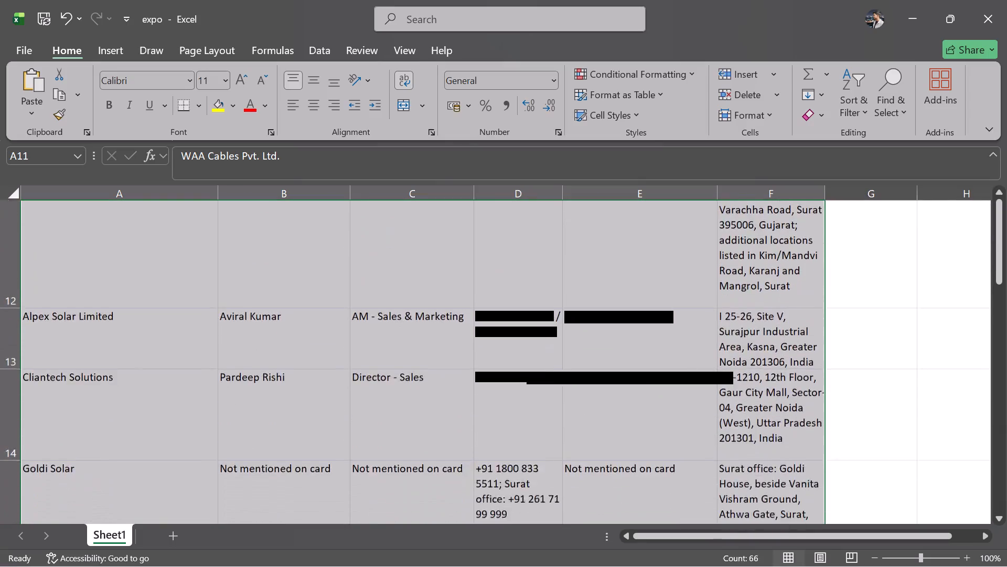
scroll(524, 373, "down", 3)
scroll(524, 373, "up", 1)
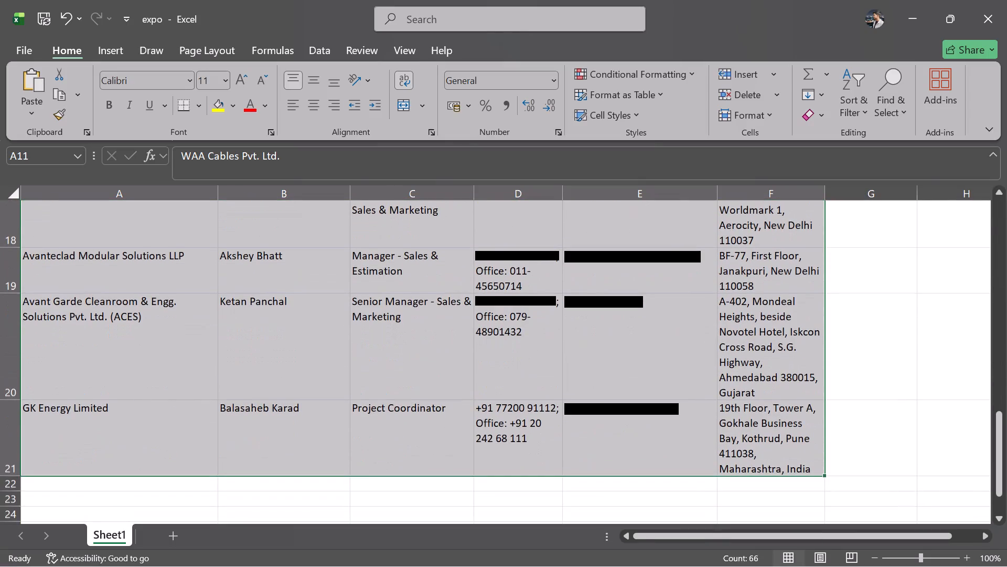
scroll(524, 373, "up", 3)
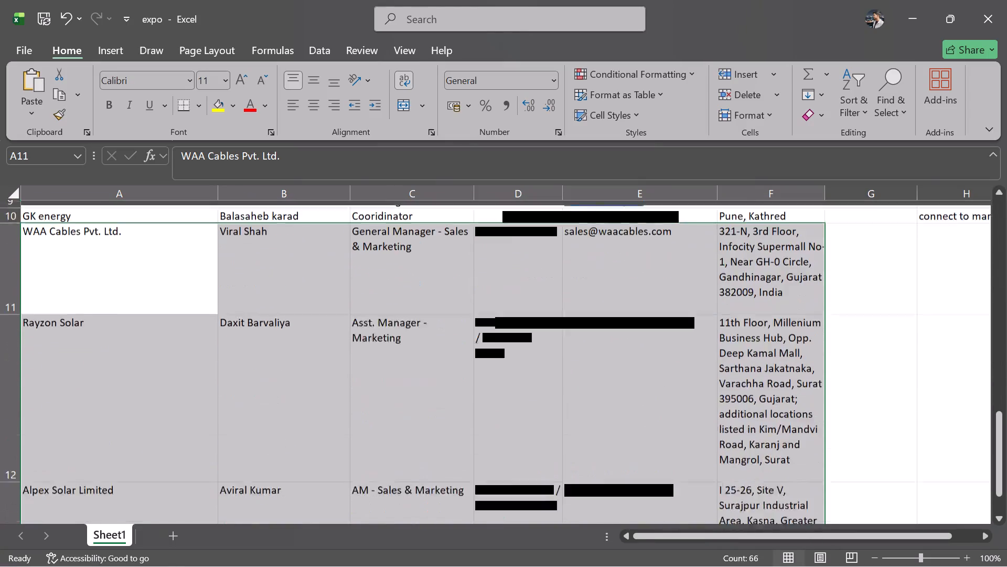
scroll(524, 373, "up", 1)
scroll(524, 373, "down", 2)
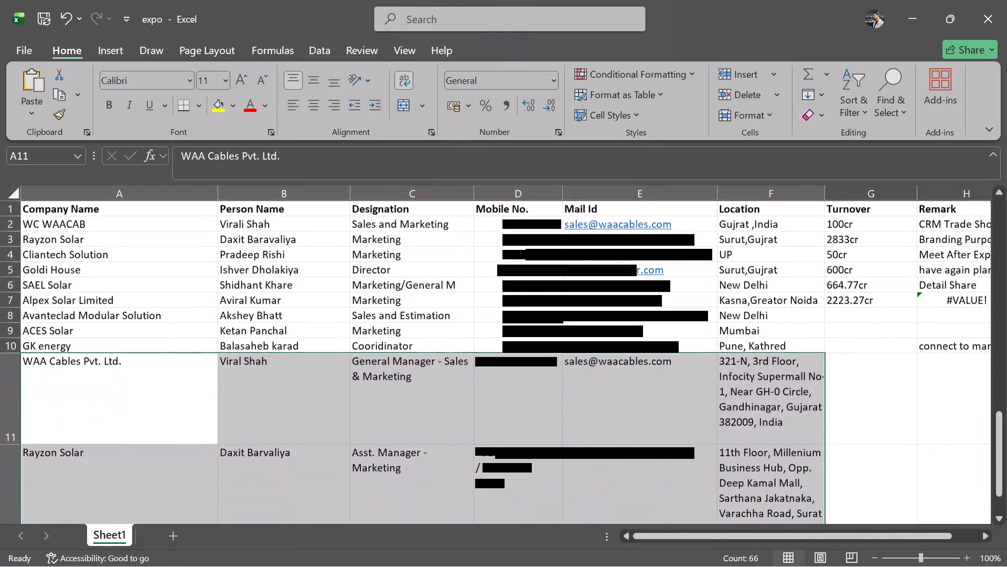
scroll(870, 389, "down", 1)
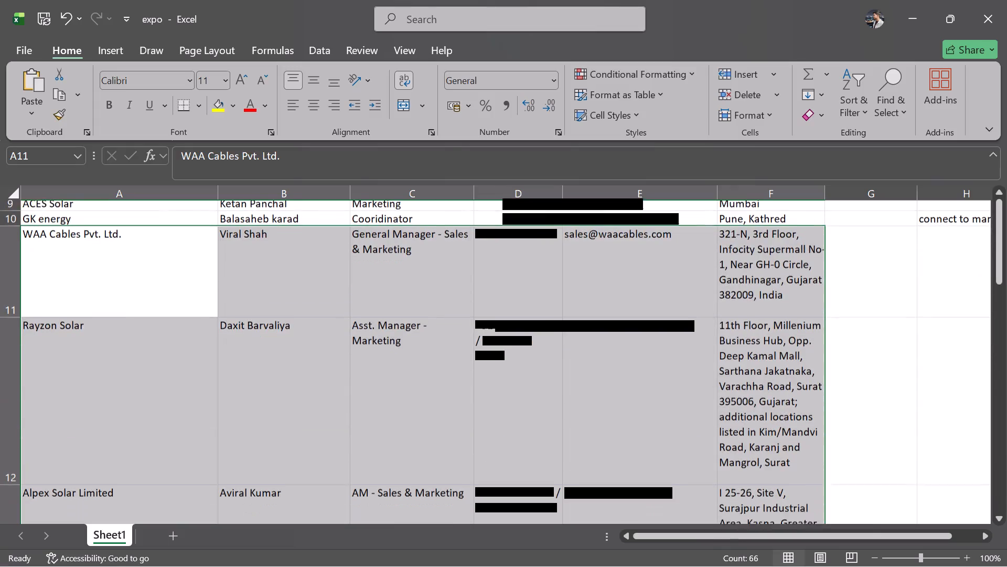
scroll(870, 389, "down", 1)
left_click(870, 389)
scroll(870, 389, "down", 1)
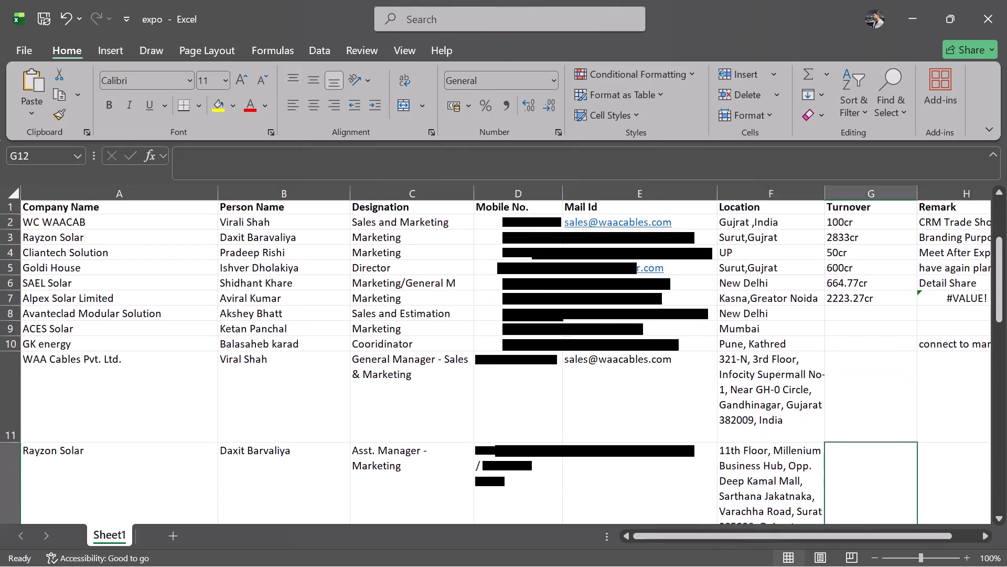
scroll(870, 389, "down", 1)
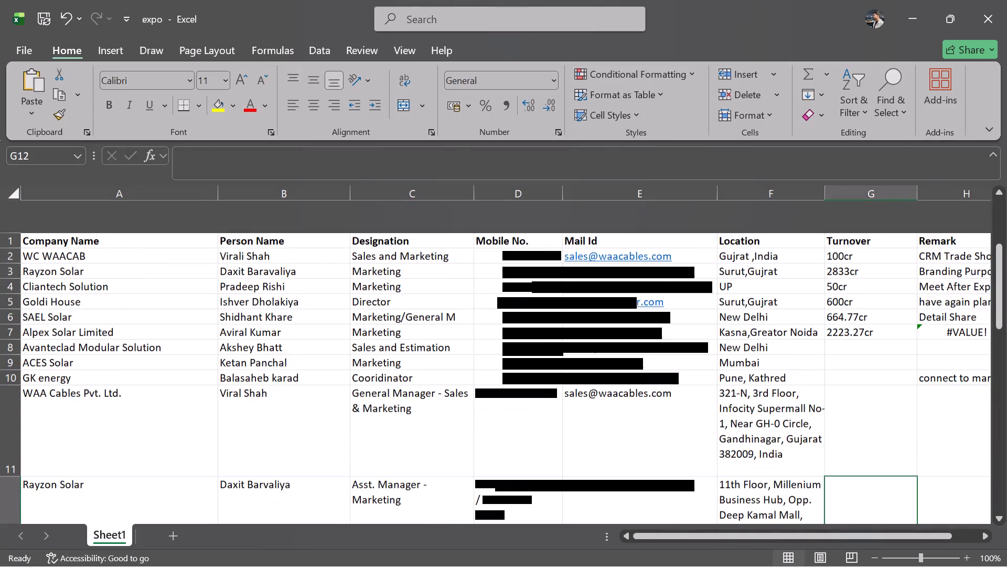
scroll(870, 389, "down", 1)
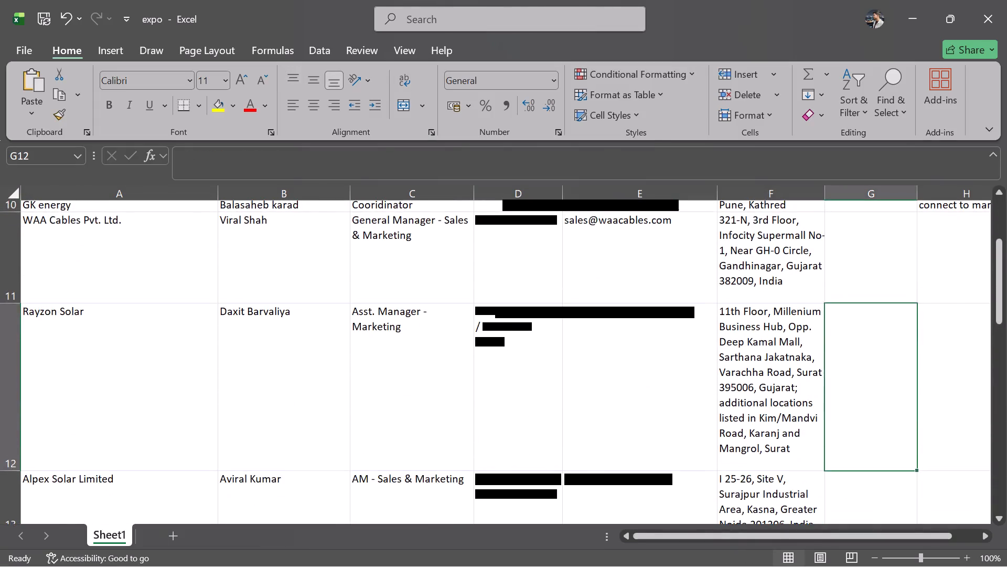
scroll(870, 389, "down", 1)
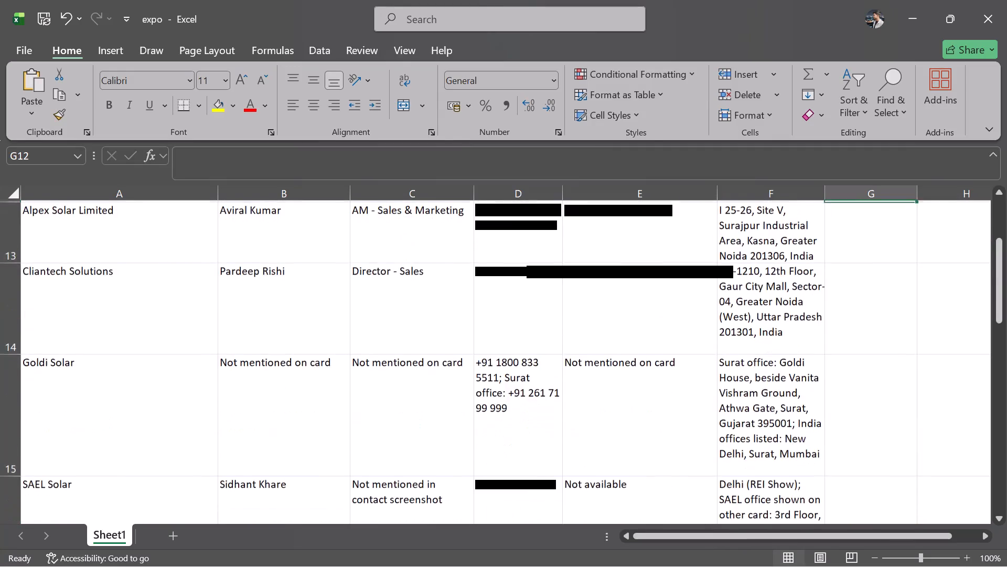
scroll(870, 389, "down", 1)
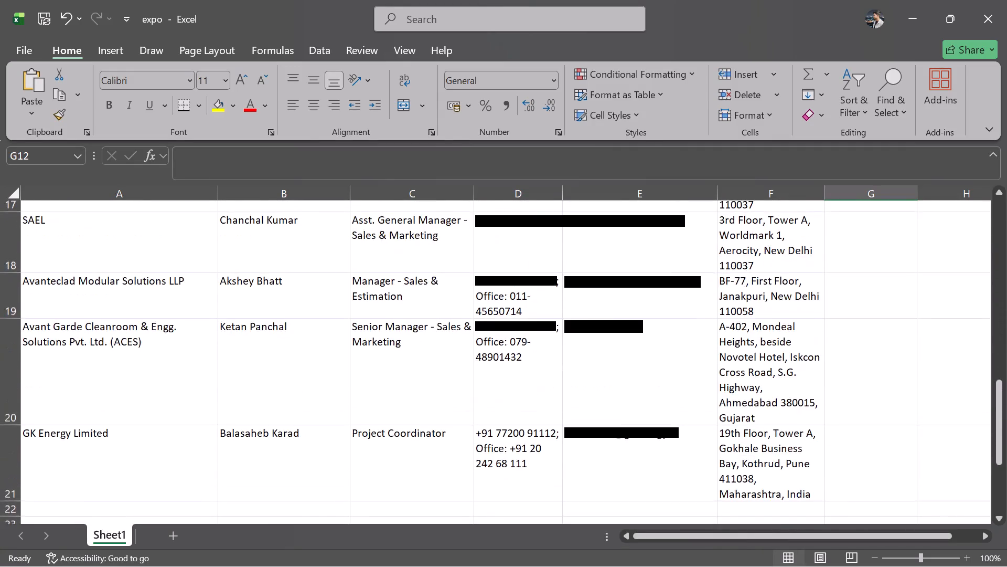
Look through the original contact rows 2 to 10 and the pasted rows 11 to 21, comparing their companies, contacts and locations.
scroll(870, 389, "down", 1)
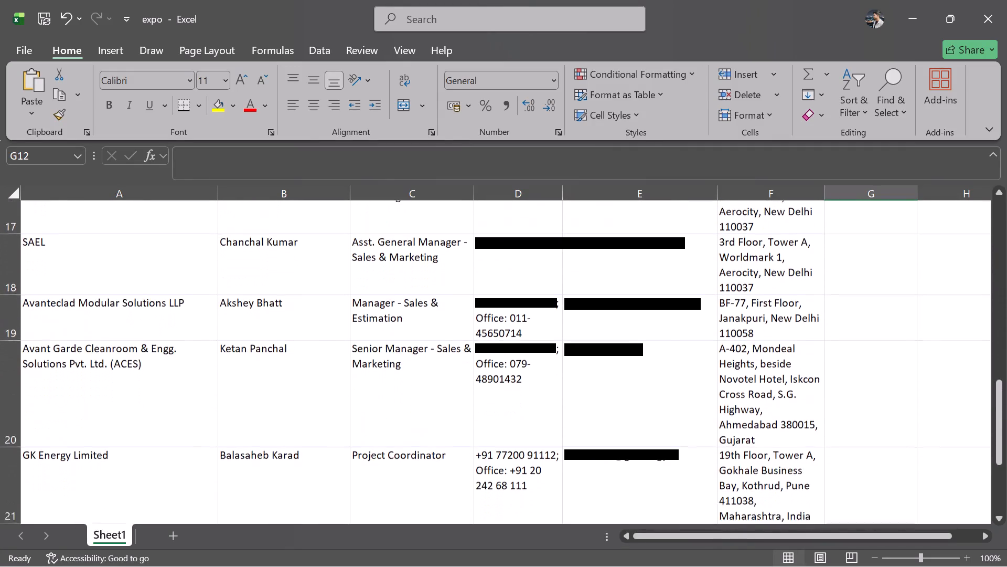
scroll(870, 389, "down", 1)
scroll(870, 389, "up", 3)
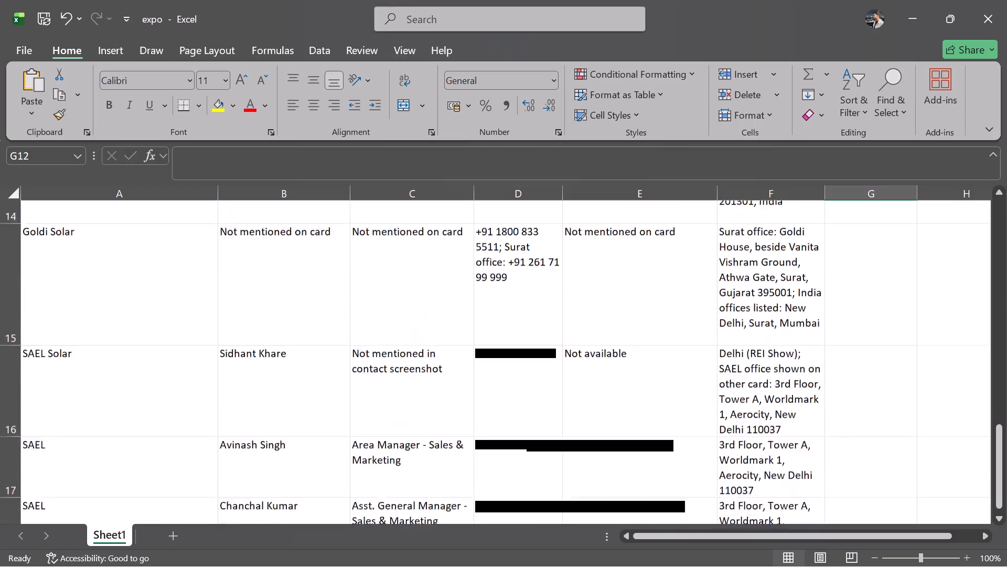
scroll(870, 389, "up", 3)
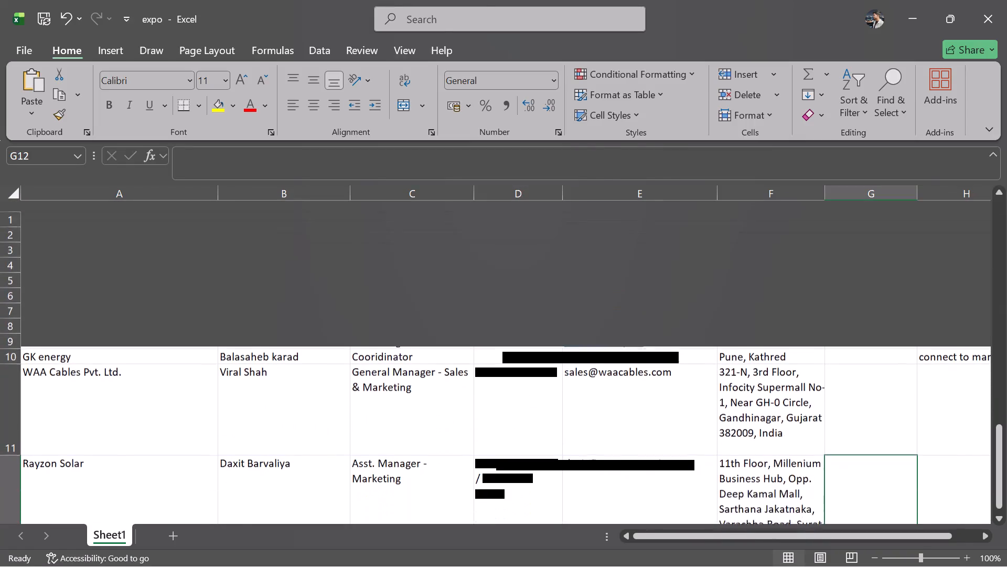
scroll(870, 389, "down", 1)
scroll(497, 307, "up", 1)
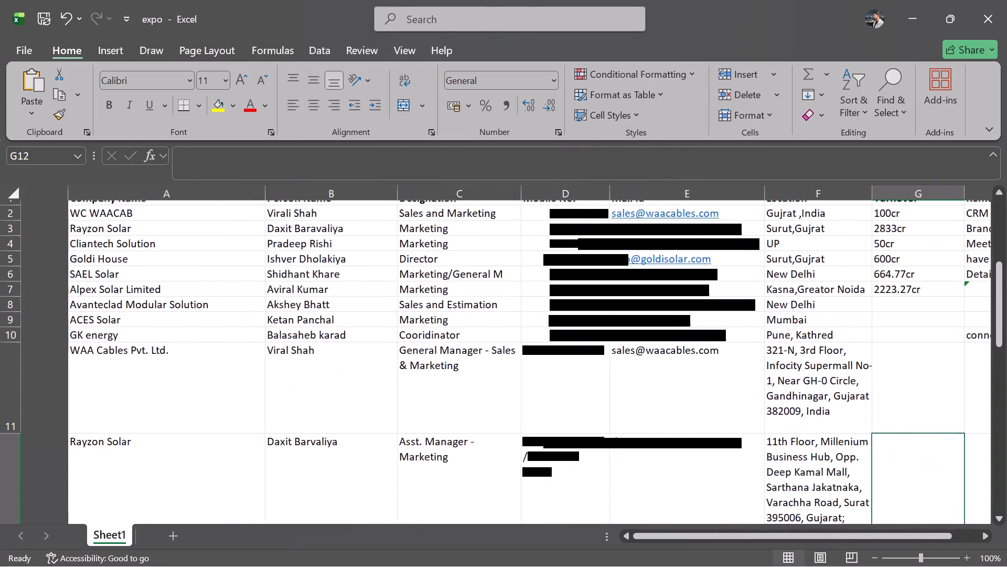
scroll(497, 307, "up", 1)
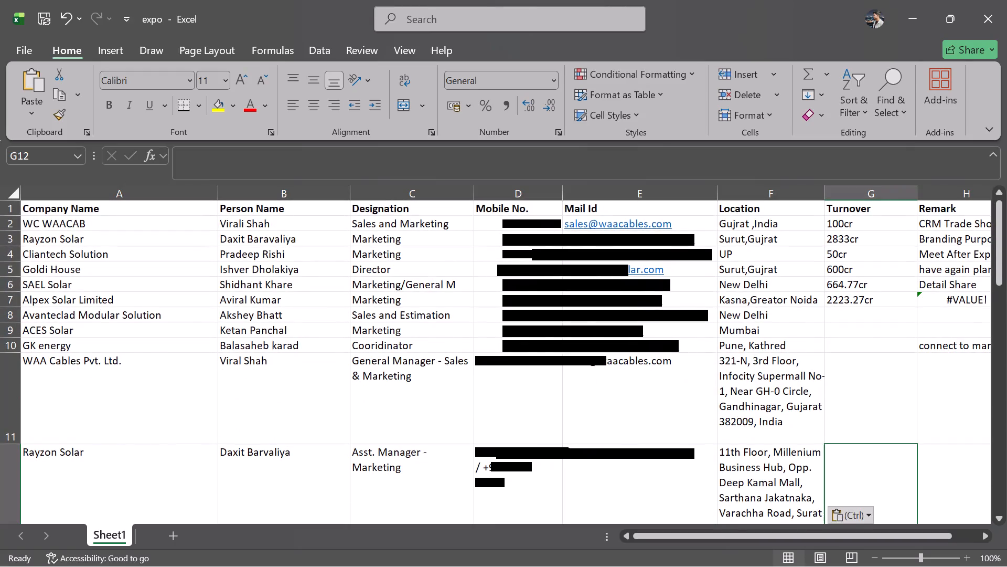
scroll(605, 293, "down", 1)
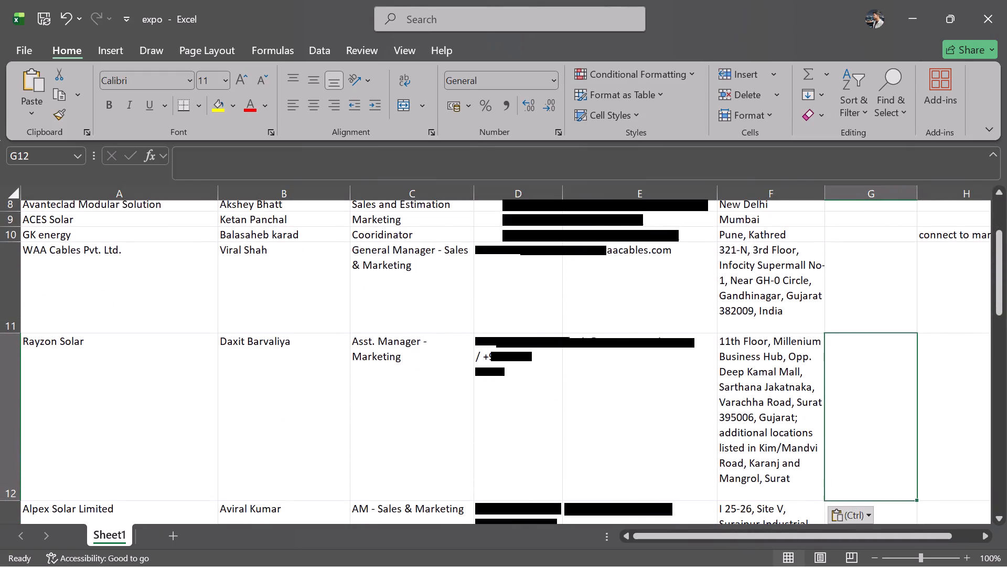
scroll(762, 302, "down", 1)
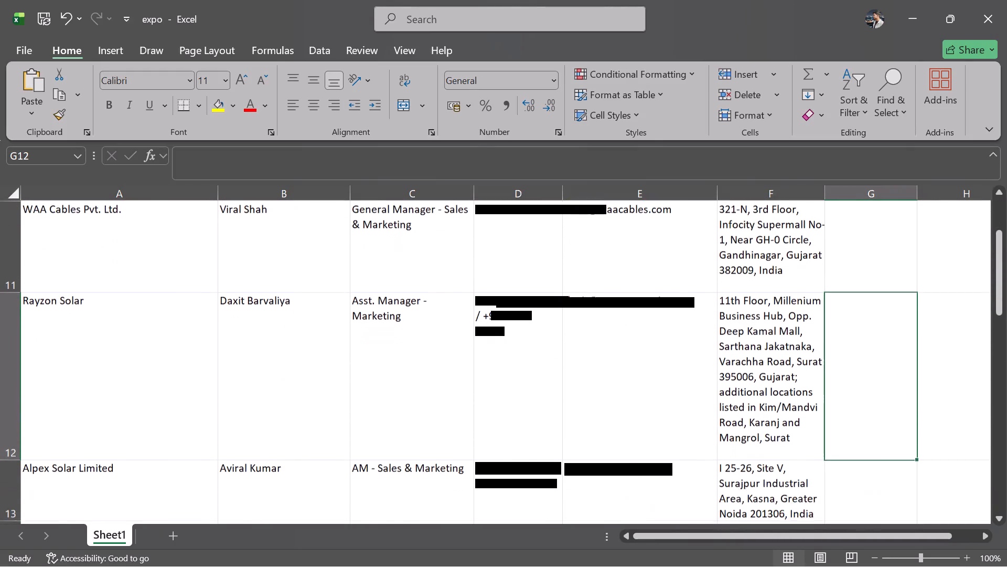
scroll(762, 302, "down", 3)
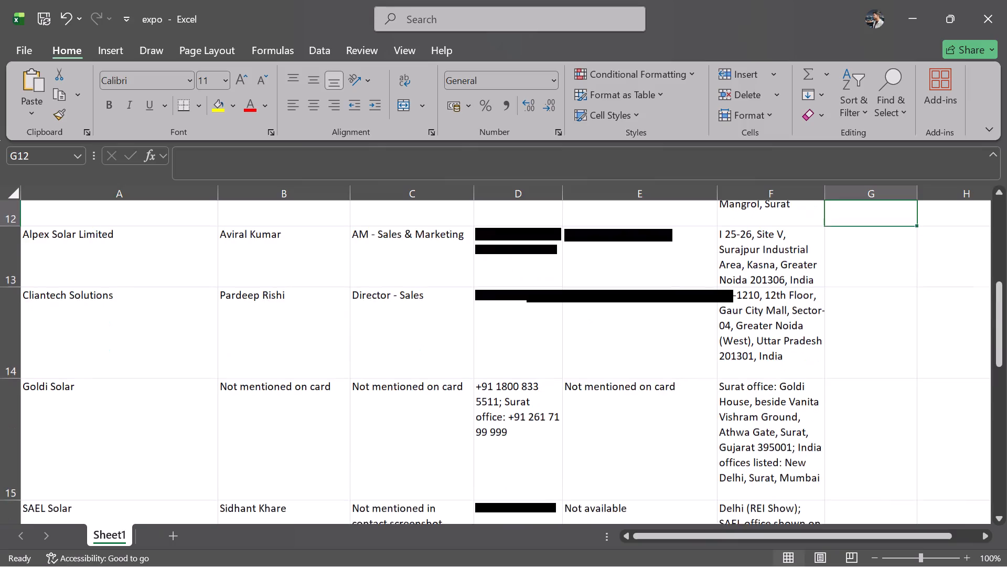
scroll(762, 302, "down", 3)
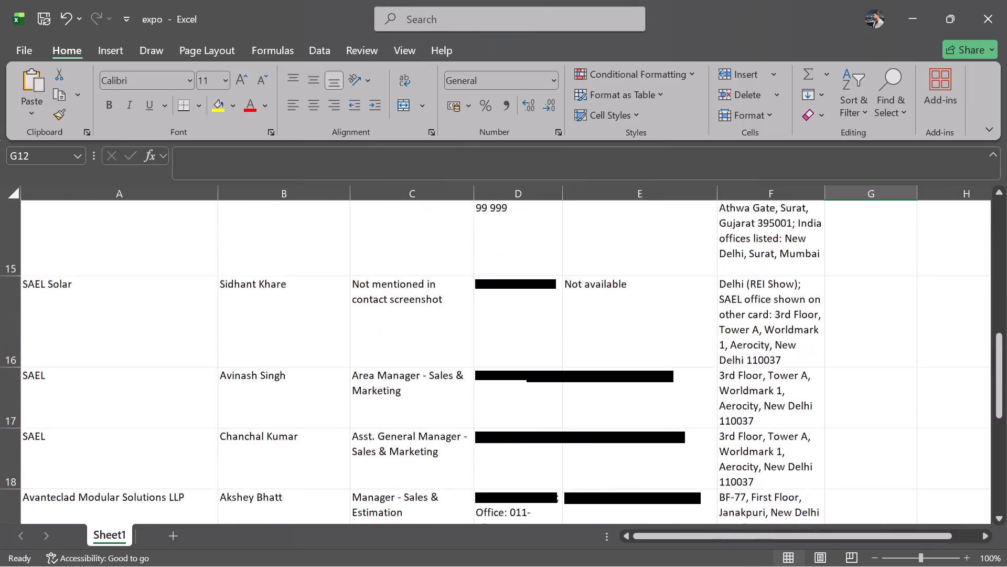
scroll(762, 302, "down", 1)
scroll(701, 391, "down", 1)
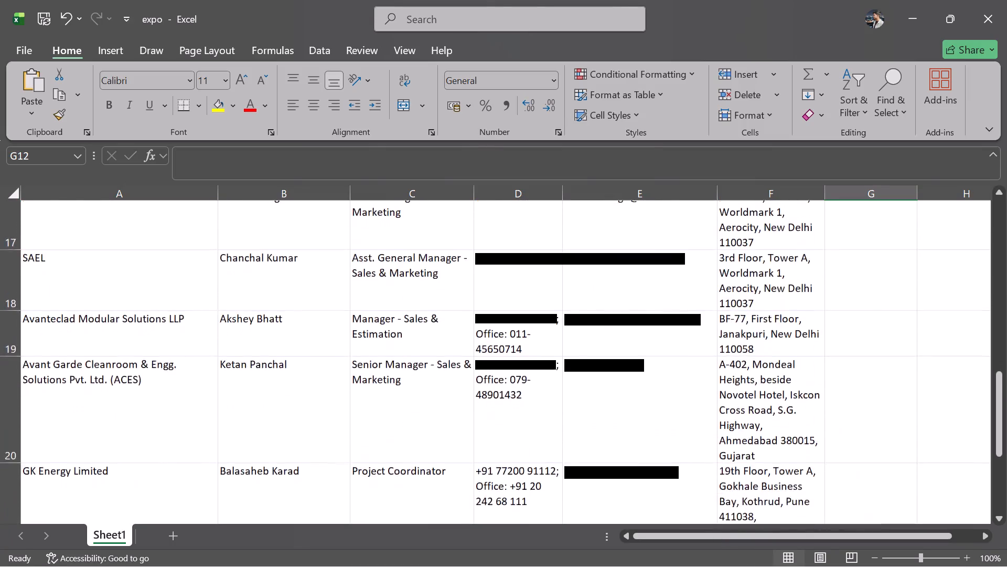
scroll(701, 391, "down", 1)
scroll(701, 391, "up", 2)
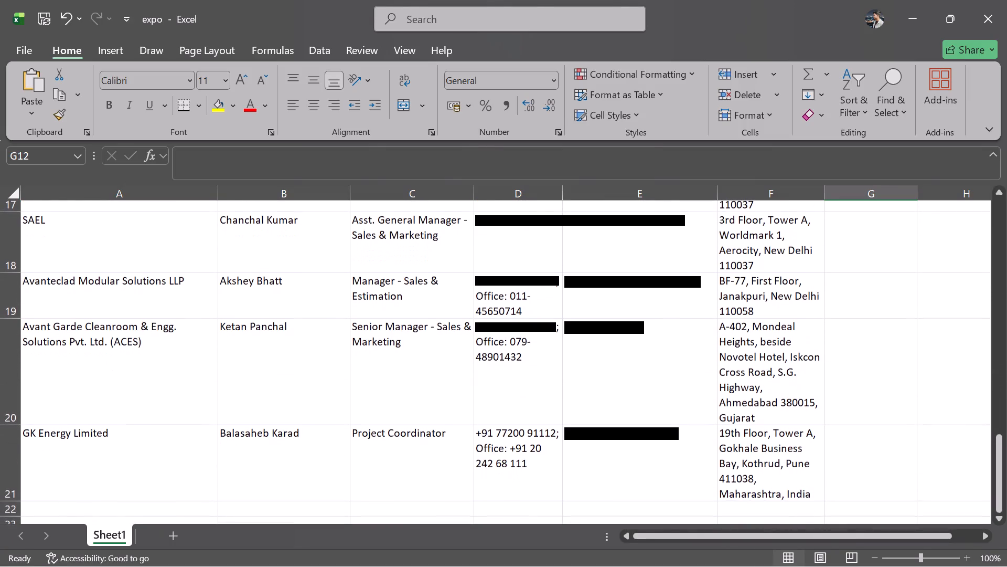
scroll(701, 391, "up", 4)
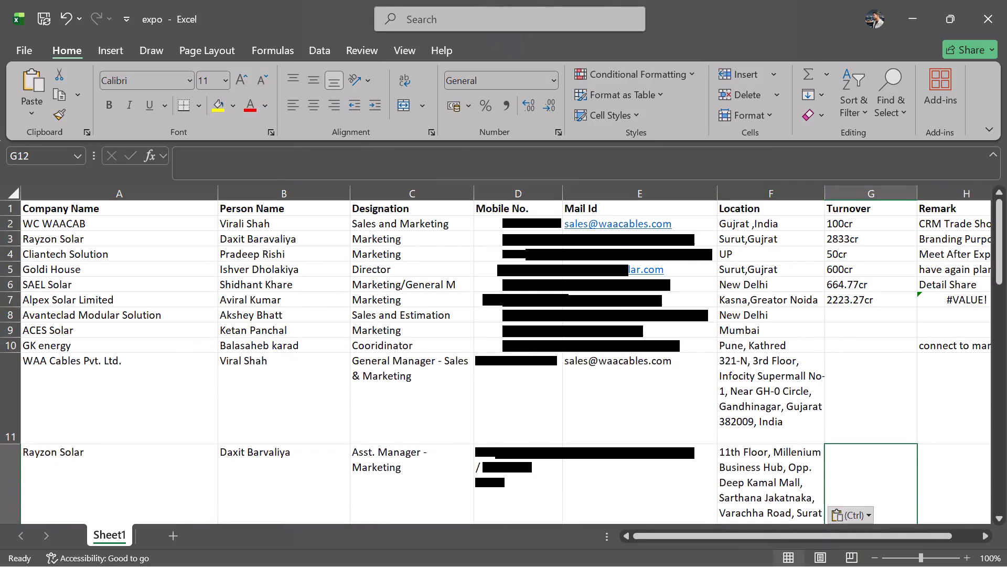
Widen the Location column to about twice its width so the long pasted addresses wrap onto fewer lines.
left_click_drag(823, 193, 928, 185)
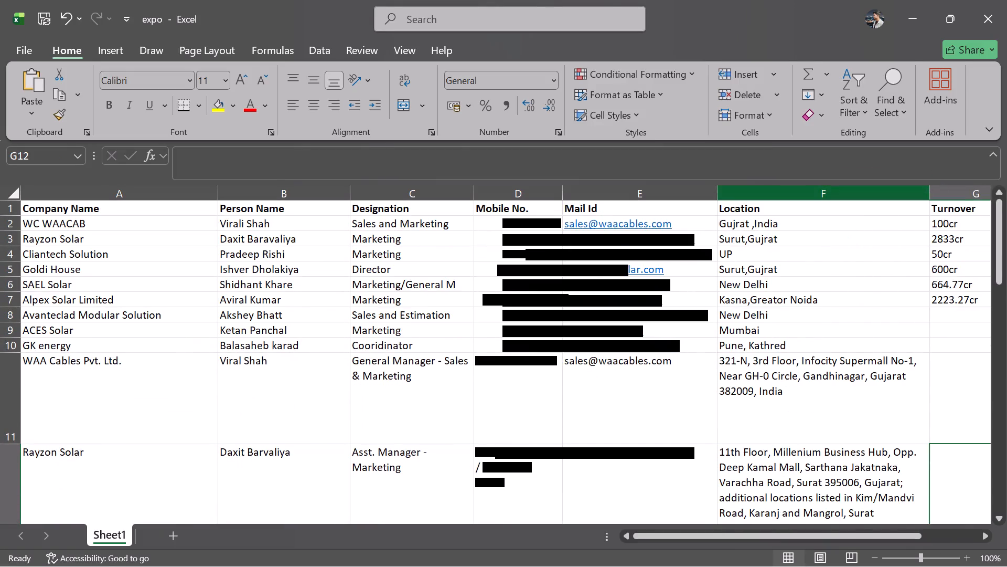
scroll(757, 298, "down", 2)
scroll(766, 342, "down", 1)
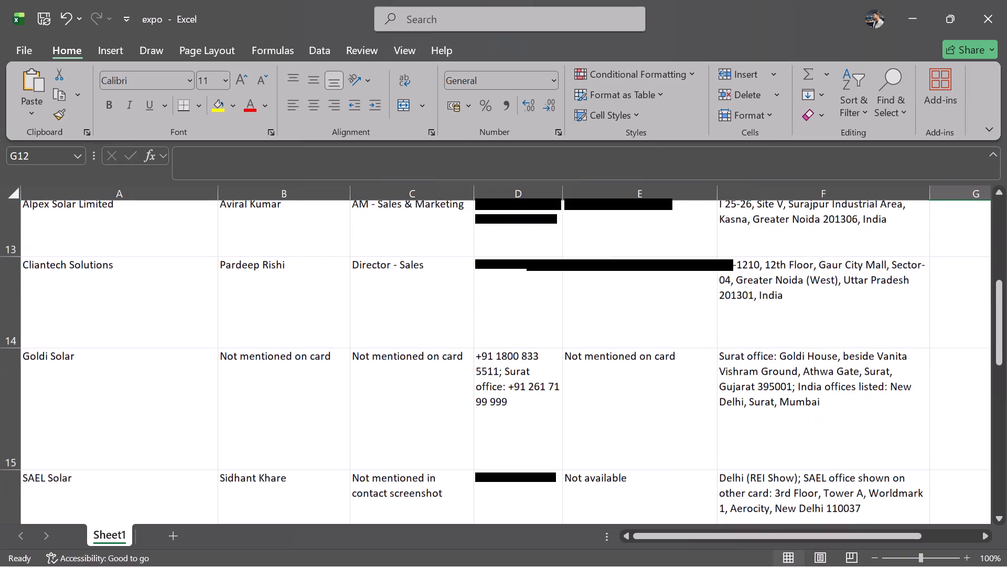
scroll(766, 342, "down", 1)
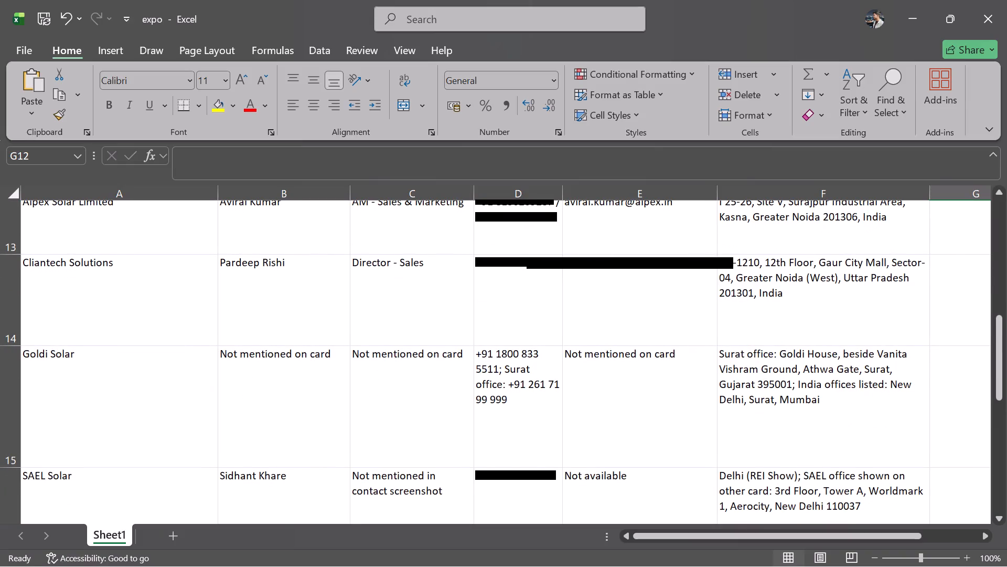
scroll(412, 386, "up", 1)
scroll(233, 333, "up", 1)
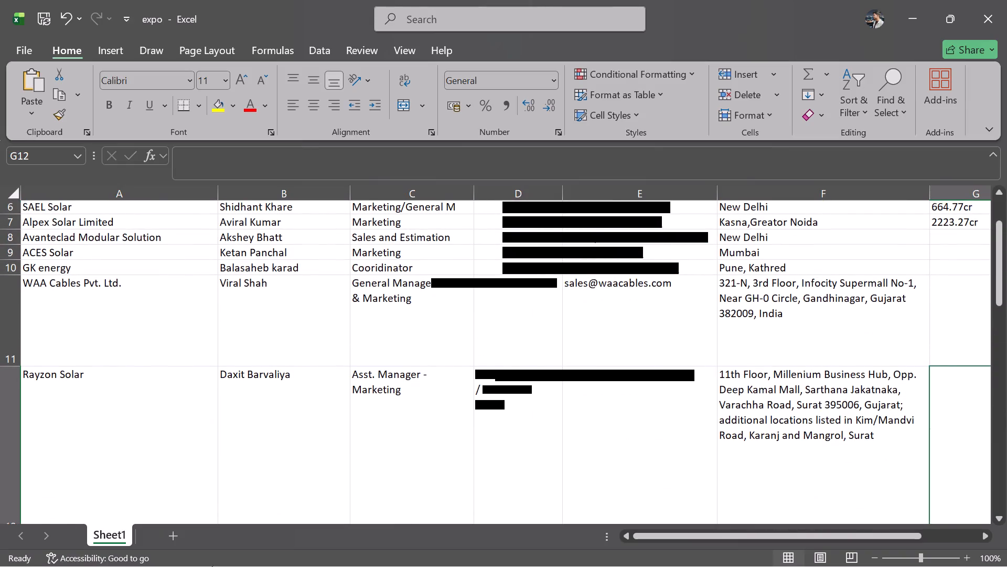
scroll(217, 566, "up", 1)
scroll(218, 449, "up", 1)
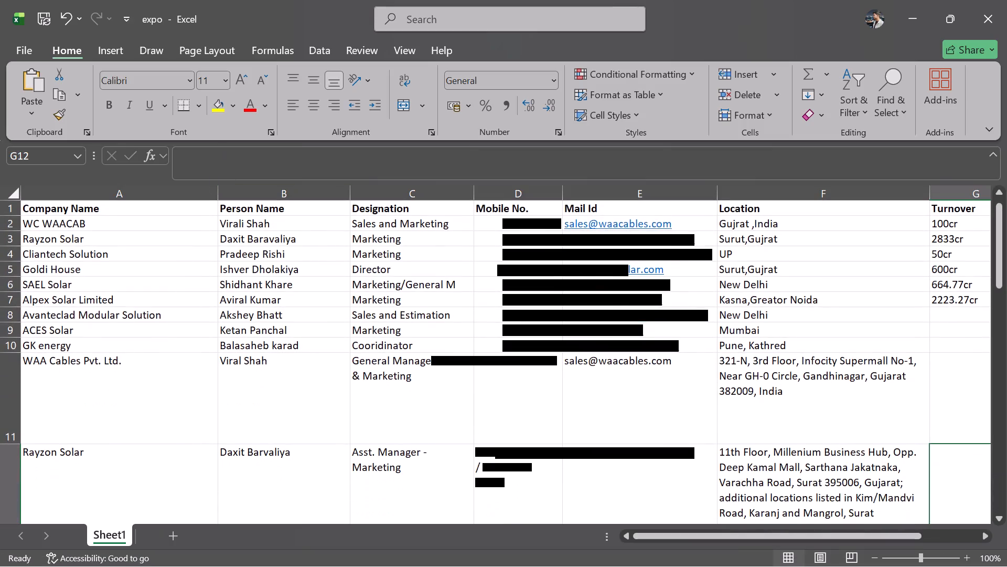
Narrow the Company Name column to just fit the original company names, and check it against the pasted rows.
left_click_drag(220, 190, 178, 185)
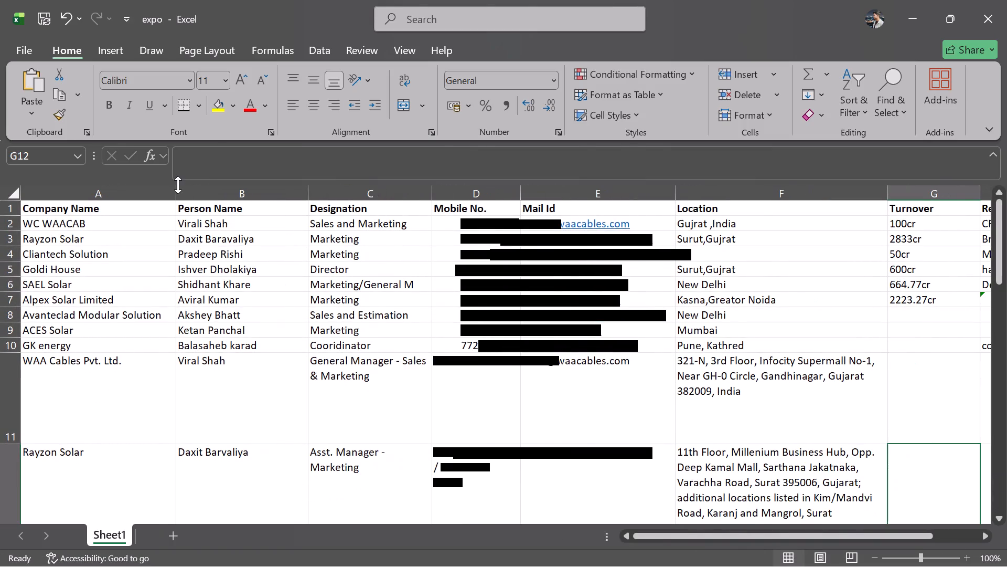
scroll(261, 316, "down", 3)
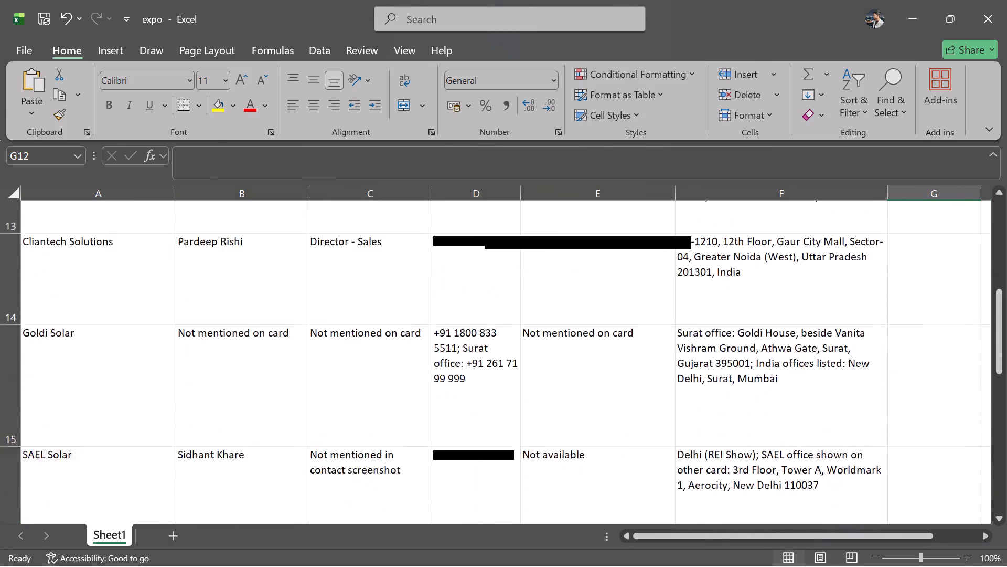
scroll(261, 316, "down", 2)
scroll(261, 316, "up", 1)
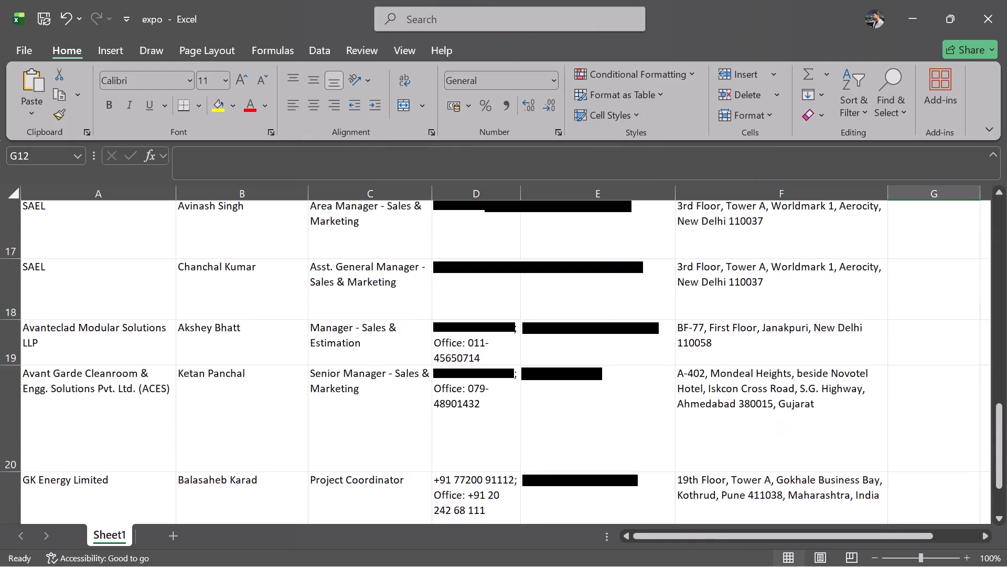
scroll(261, 316, "up", 4)
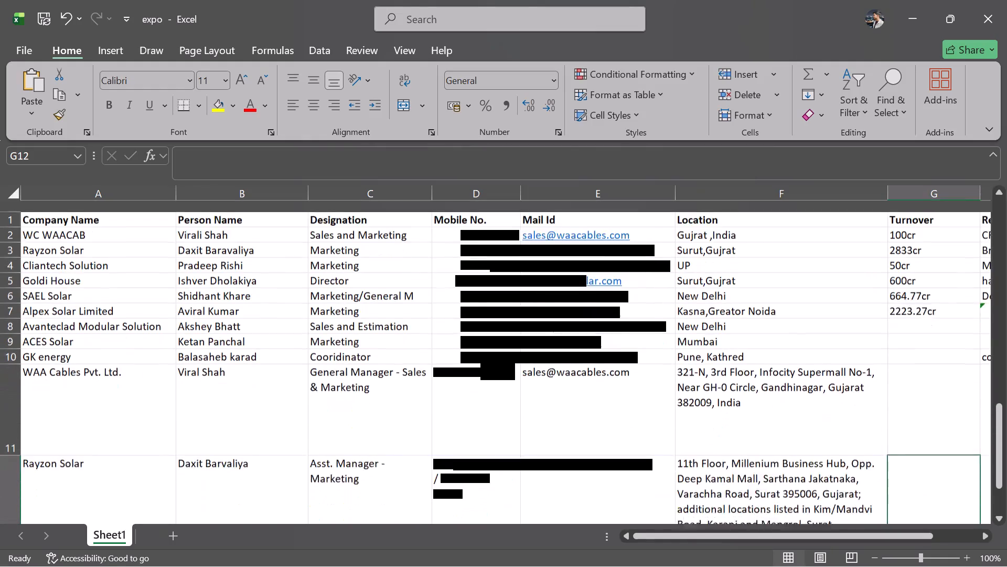
scroll(261, 316, "down", 1)
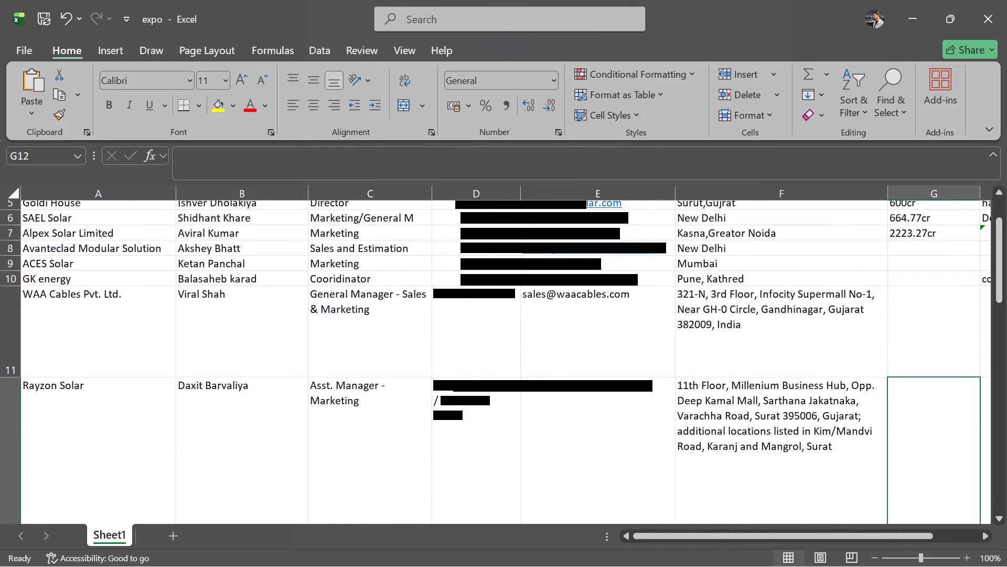
scroll(240, 338, "up", 2)
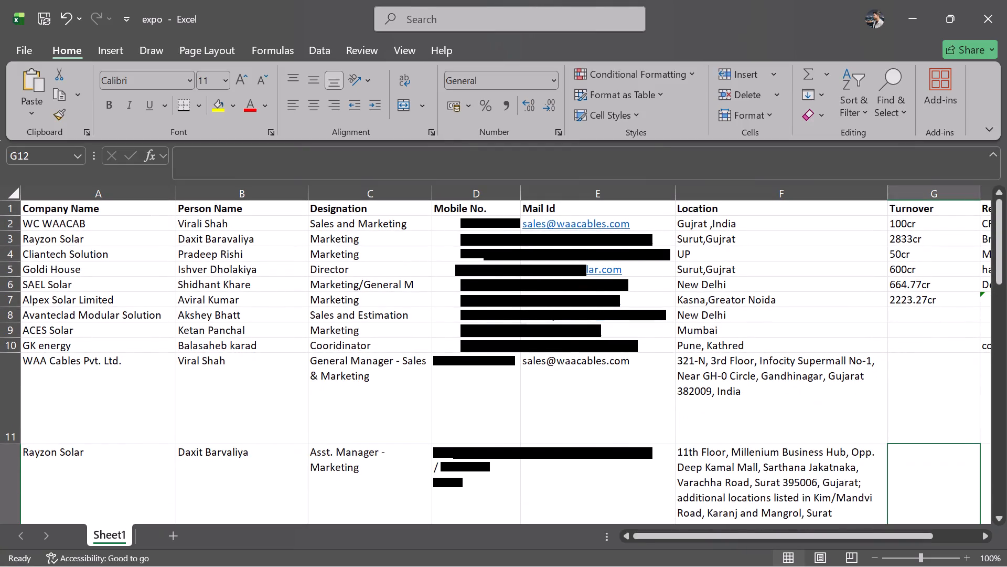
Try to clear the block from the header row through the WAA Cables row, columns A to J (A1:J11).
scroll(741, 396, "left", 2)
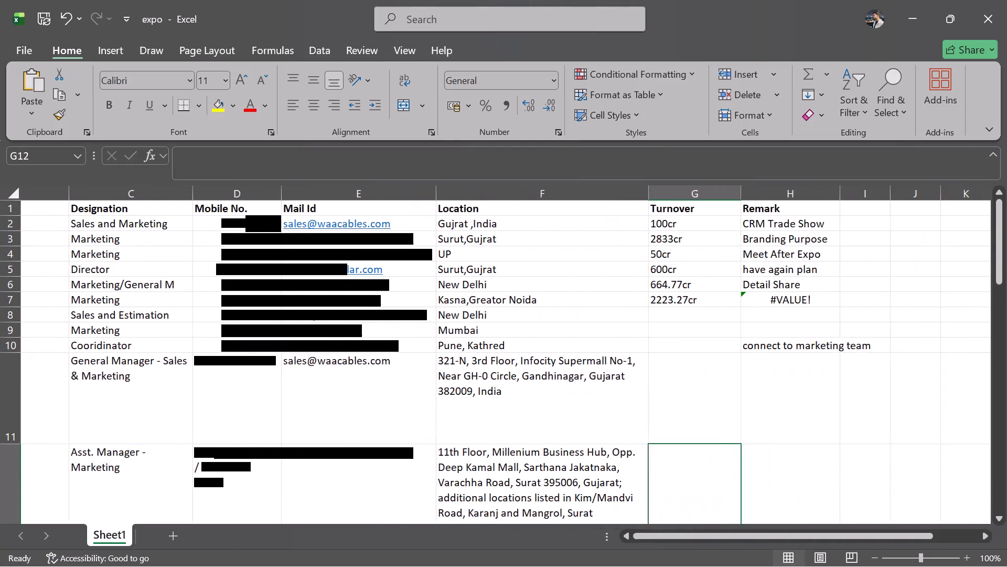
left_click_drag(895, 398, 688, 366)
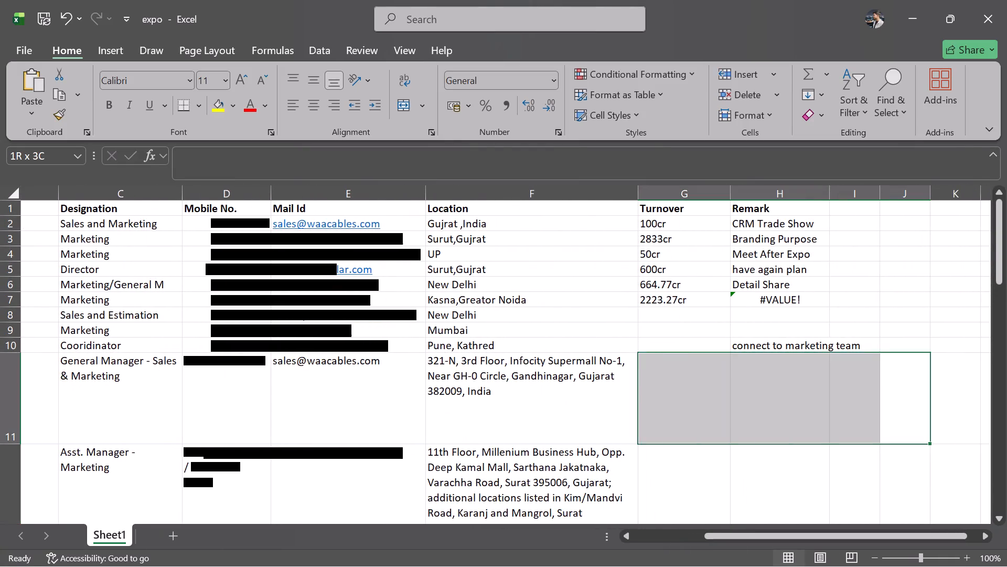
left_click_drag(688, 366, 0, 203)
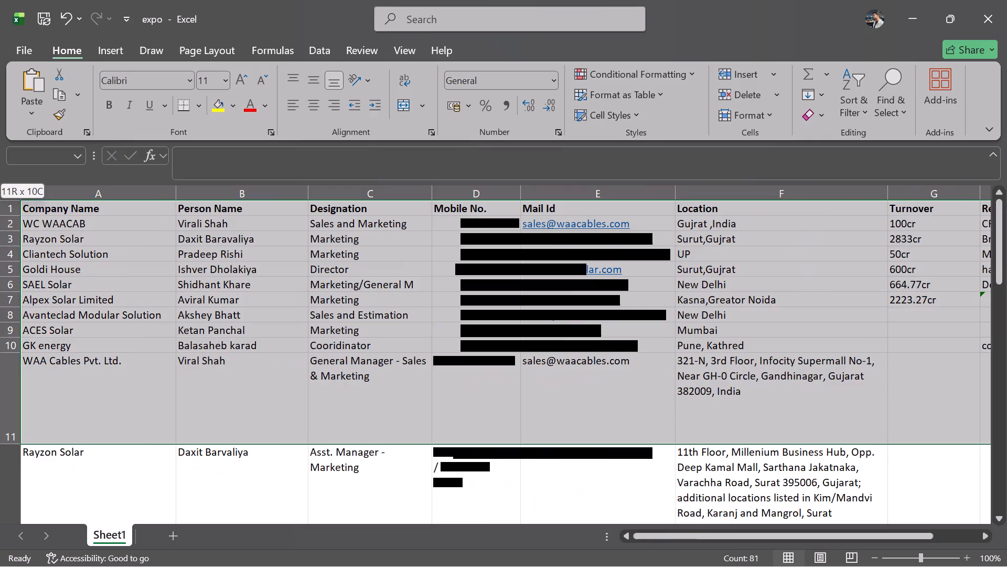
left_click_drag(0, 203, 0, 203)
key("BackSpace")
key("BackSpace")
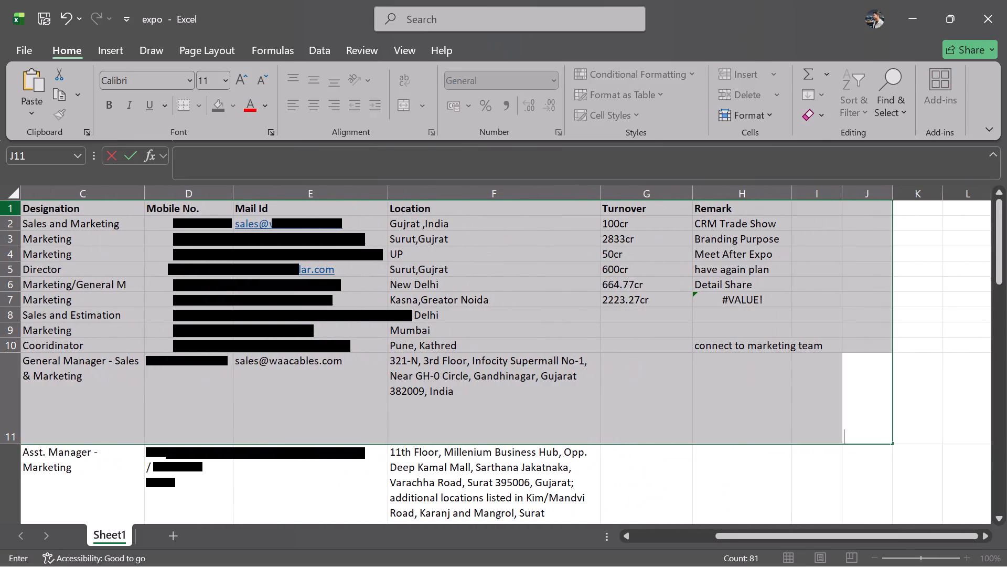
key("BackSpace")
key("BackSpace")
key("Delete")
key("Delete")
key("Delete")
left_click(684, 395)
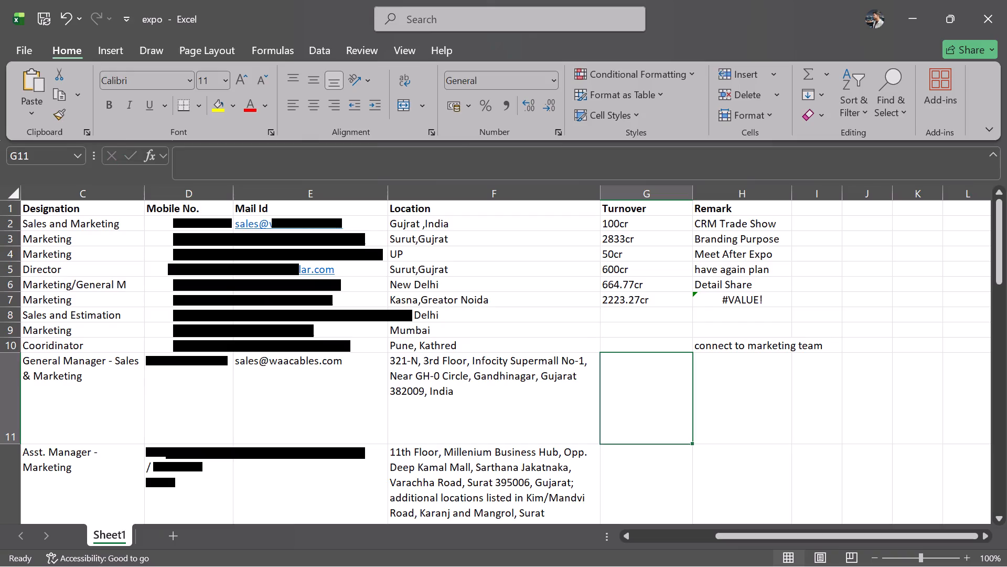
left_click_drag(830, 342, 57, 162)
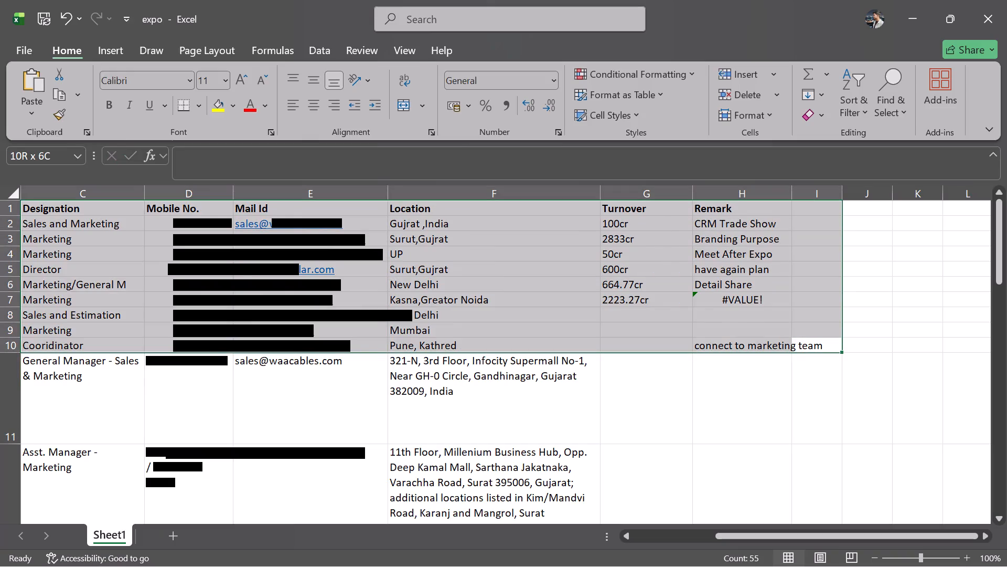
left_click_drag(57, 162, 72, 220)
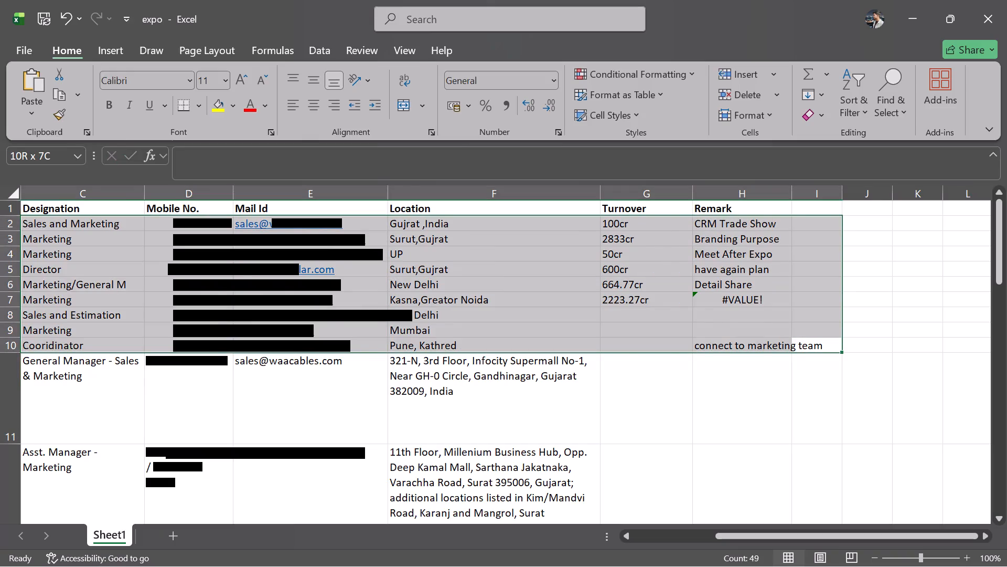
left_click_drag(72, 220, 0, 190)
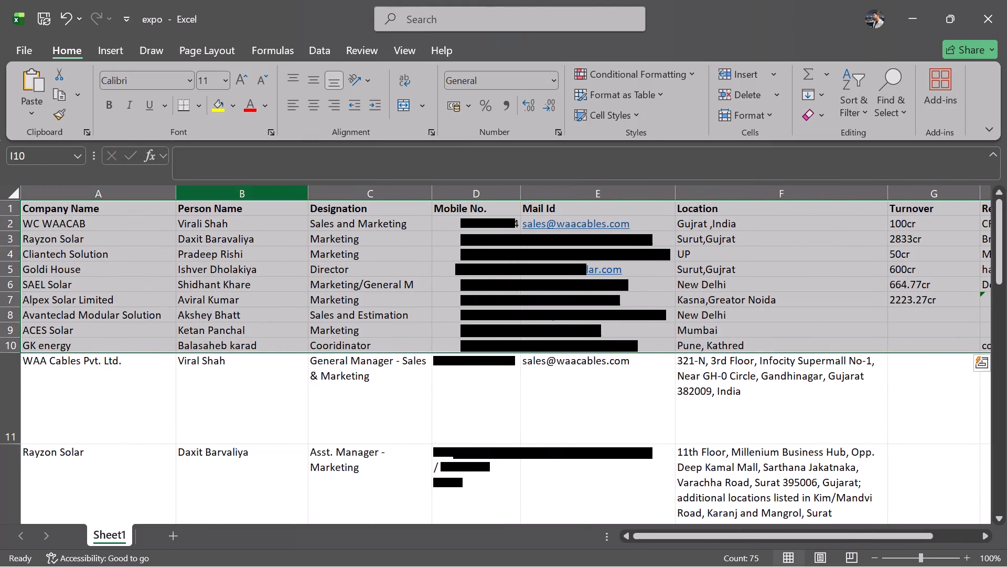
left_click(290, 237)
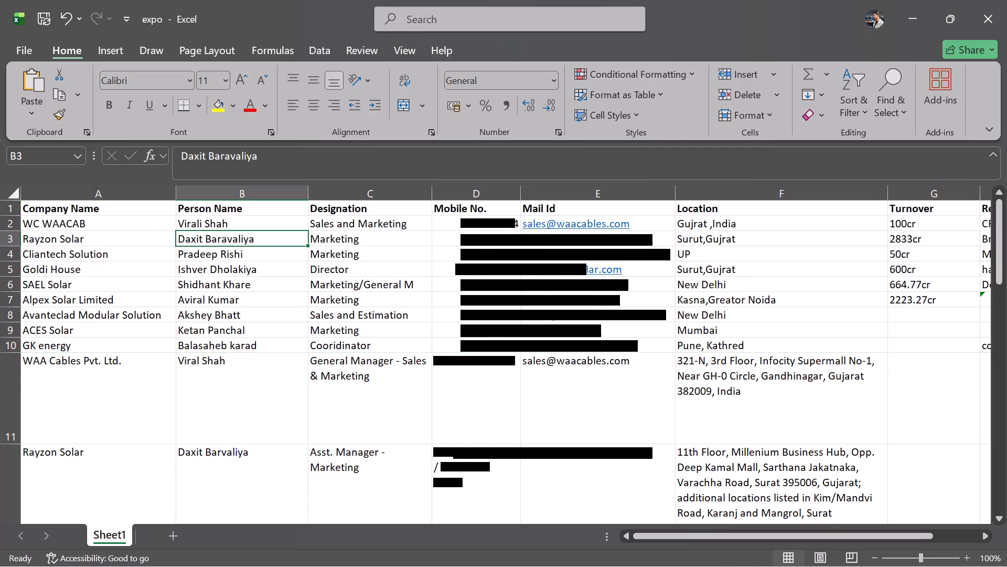
Select the original contact rows from WC WAACAB through ACES Solar, columns A to I (A2:I9), and try to clear them.
left_click_drag(27, 220, 92, 247)
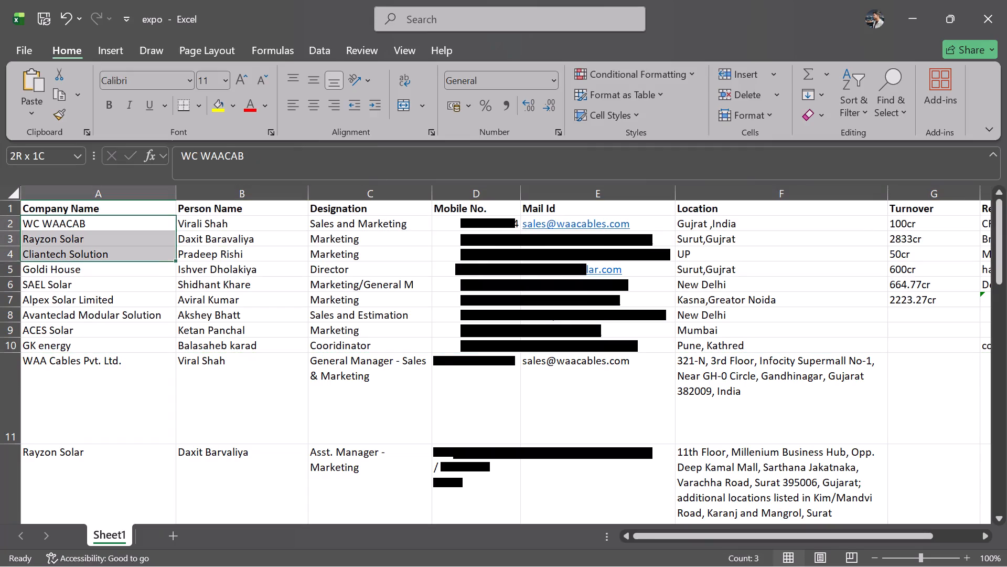
left_click_drag(92, 247, 952, 319)
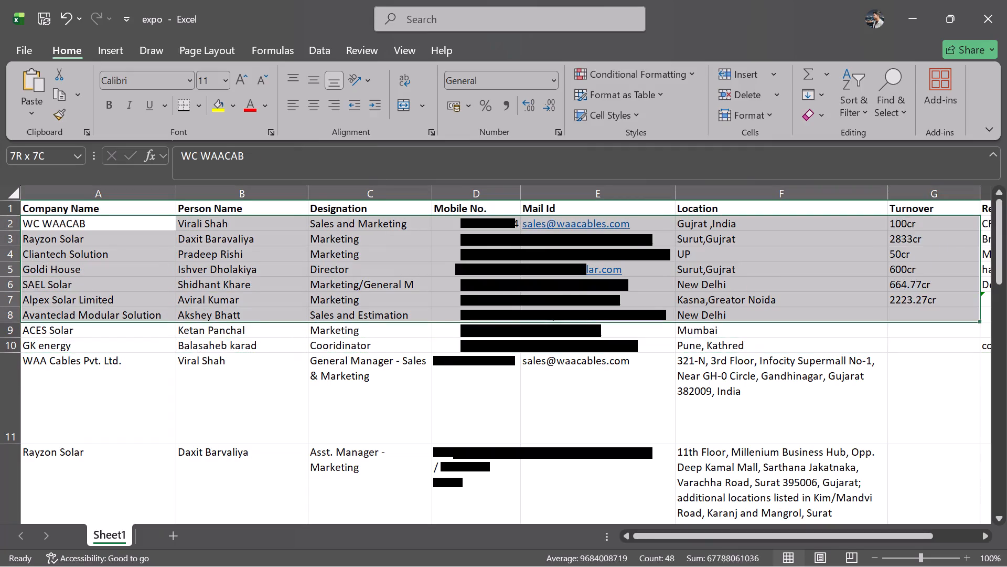
left_click_drag(952, 319, 624, 323)
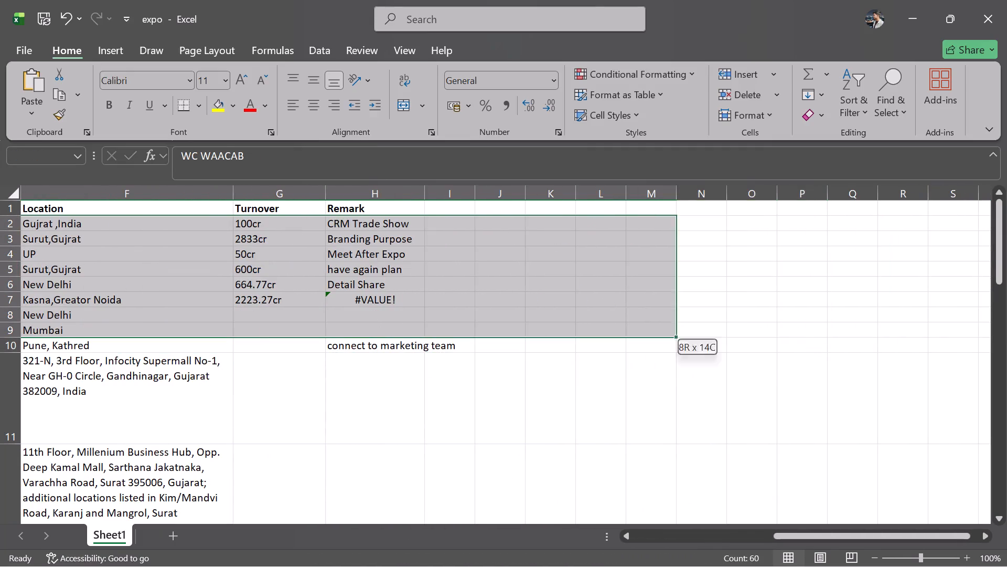
left_click_drag(624, 323, 438, 341)
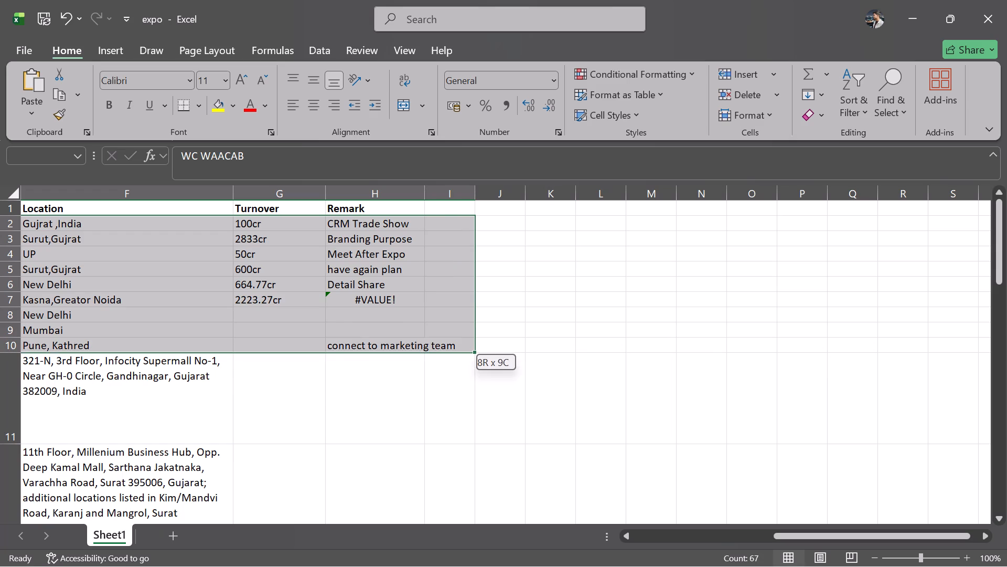
left_click_drag(438, 341, 438, 333)
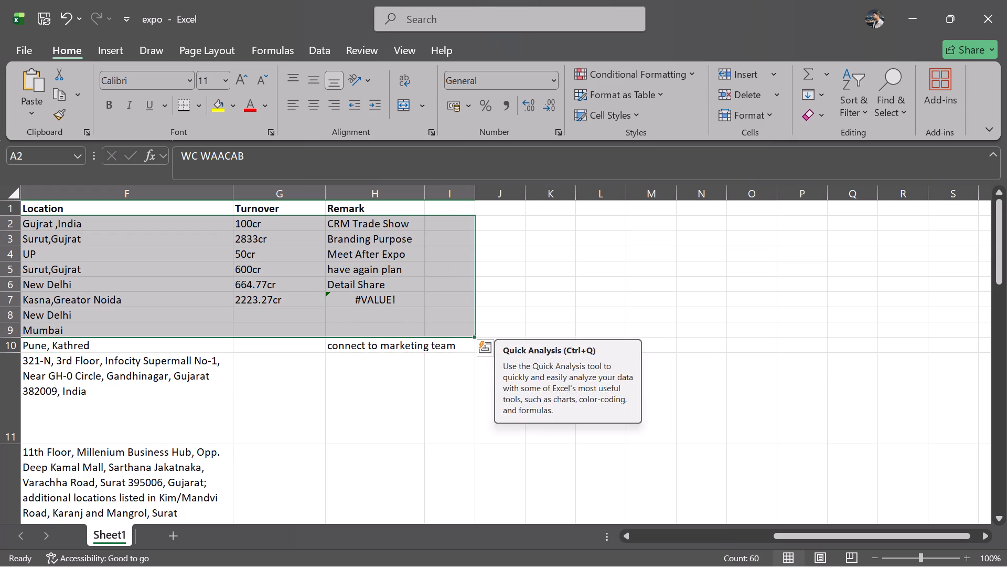
key("BackSpace")
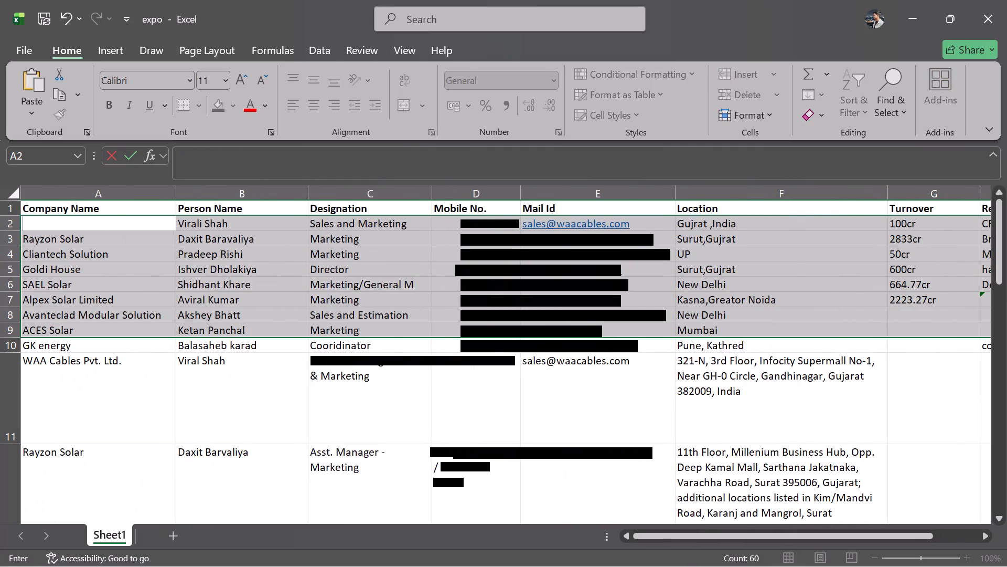
key("BackSpace")
key("BackSpace")
key("BackSpace")
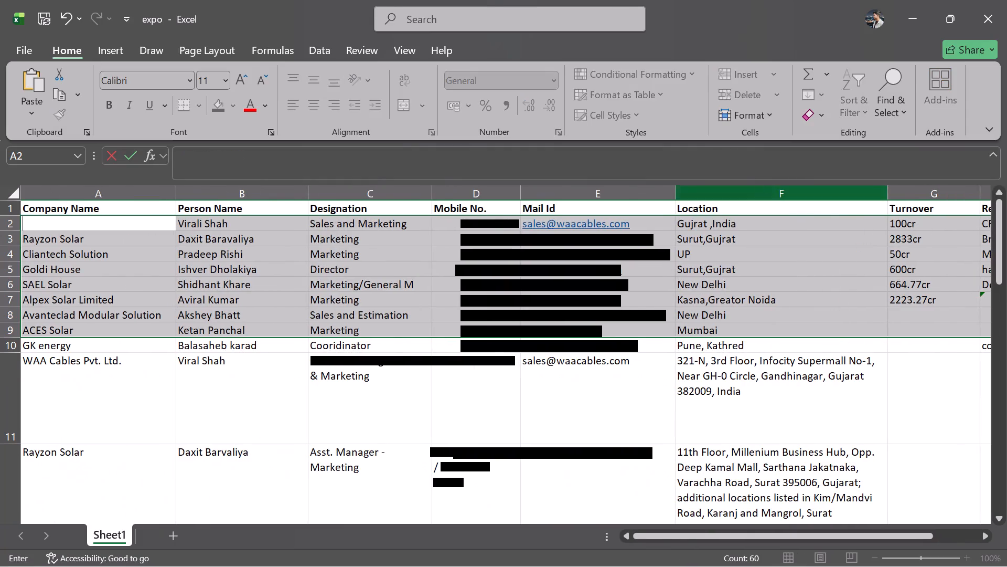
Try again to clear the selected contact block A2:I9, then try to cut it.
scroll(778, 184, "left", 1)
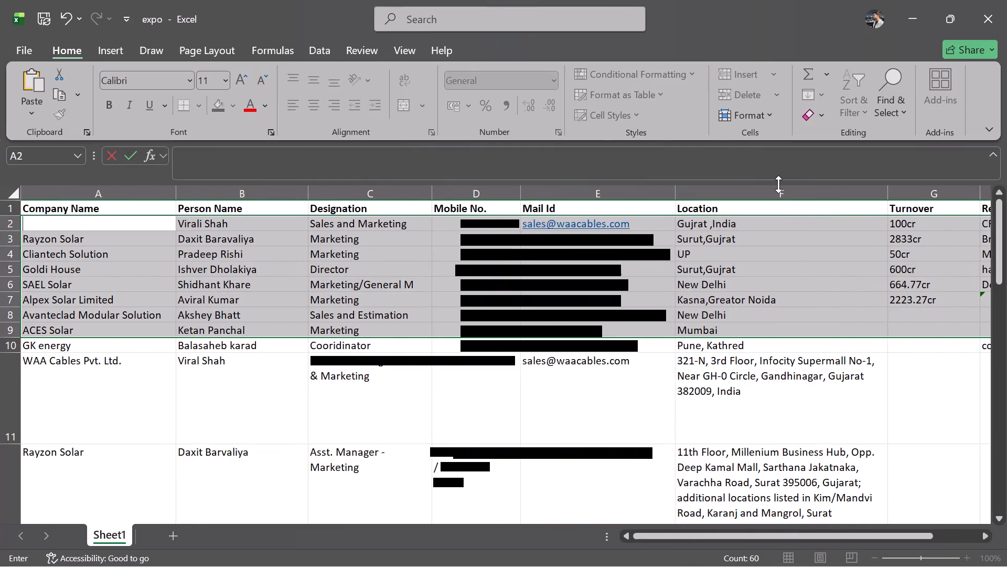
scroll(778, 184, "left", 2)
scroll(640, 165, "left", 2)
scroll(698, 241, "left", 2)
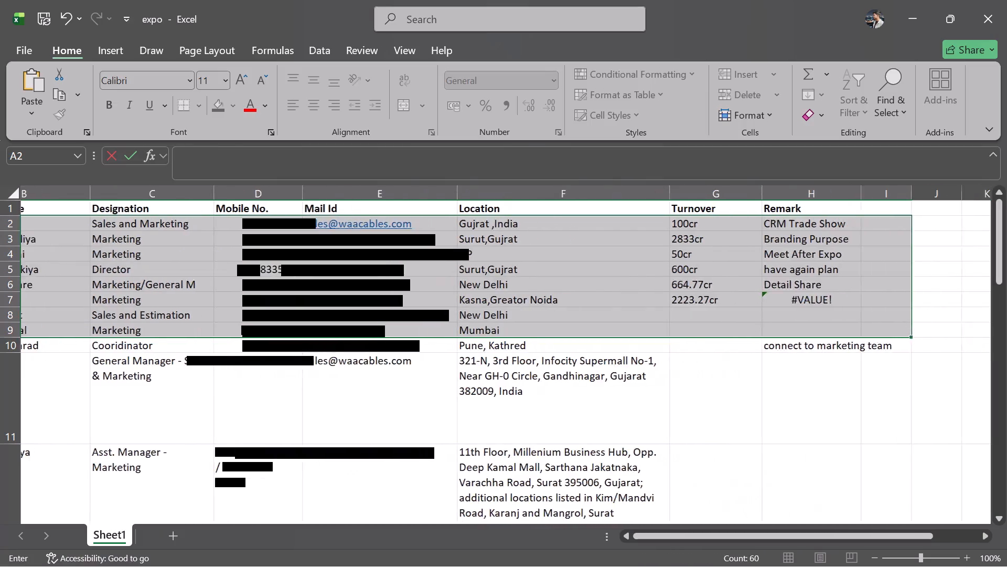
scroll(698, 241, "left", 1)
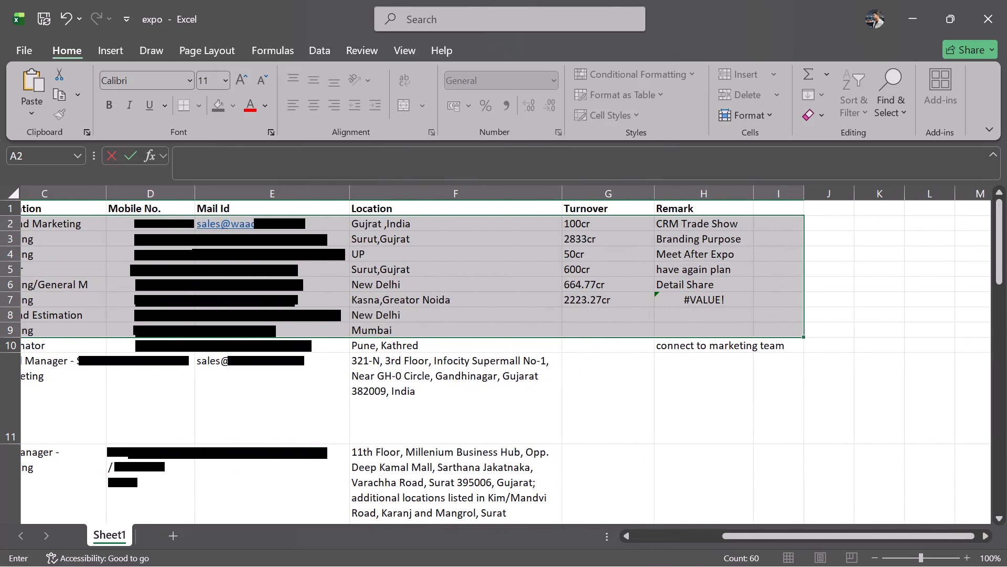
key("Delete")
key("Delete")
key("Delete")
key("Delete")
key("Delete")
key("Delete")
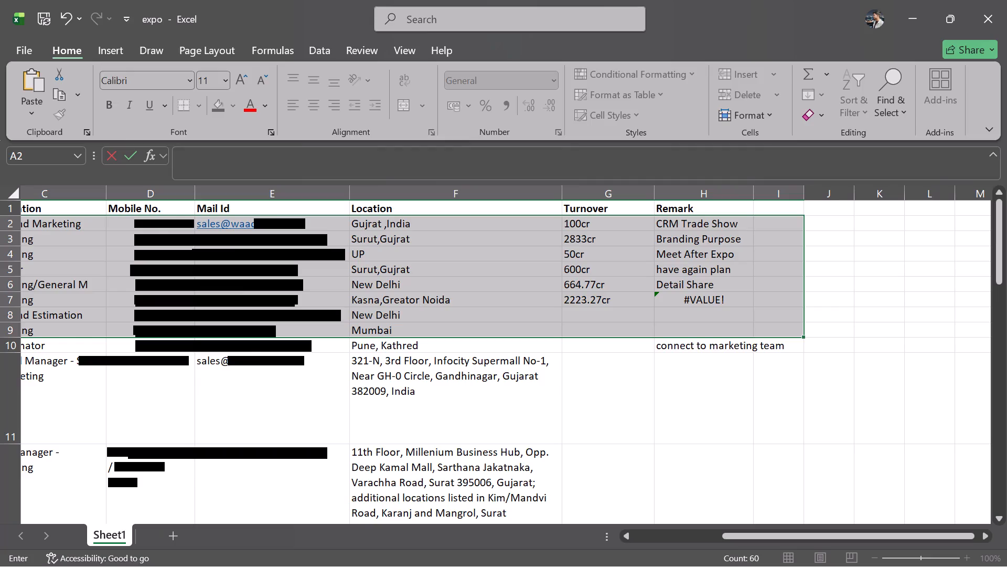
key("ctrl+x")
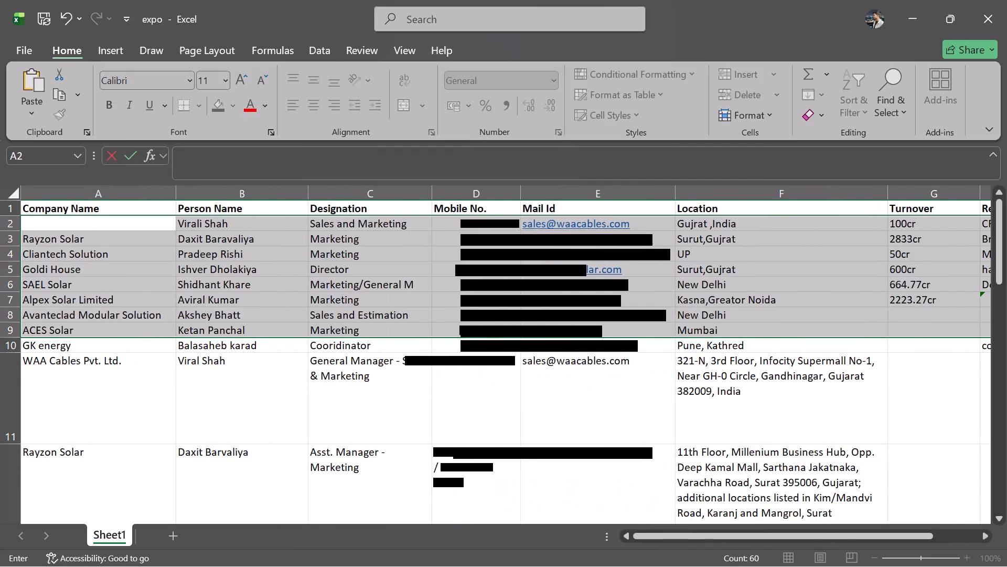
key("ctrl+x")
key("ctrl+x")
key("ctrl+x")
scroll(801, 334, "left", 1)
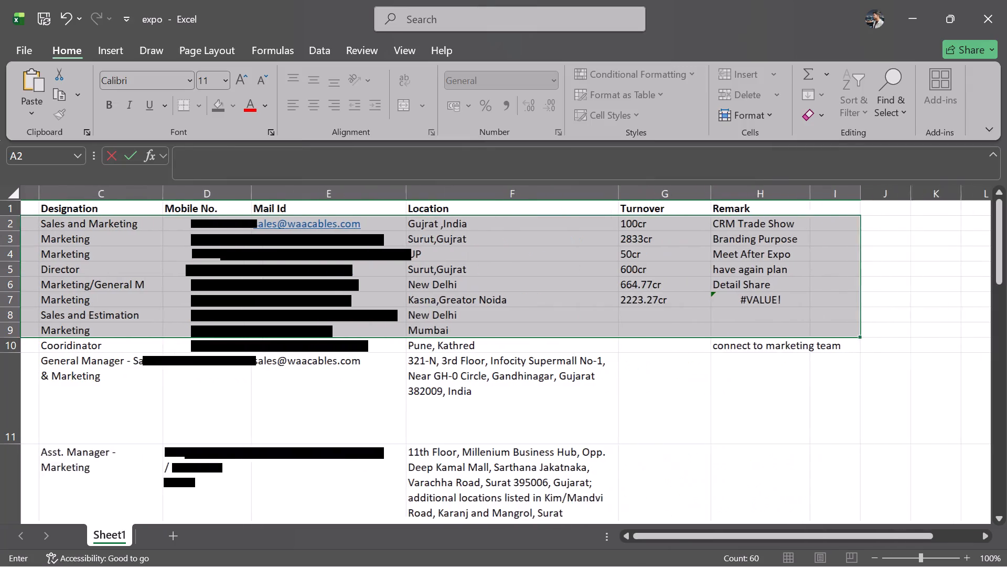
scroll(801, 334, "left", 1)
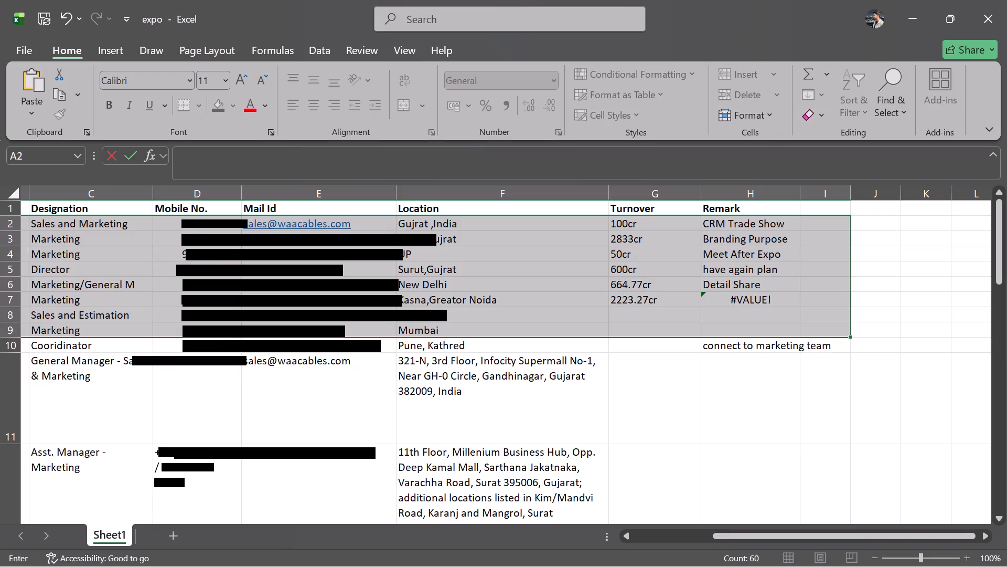
Delete the selected contact cells A2:I9 using the Shift cells left option.
right_click(489, 275)
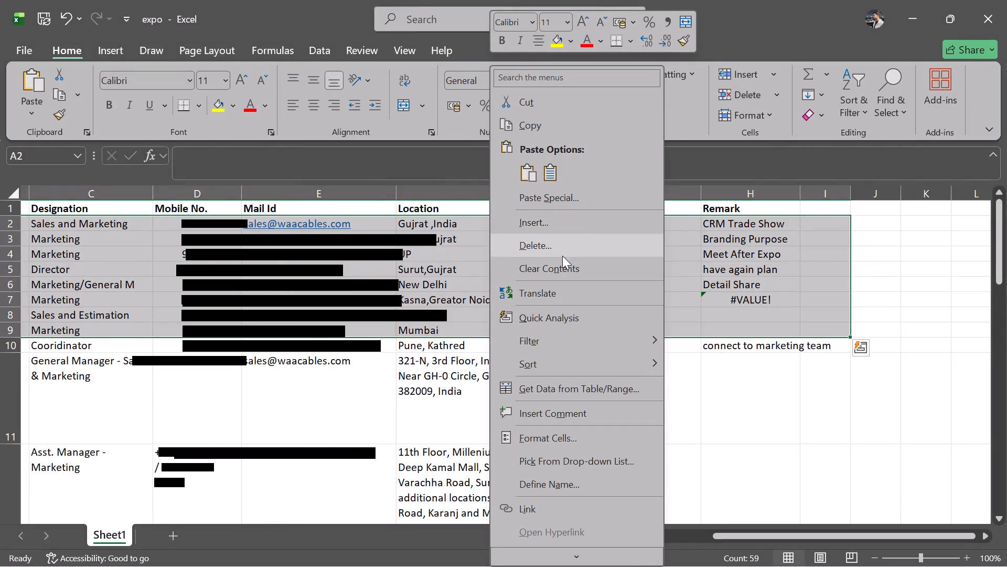
left_click(562, 256)
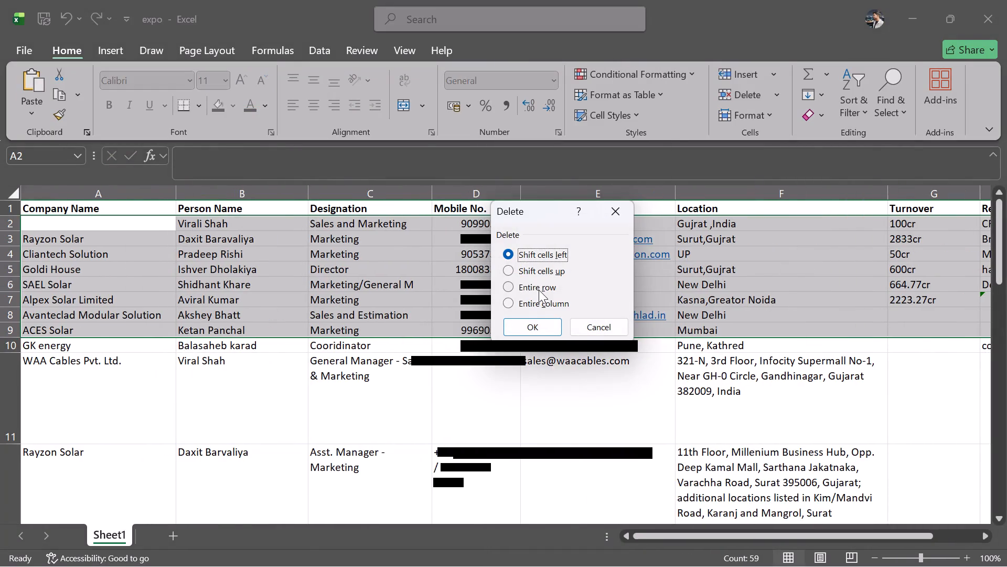
left_click(529, 337)
left_click(539, 323)
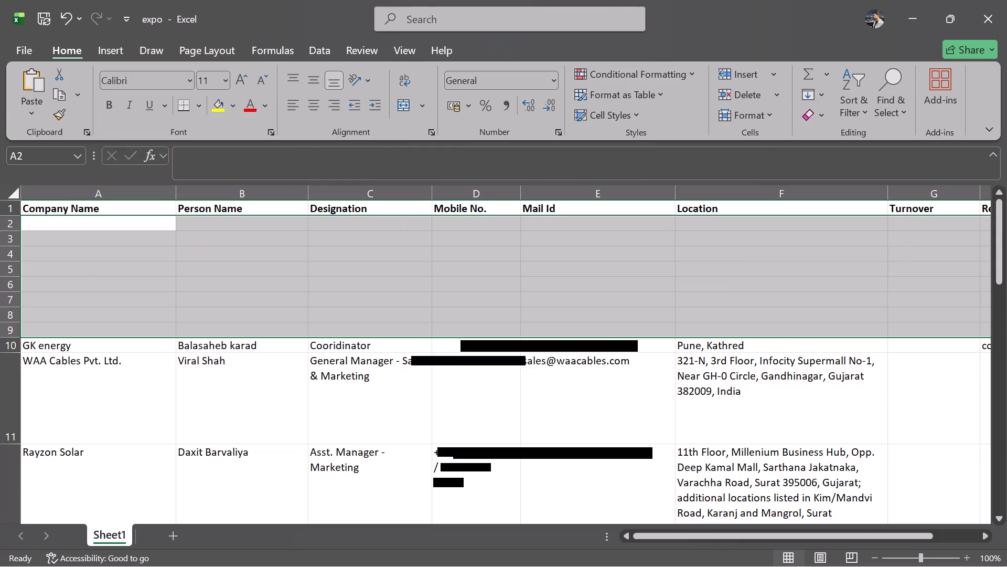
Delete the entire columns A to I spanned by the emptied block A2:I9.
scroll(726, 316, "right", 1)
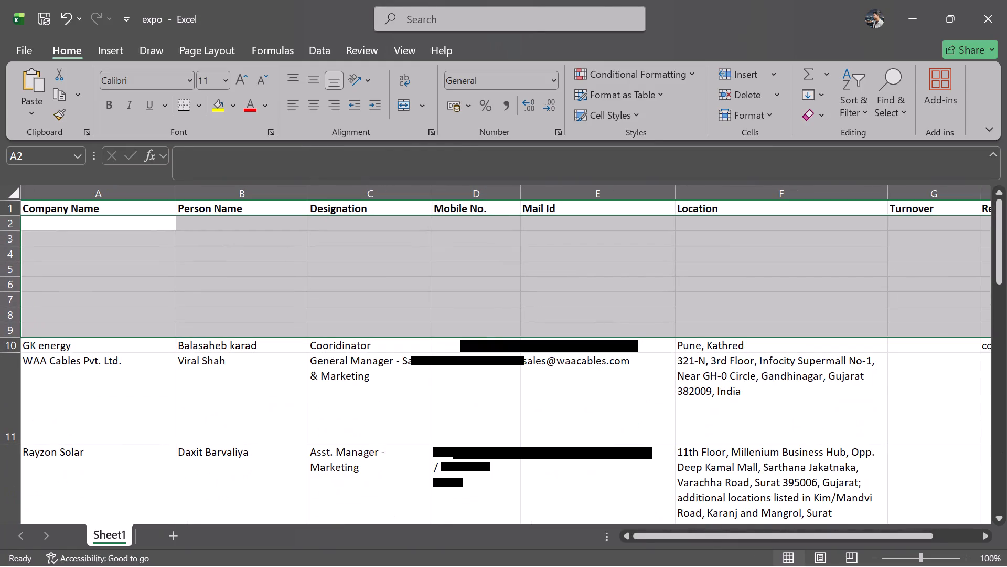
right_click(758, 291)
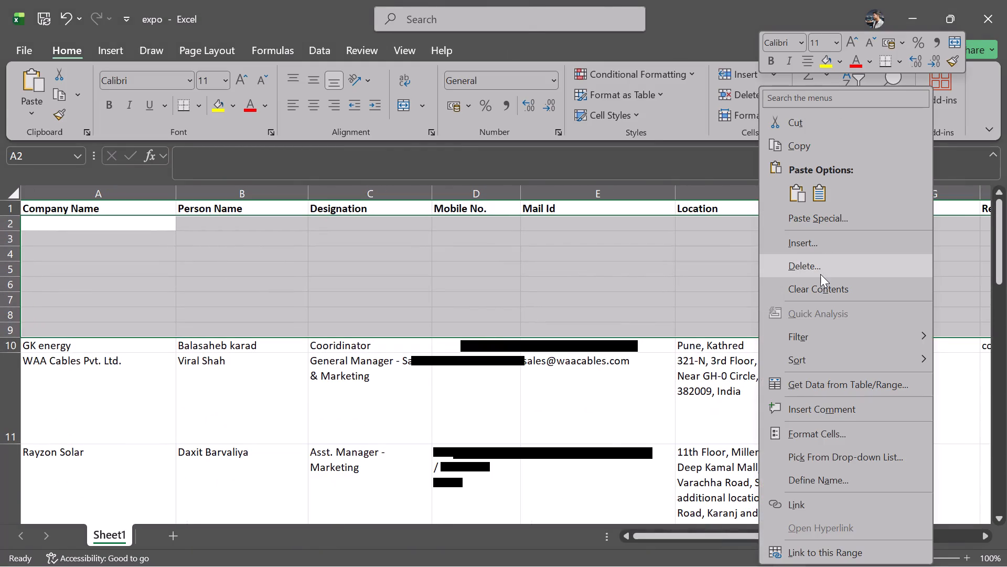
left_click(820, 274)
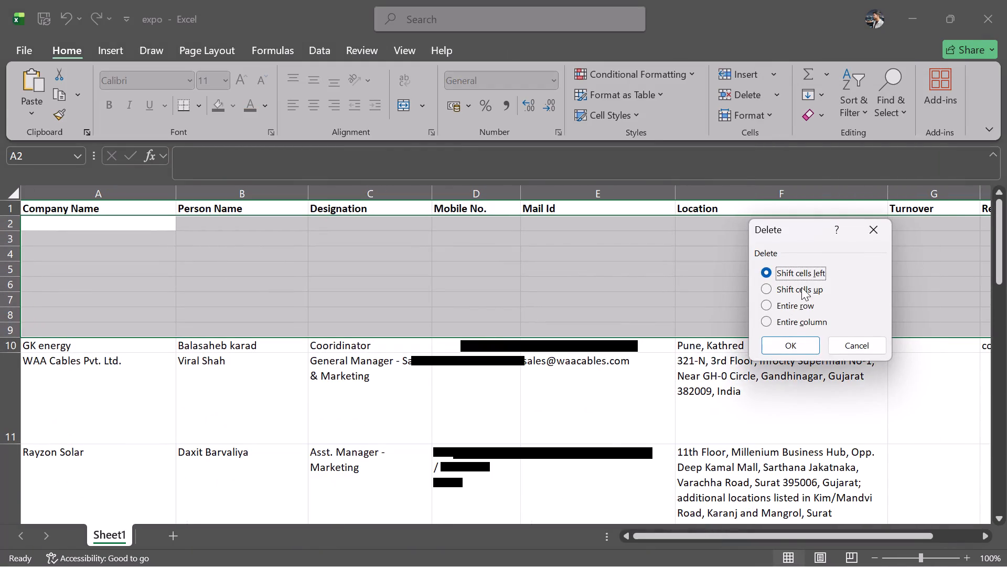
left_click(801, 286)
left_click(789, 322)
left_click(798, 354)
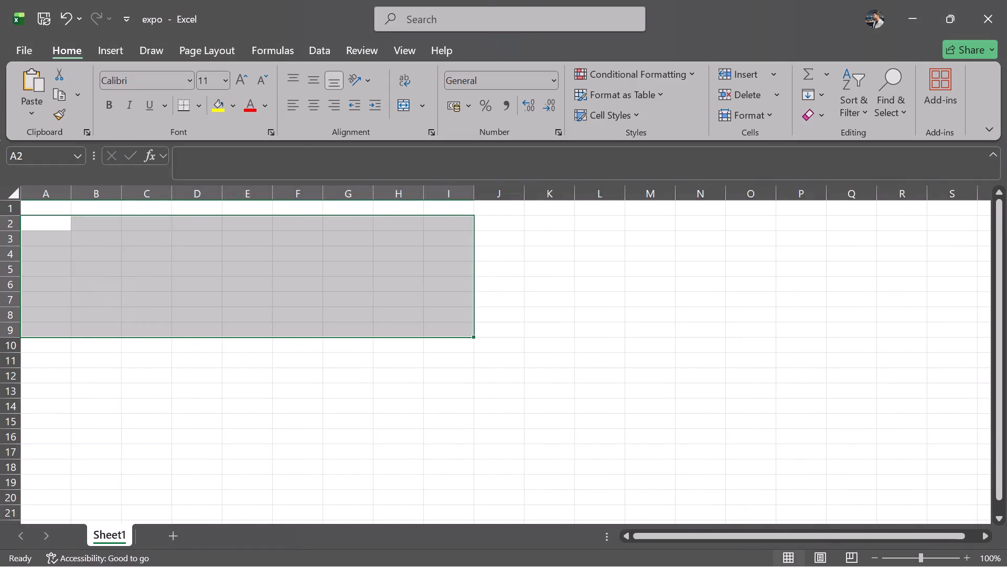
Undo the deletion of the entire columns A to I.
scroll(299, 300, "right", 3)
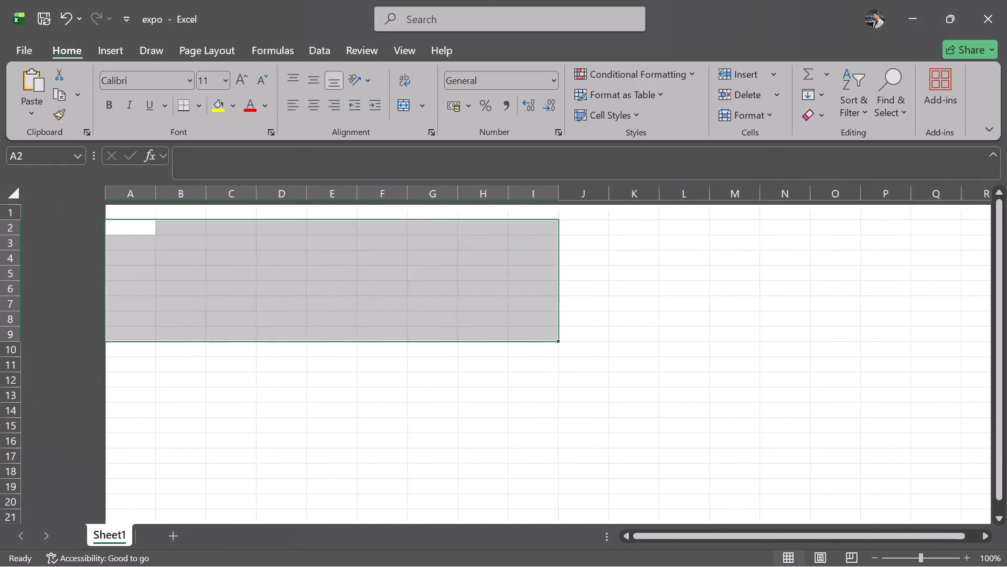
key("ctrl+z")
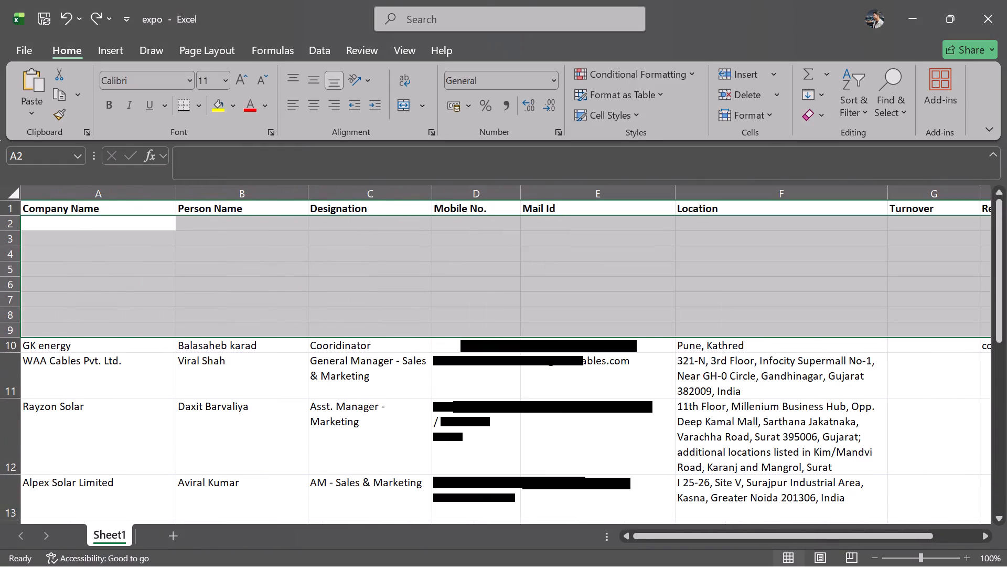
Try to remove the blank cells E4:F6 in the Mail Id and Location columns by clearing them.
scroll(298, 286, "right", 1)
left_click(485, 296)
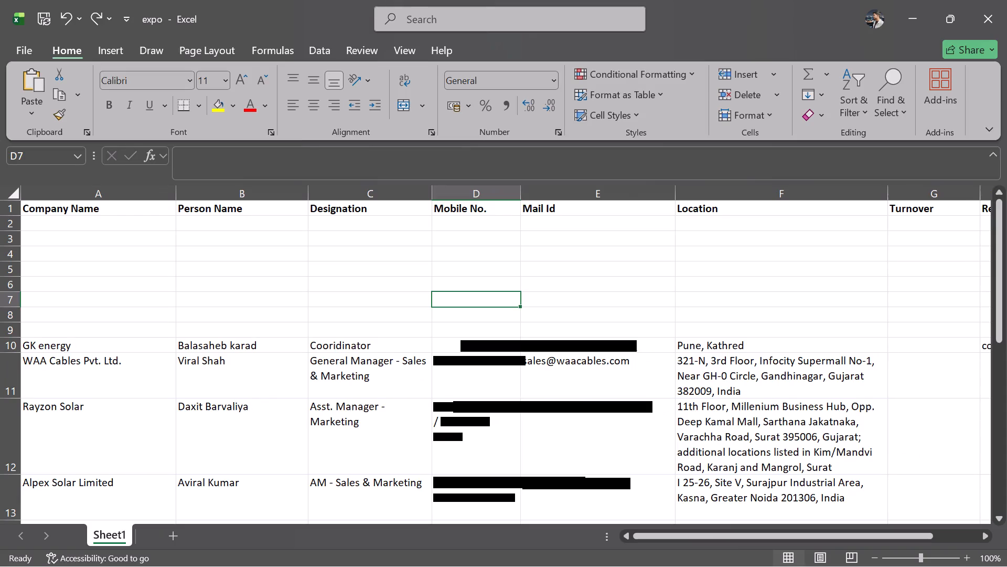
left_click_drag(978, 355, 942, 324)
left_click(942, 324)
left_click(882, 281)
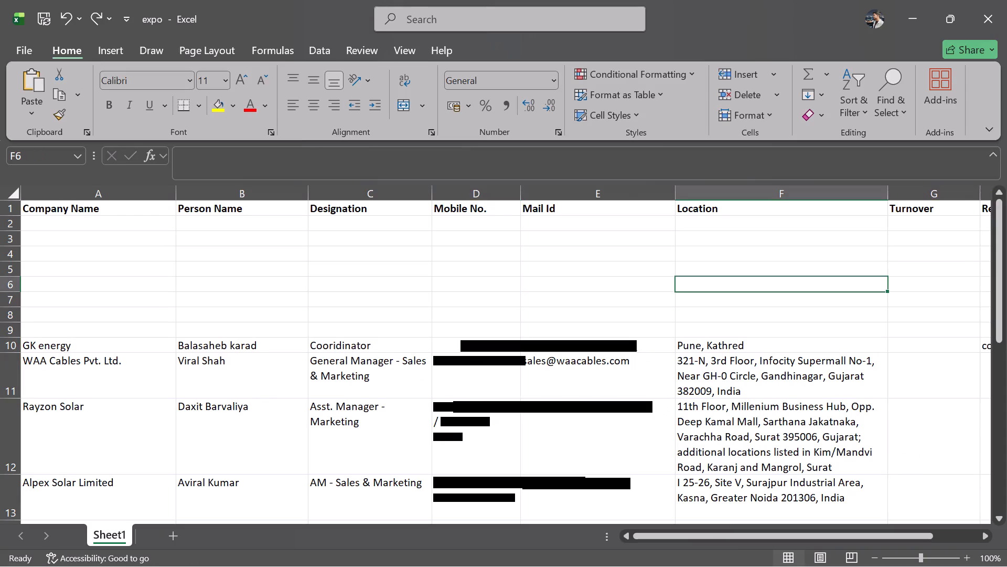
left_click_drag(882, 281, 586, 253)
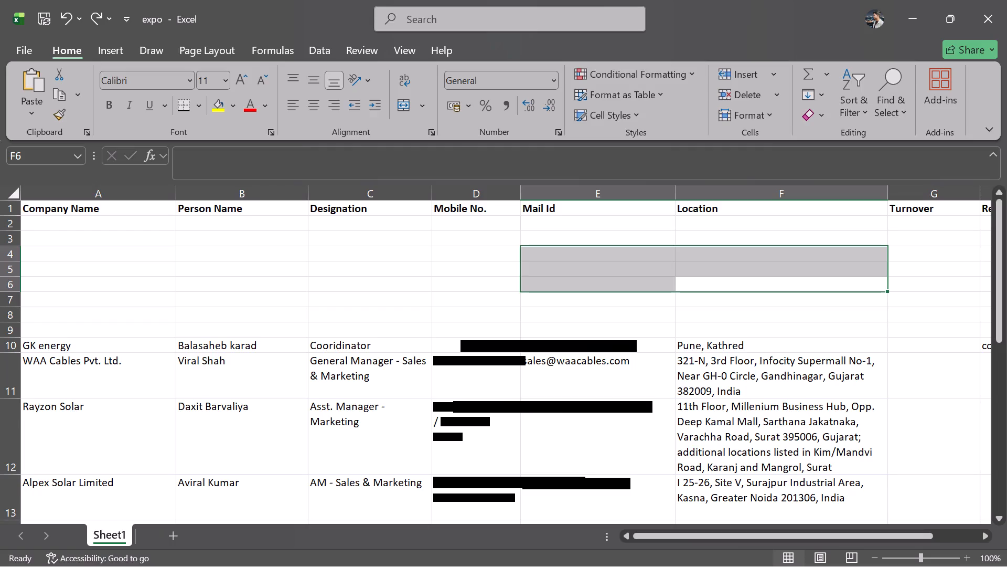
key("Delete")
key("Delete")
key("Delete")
Delete the entire blank rows 2 to 9 between the header row and the GK energy entry.
left_click_drag(29, 223, 864, 339)
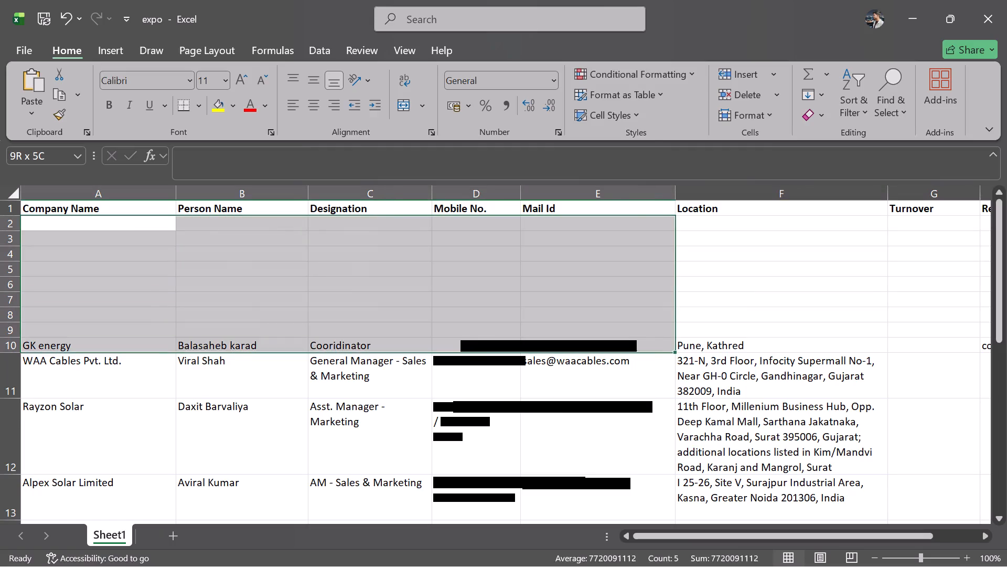
left_click_drag(864, 339, 857, 335)
right_click(857, 335)
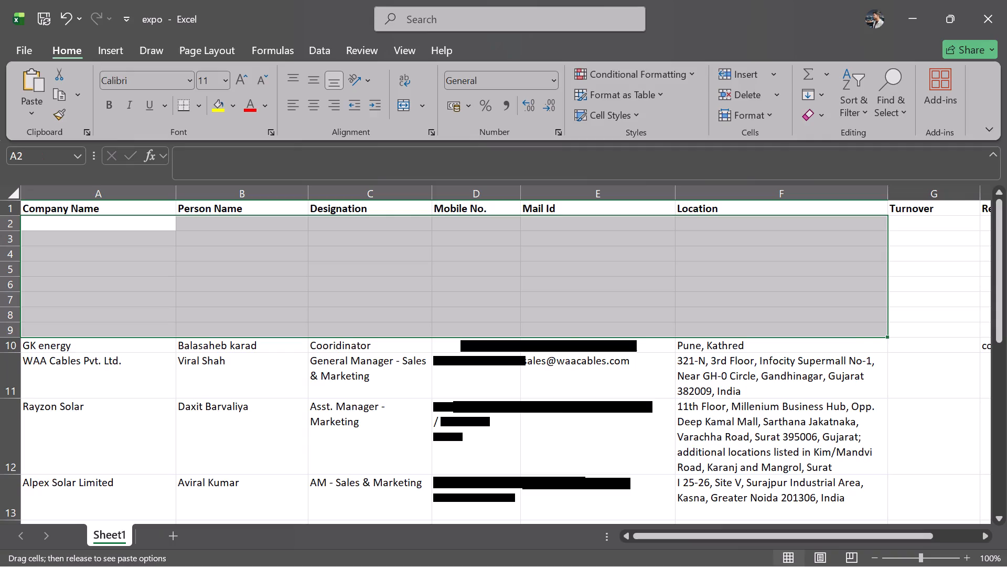
right_click(857, 335)
right_click(834, 283)
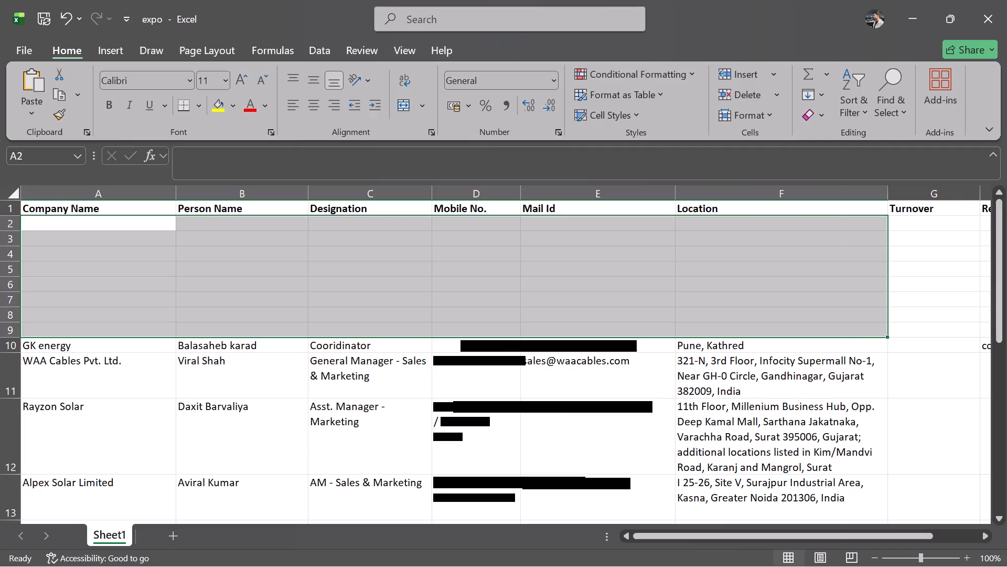
left_click(787, 274)
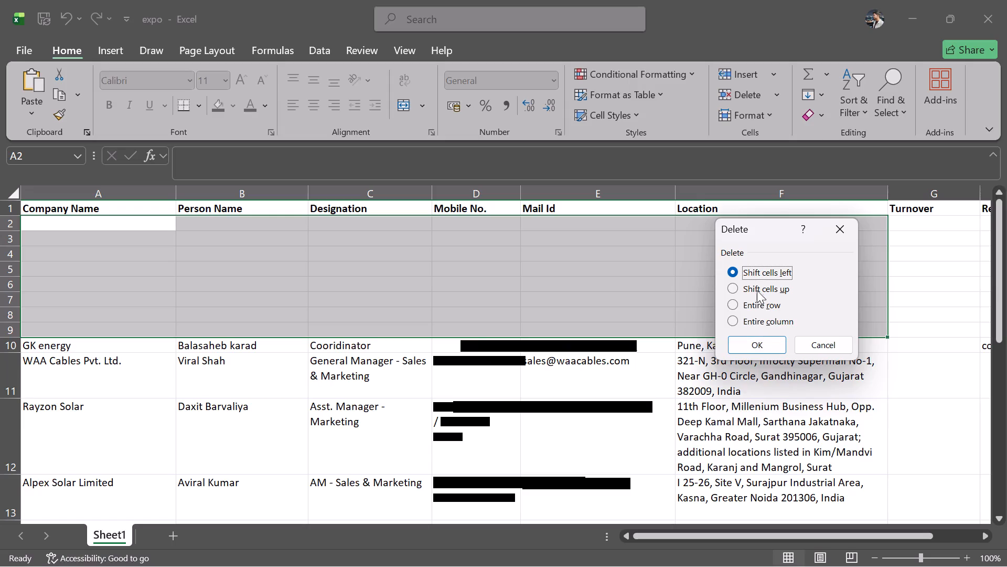
left_click(734, 306)
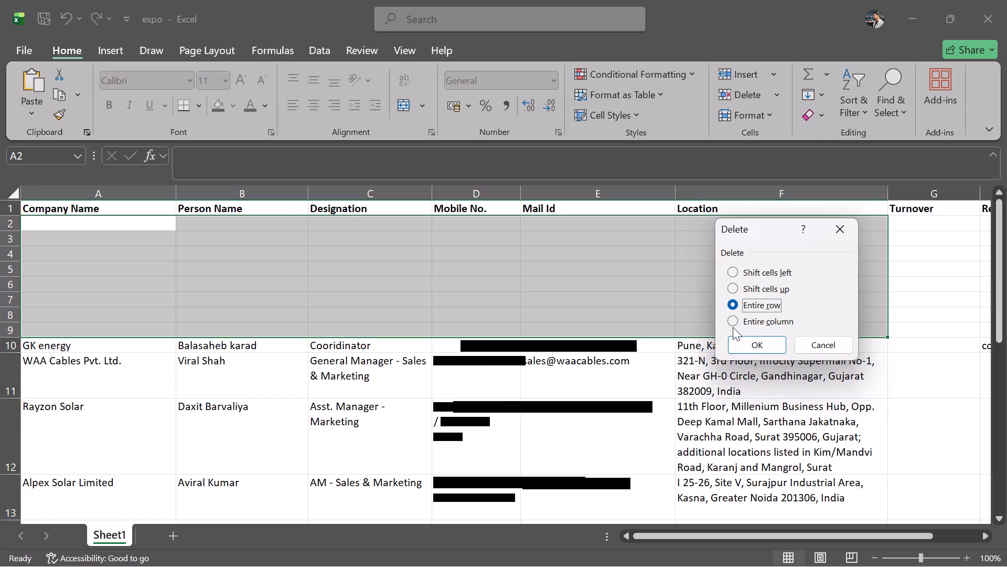
left_click(731, 322)
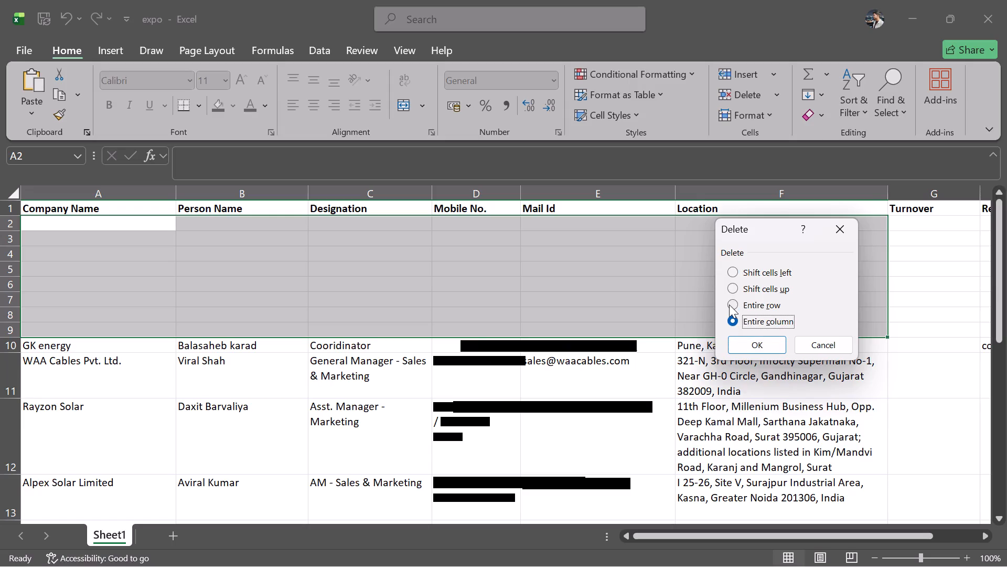
left_click(728, 303)
left_click(747, 341)
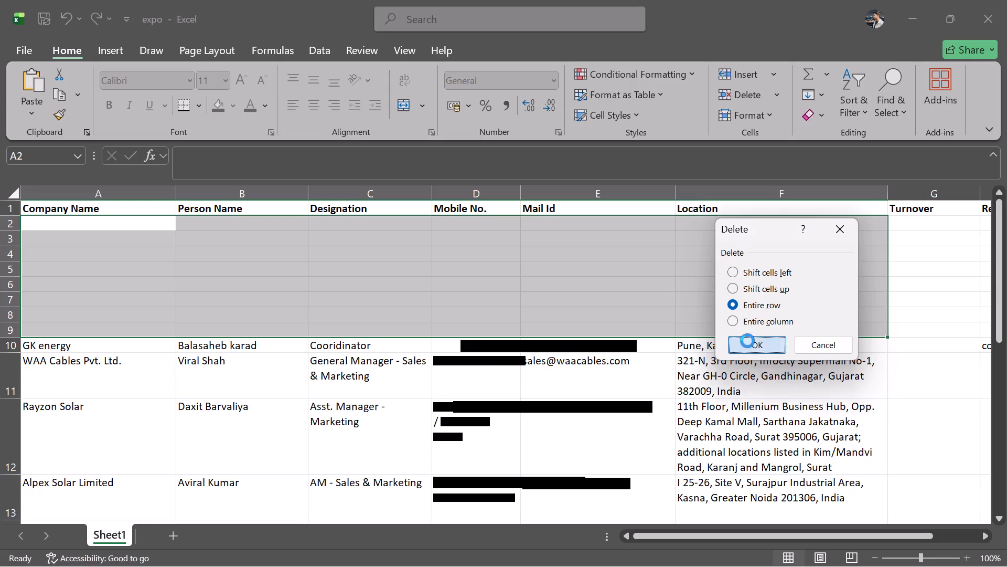
Delete the entire row 2 holding the GK energy contact directly below the headers.
scroll(704, 354, "up", 1)
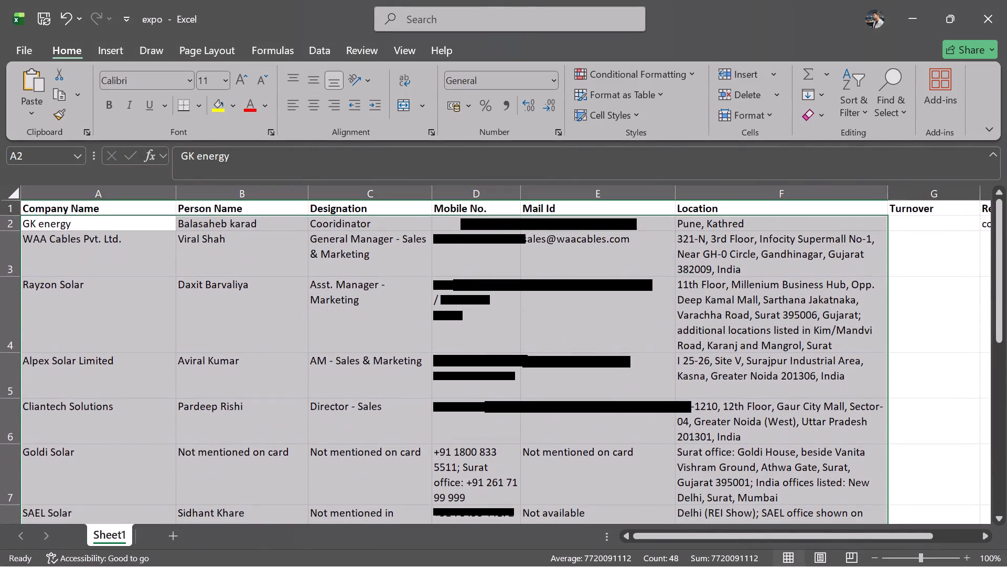
scroll(572, 427, "up", 1)
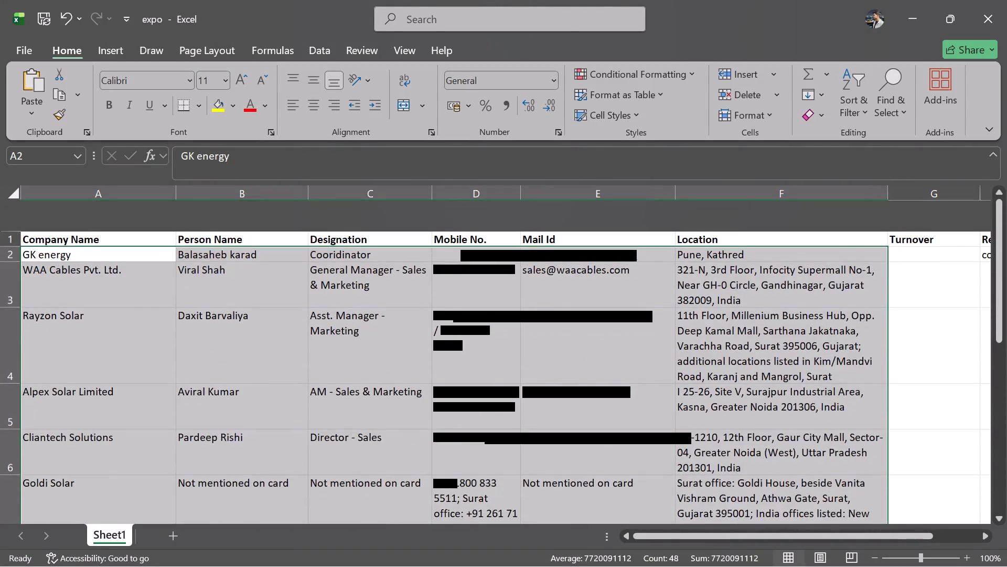
scroll(572, 427, "up", 1)
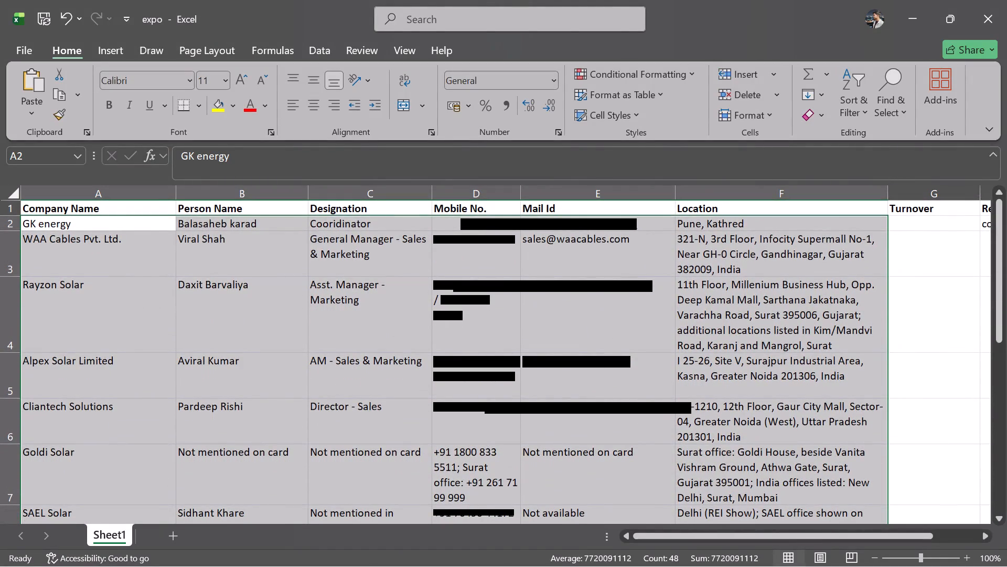
left_click_drag(25, 220, 34, 224)
left_click_drag(34, 224, 90, 235)
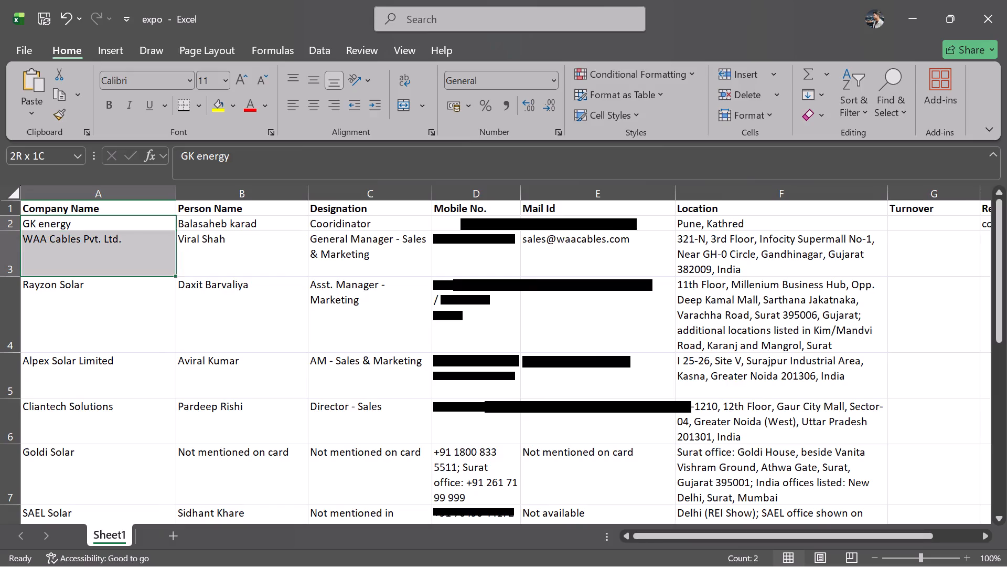
left_click_drag(90, 235, 720, 209)
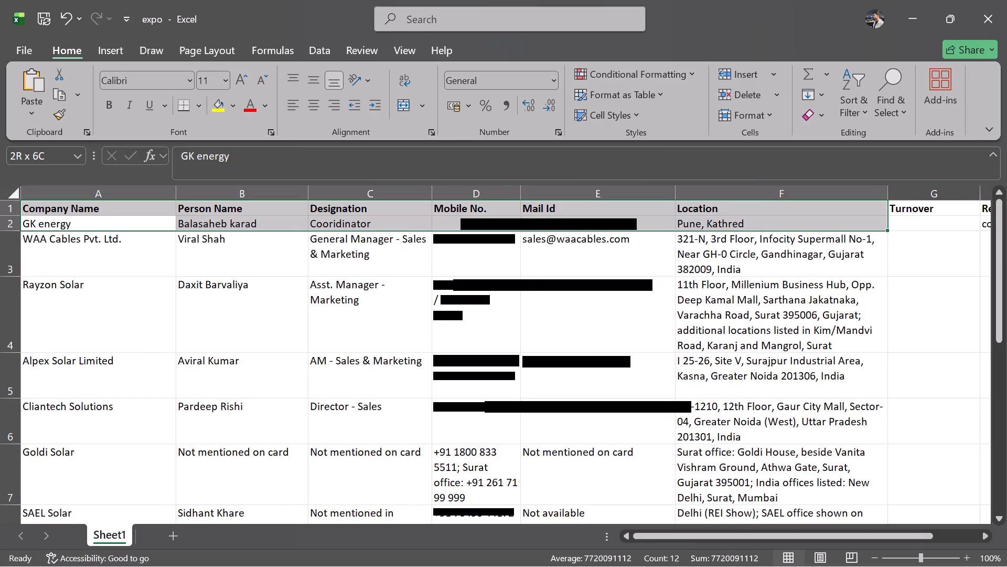
left_click_drag(720, 209, 774, 225)
right_click(774, 225)
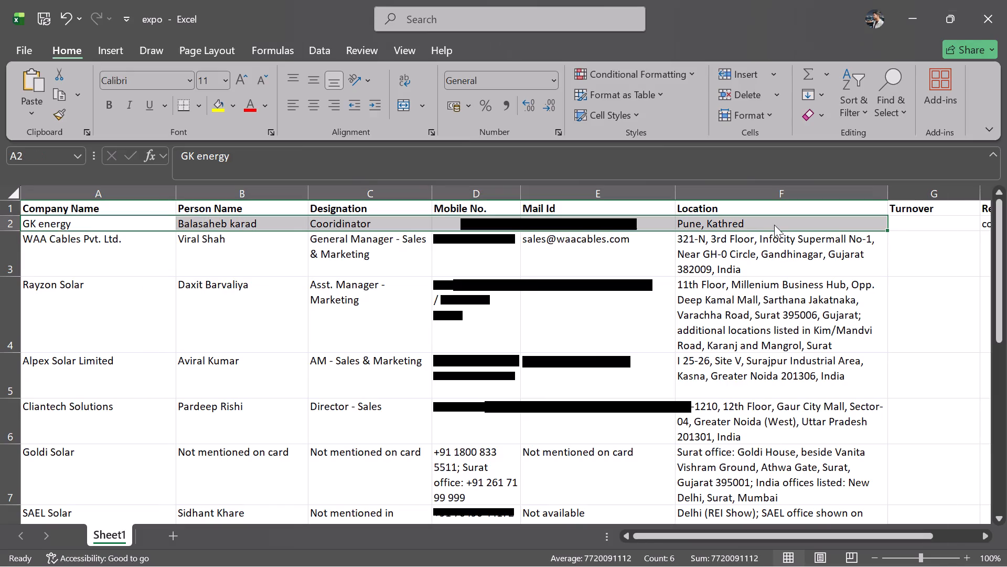
left_click(815, 238)
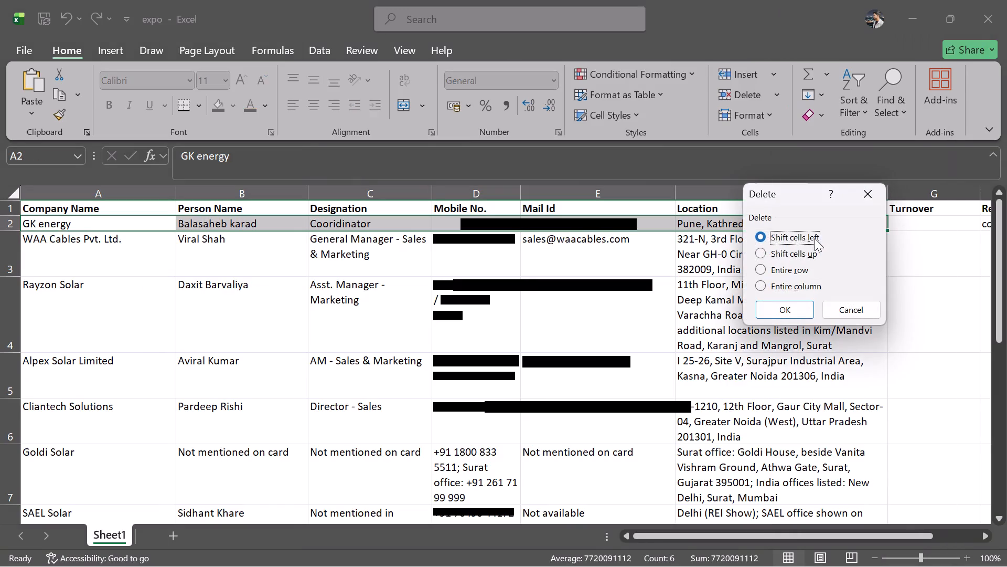
left_click(760, 268)
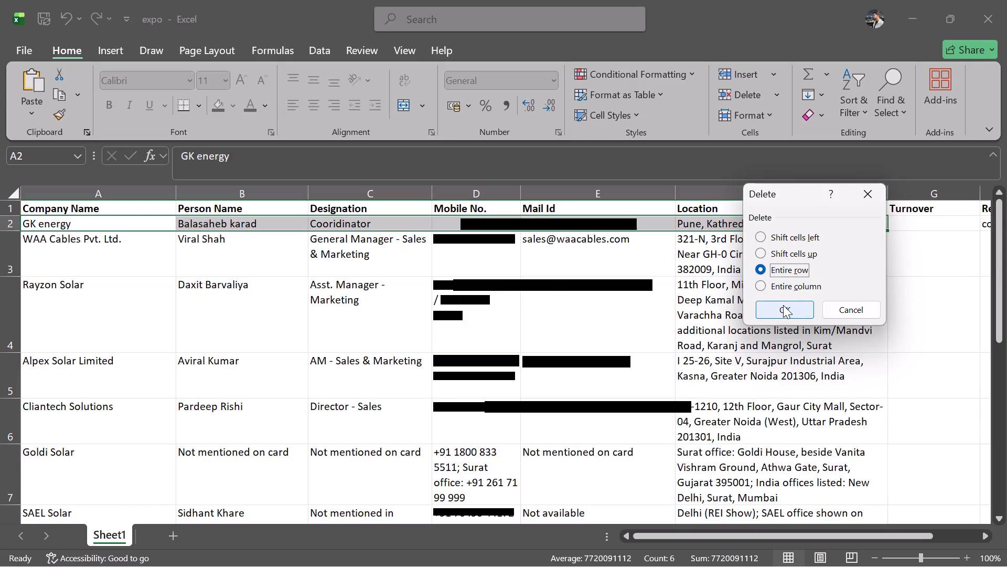
left_click(783, 305)
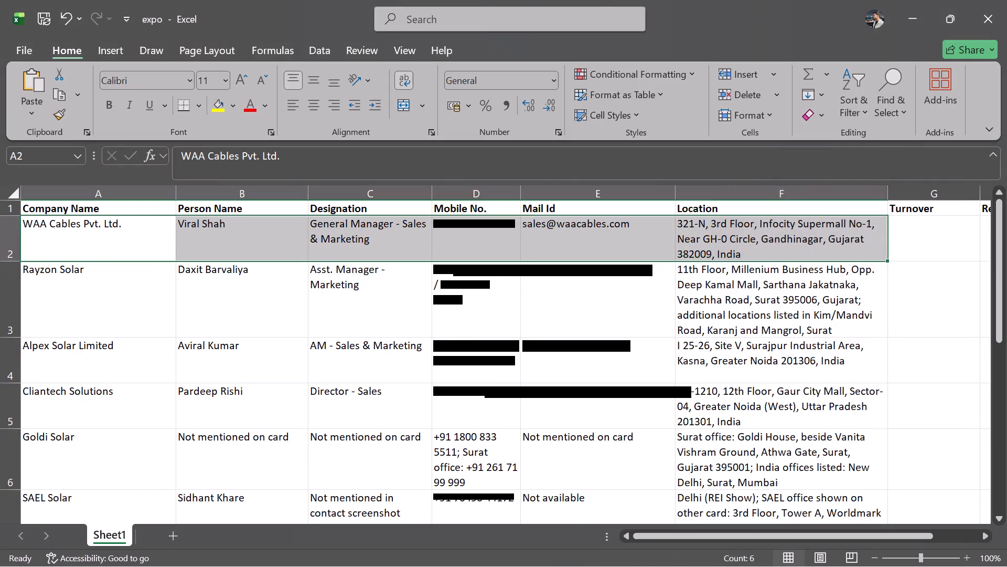
left_click(907, 365)
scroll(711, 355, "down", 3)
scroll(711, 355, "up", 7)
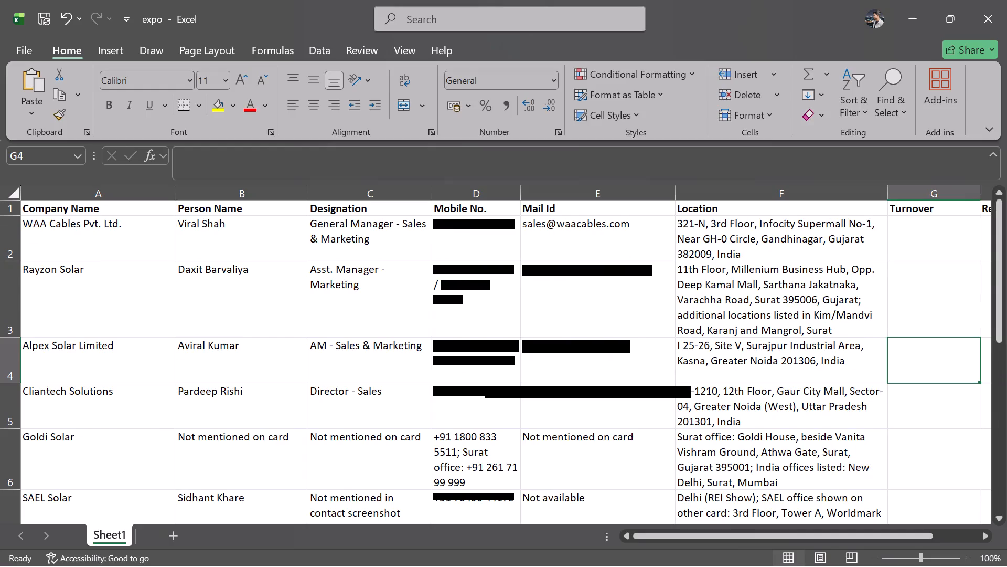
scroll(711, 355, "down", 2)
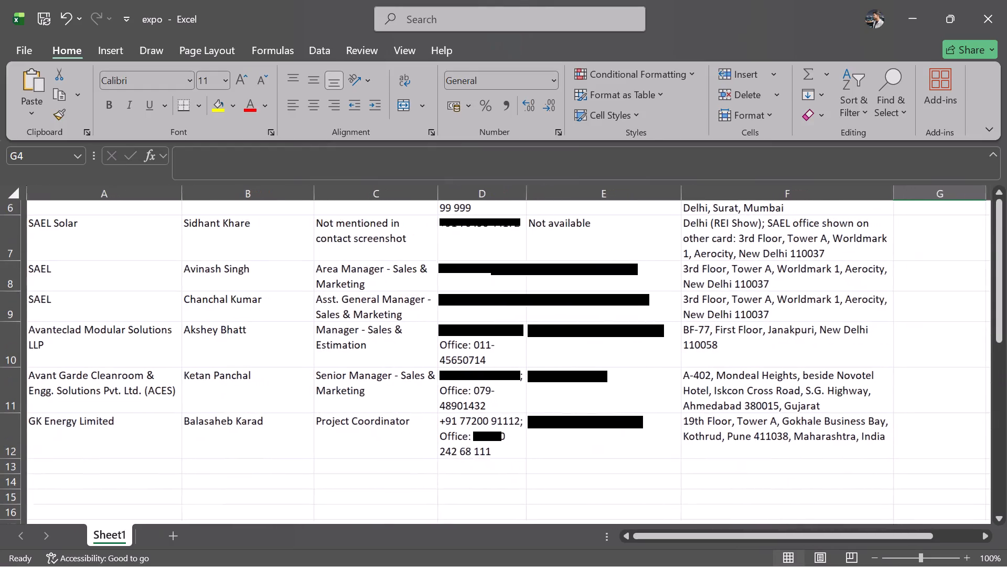
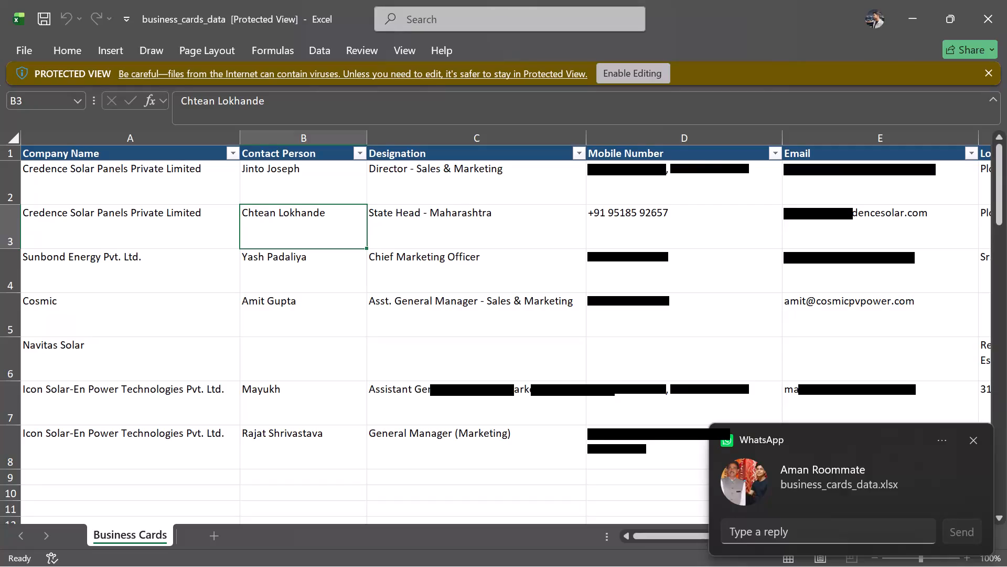
Copy all contact rows A2:F8, from Company Name through Location without the headers, in the business_cards_data workbook.
left_click(971, 442)
scroll(905, 413, "left", 4)
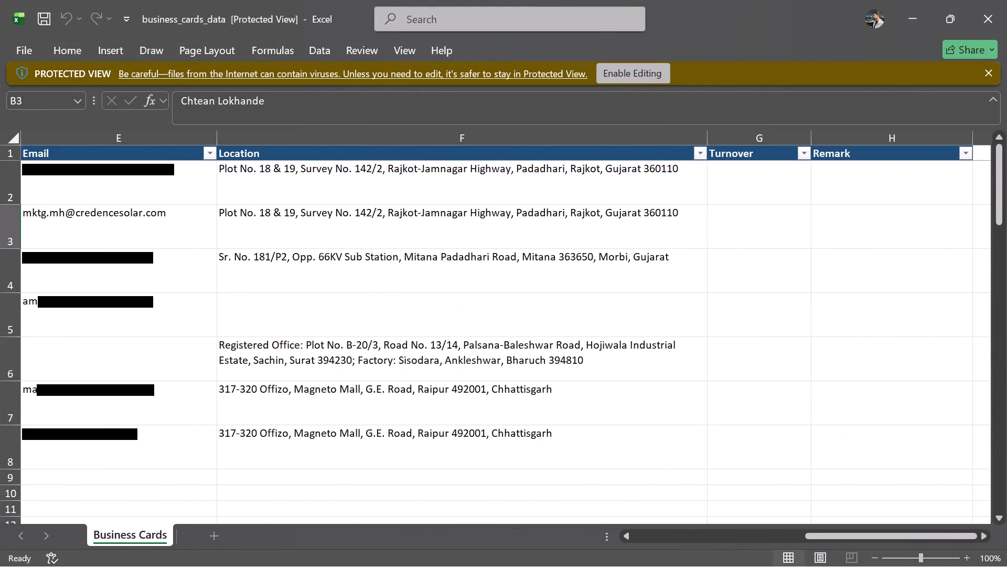
left_click_drag(682, 458, 275, 238)
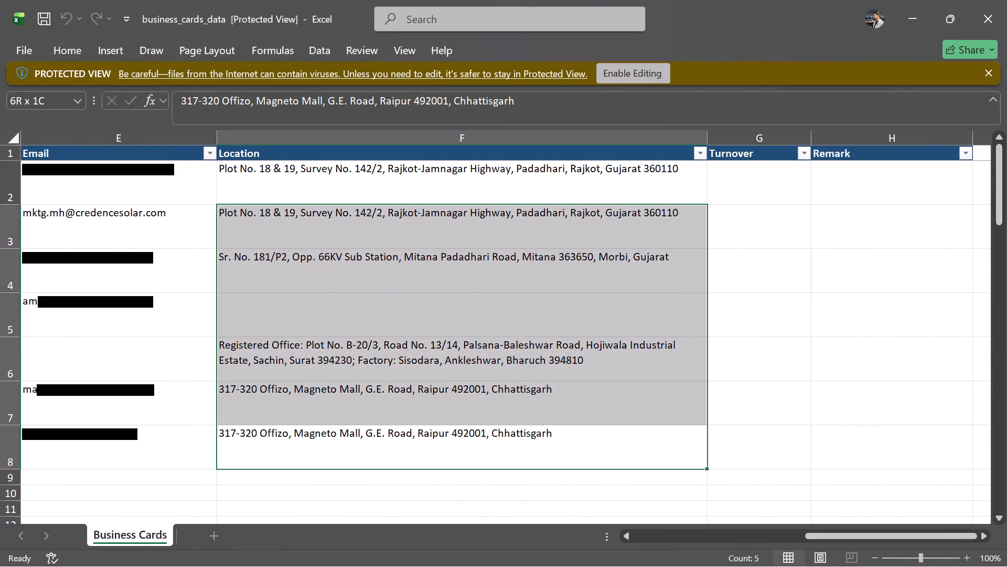
left_click_drag(275, 238, 26, 215)
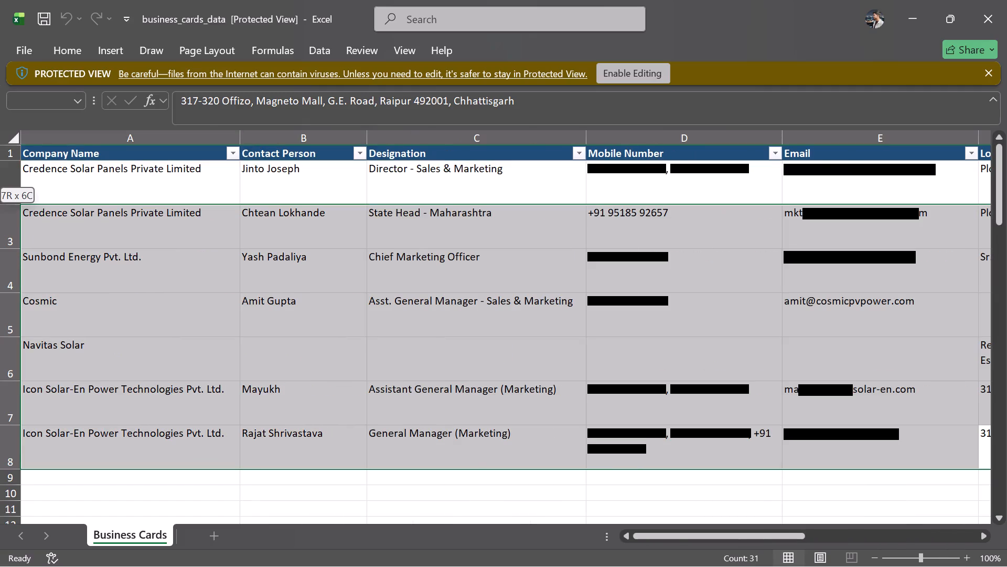
left_click_drag(26, 215, 38, 182)
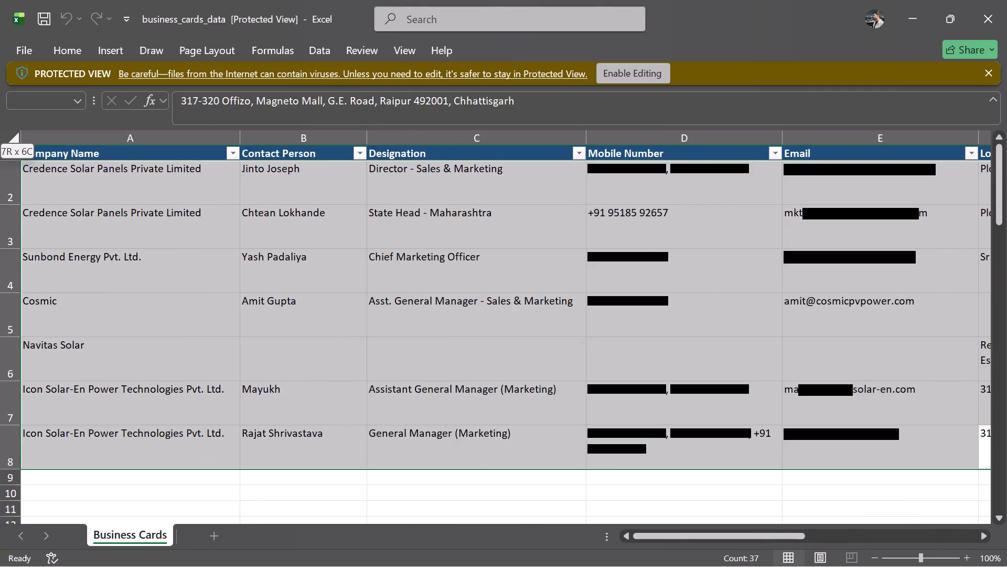
left_click_drag(38, 182, 42, 175)
left_click_drag(42, 175, 41, 177)
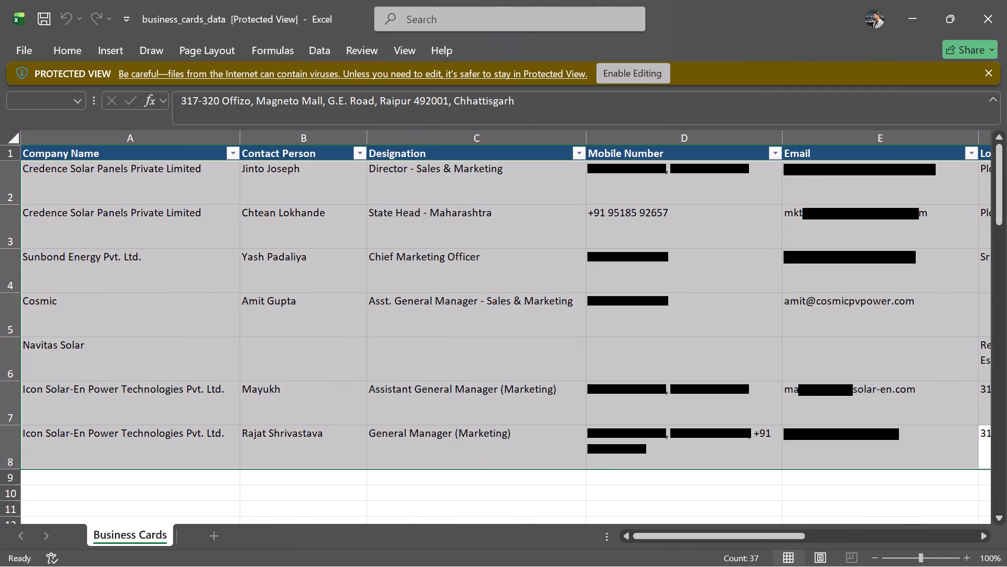
key("ctrl+c")
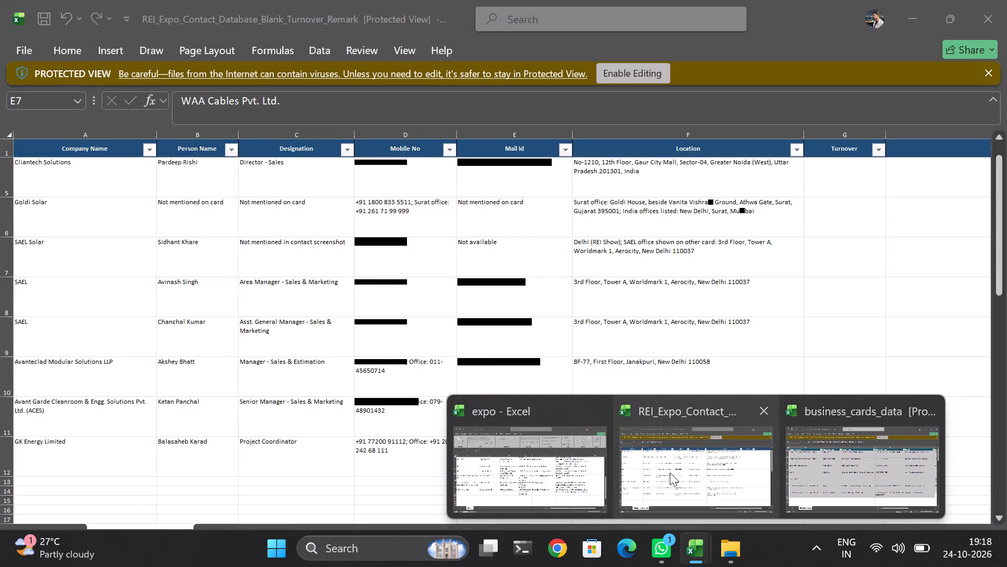
Switch to the expo workbook and paste the copied contact rows starting at cell A13, directly below the GK Energy Limited entry.
left_click(596, 473)
scroll(541, 446, "up", 2)
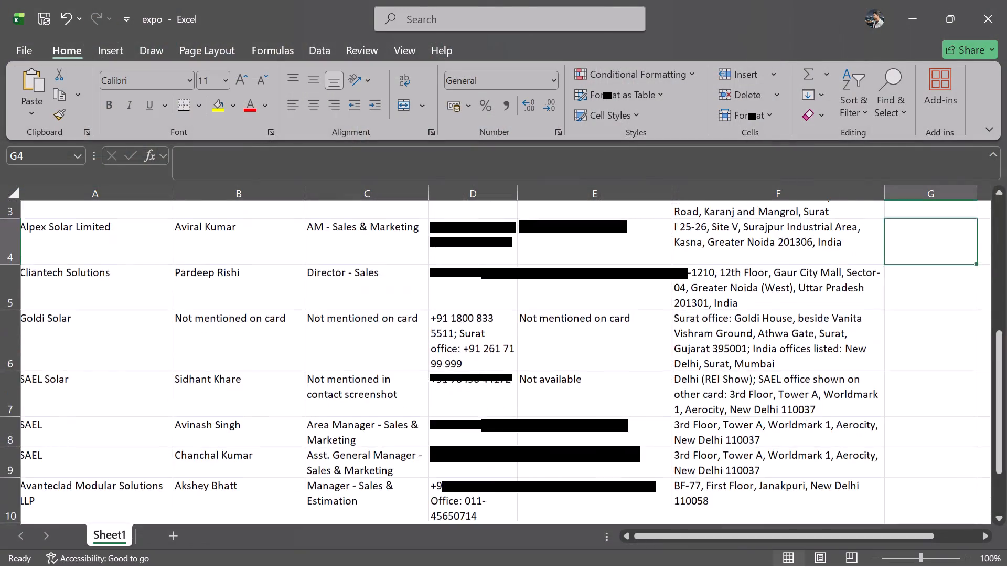
scroll(541, 446, "up", 2)
scroll(541, 446, "down", 2)
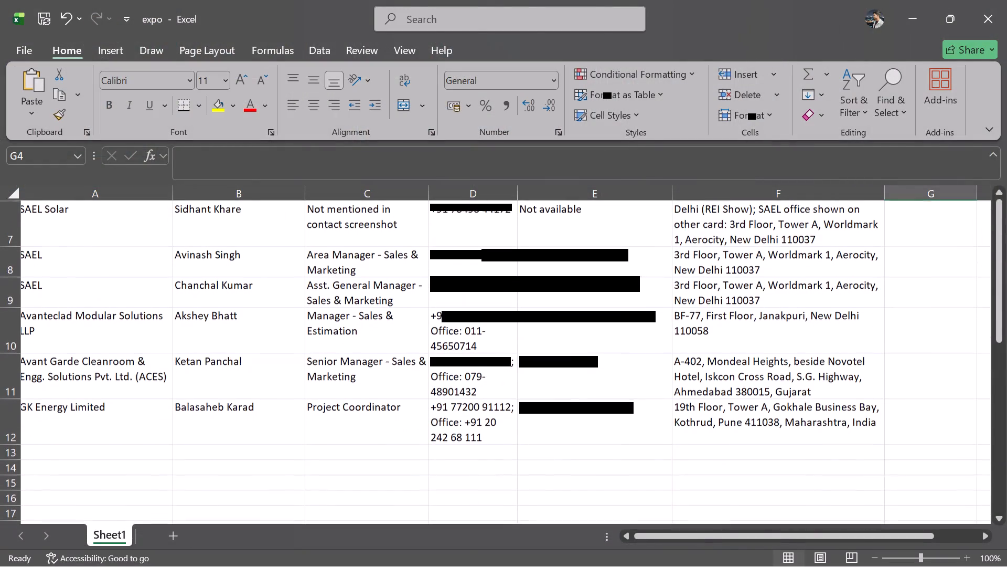
left_click(103, 455)
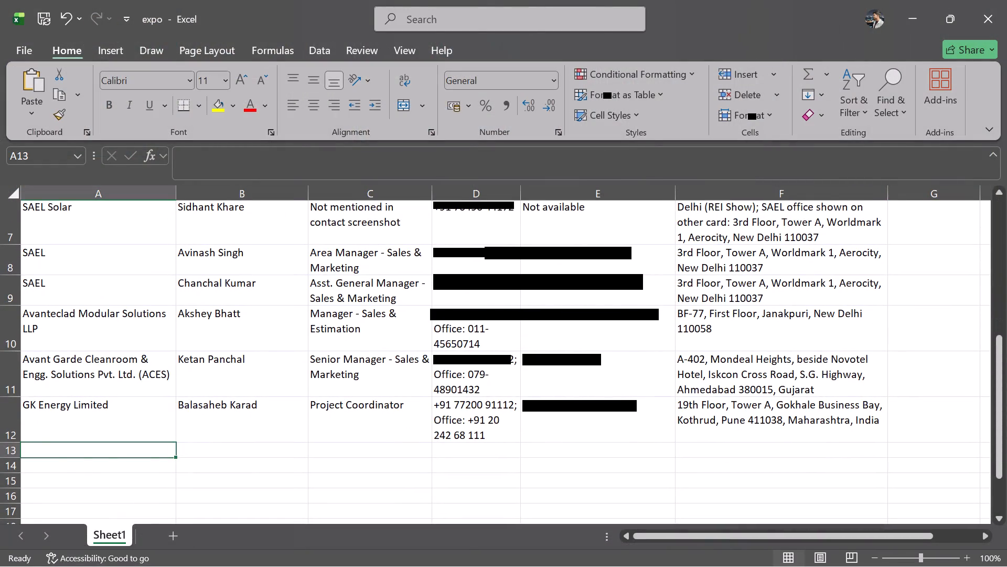
key("ctrl+v")
scroll(103, 455, "down", 1)
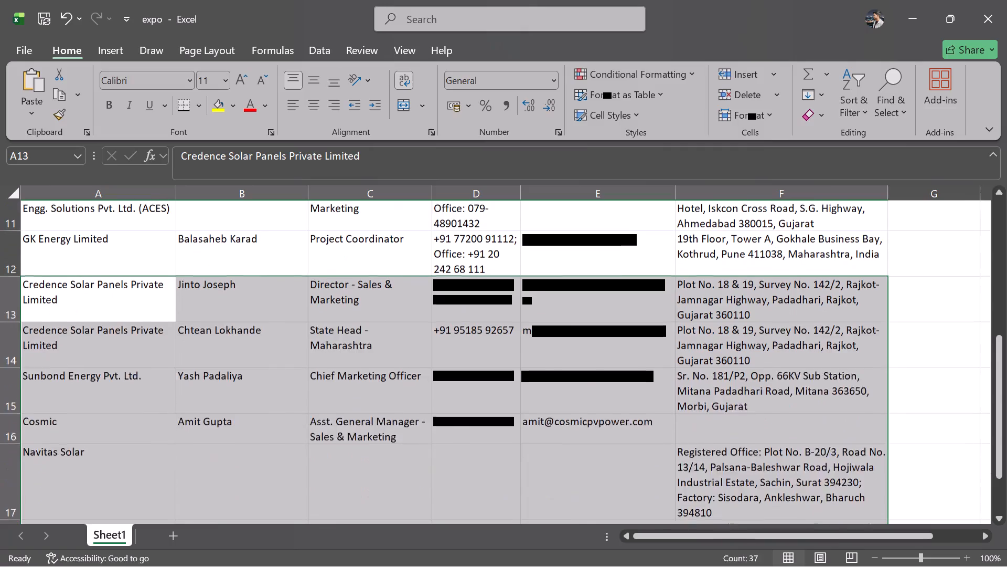
scroll(103, 455, "down", 3)
left_click(103, 455)
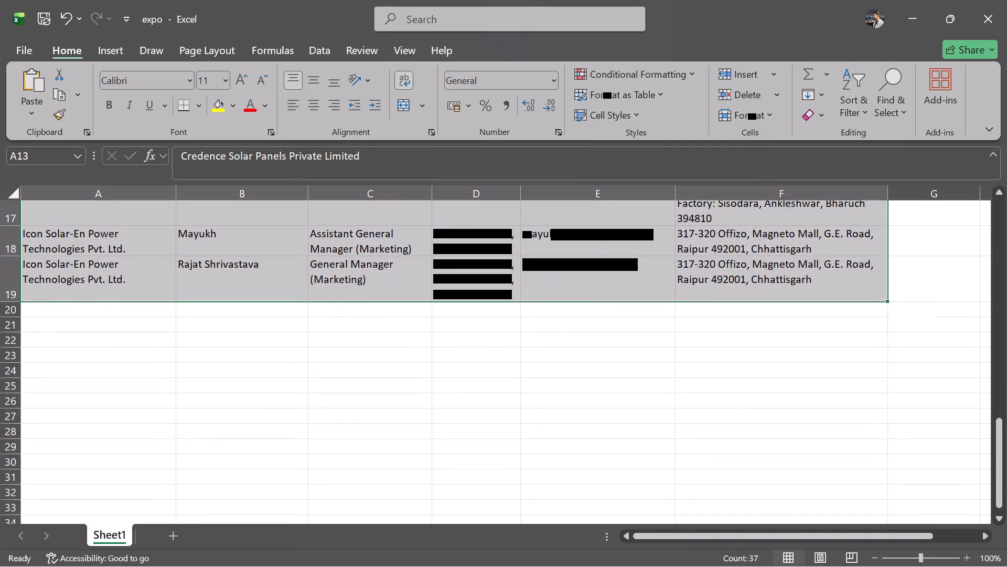
Review the combined contact list in the expo sheet, checking the entries from WAA Cables through Icon Solar-En across all columns.
scroll(442, 331, "up", 2)
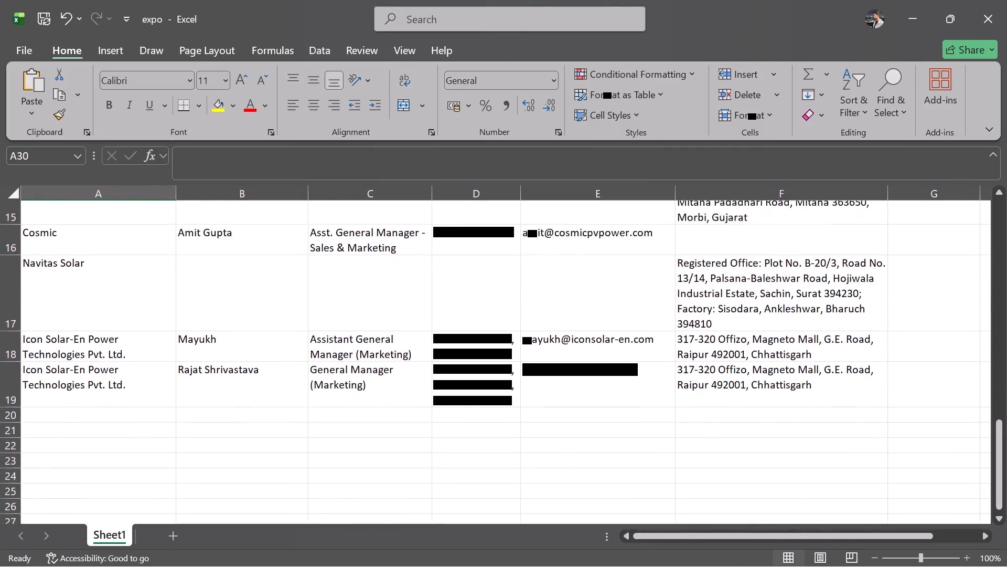
scroll(442, 331, "up", 2)
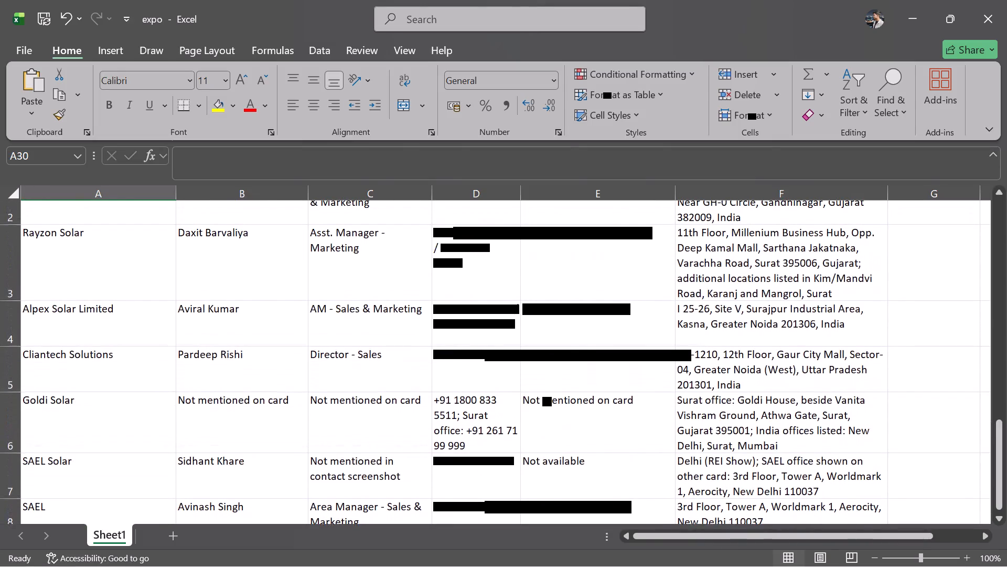
scroll(442, 331, "up", 2)
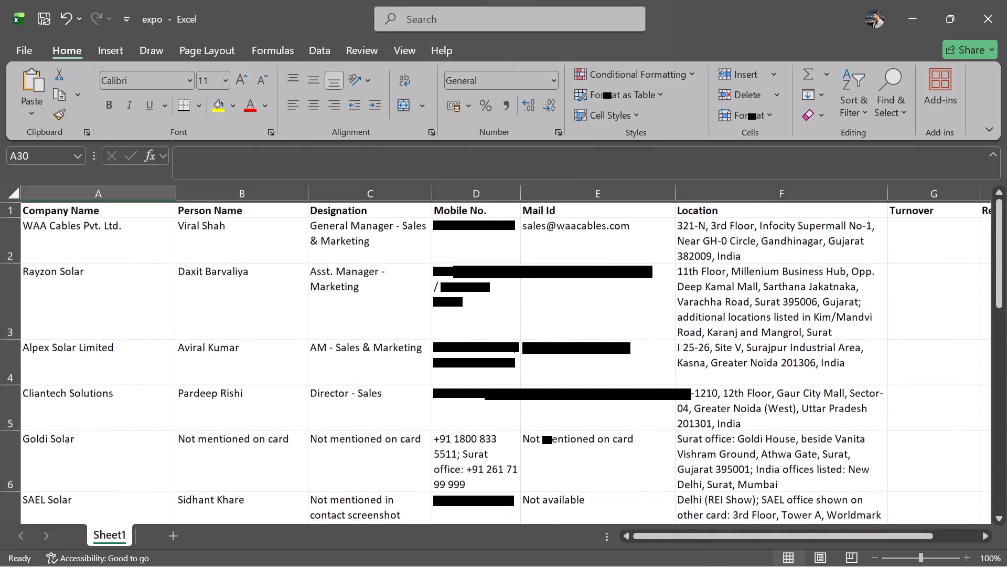
scroll(567, 443, "down", 1)
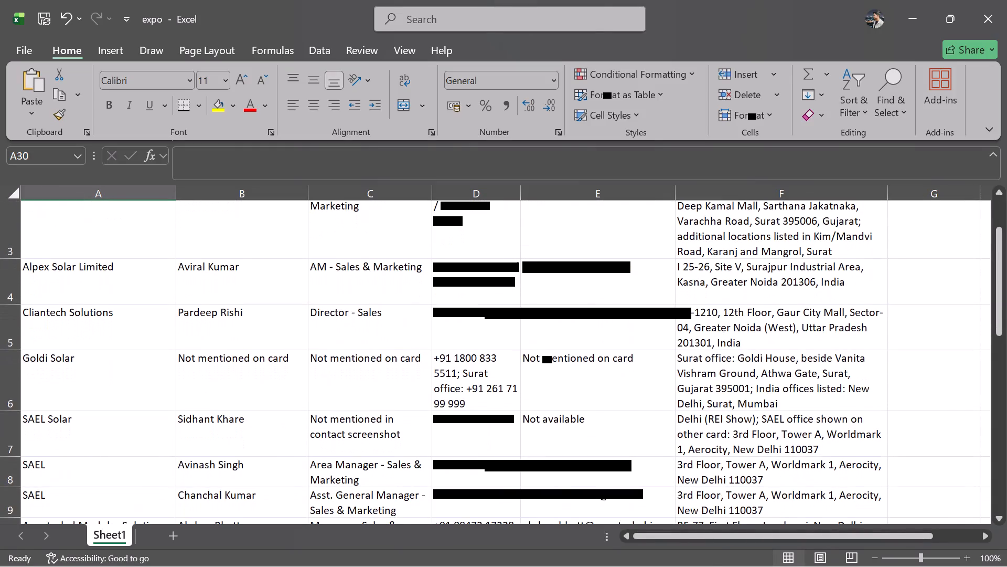
scroll(604, 382, "up", 1)
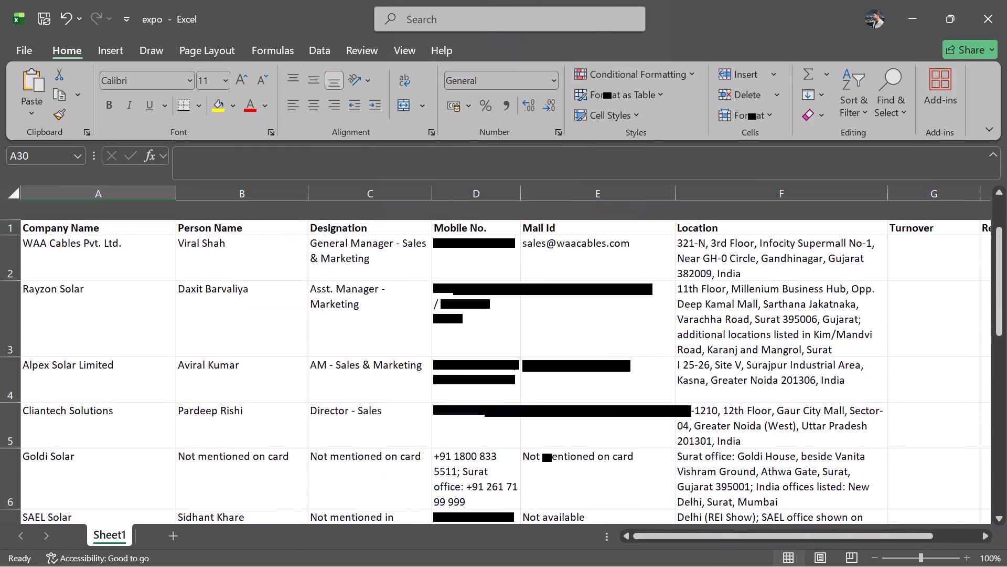
scroll(604, 382, "up", 1)
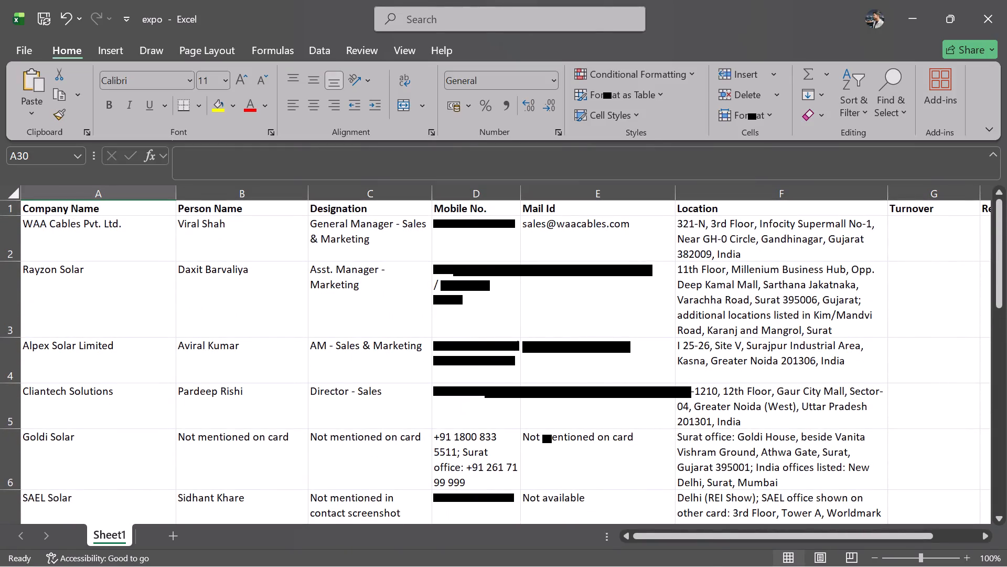
scroll(618, 448, "down", 1)
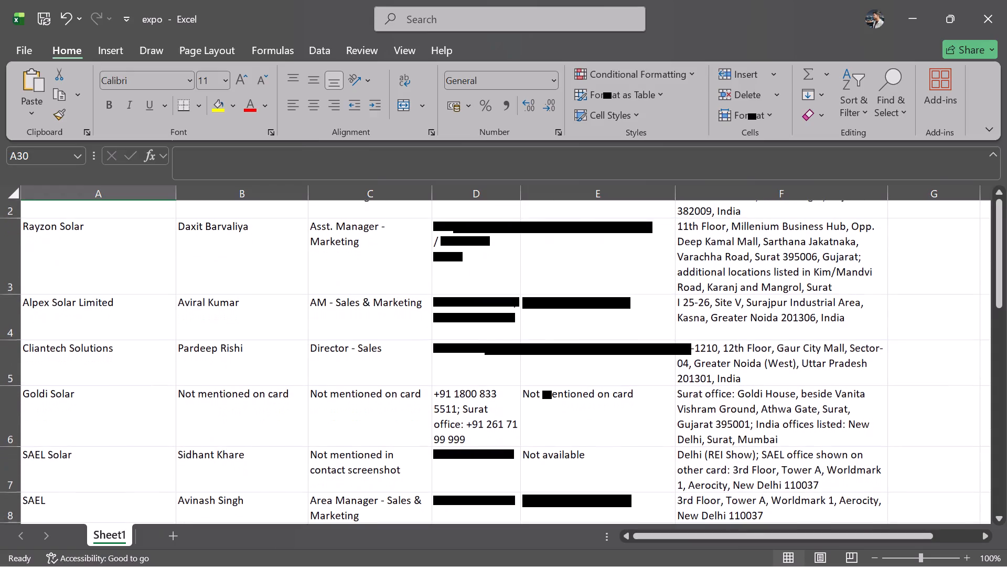
scroll(243, 403, "up", 1)
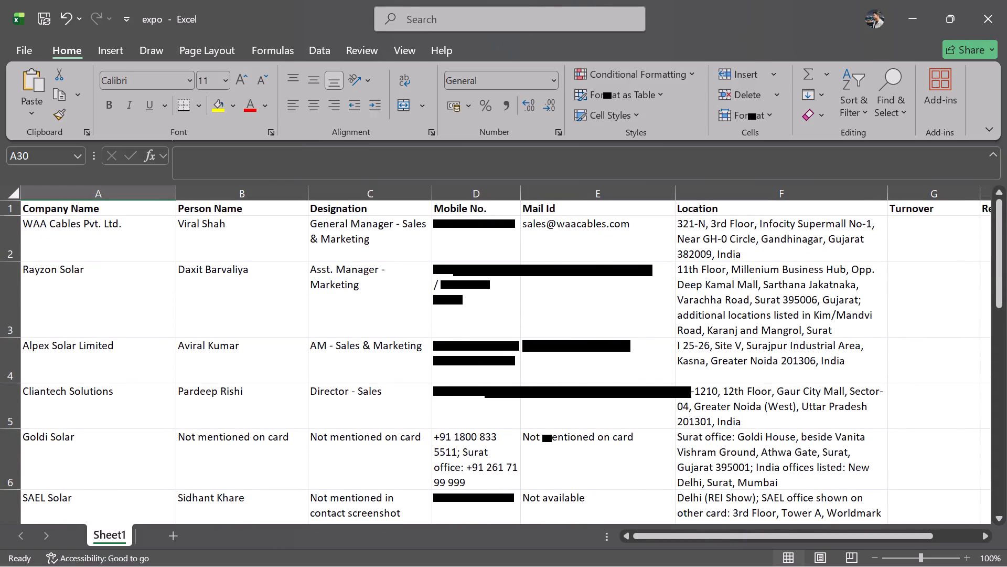
scroll(259, 470, "down", 2)
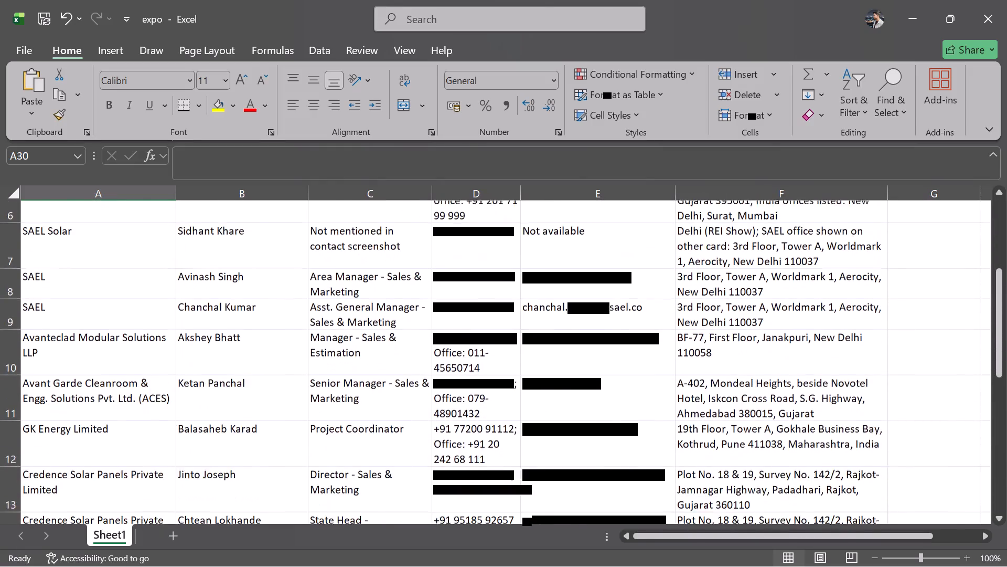
scroll(259, 470, "down", 2)
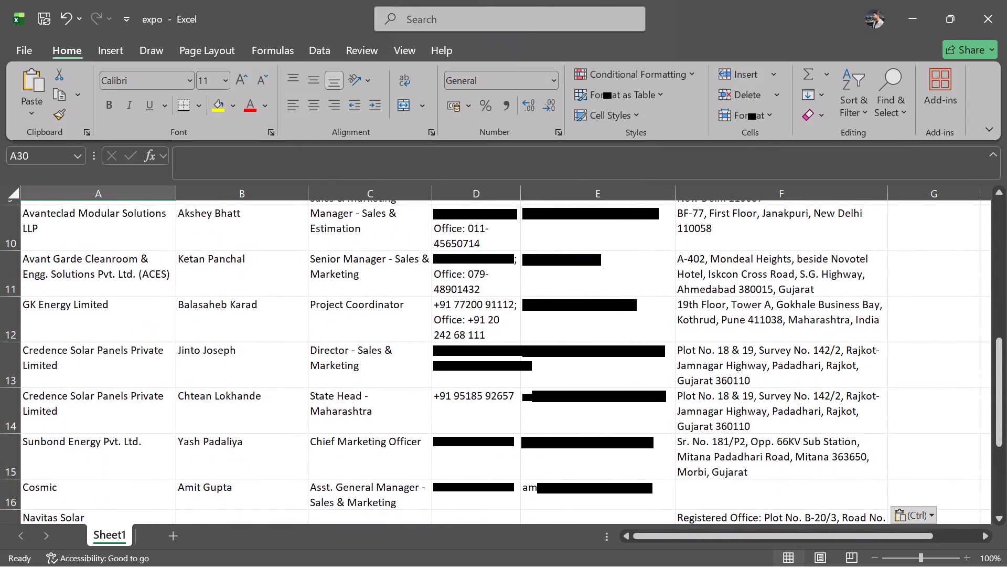
scroll(259, 470, "down", 1)
scroll(259, 470, "right", 1)
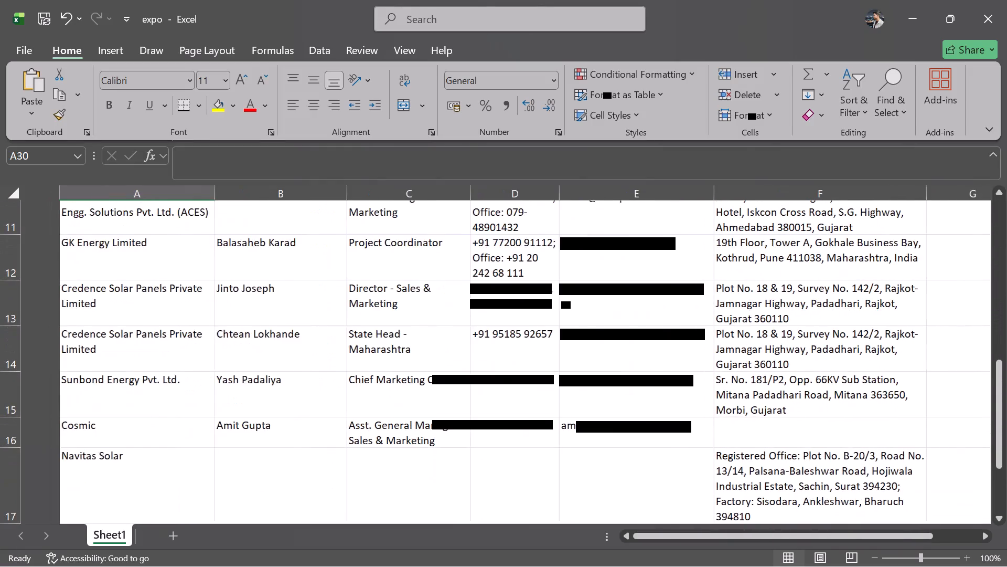
scroll(259, 470, "right", 1)
scroll(259, 470, "down", 1)
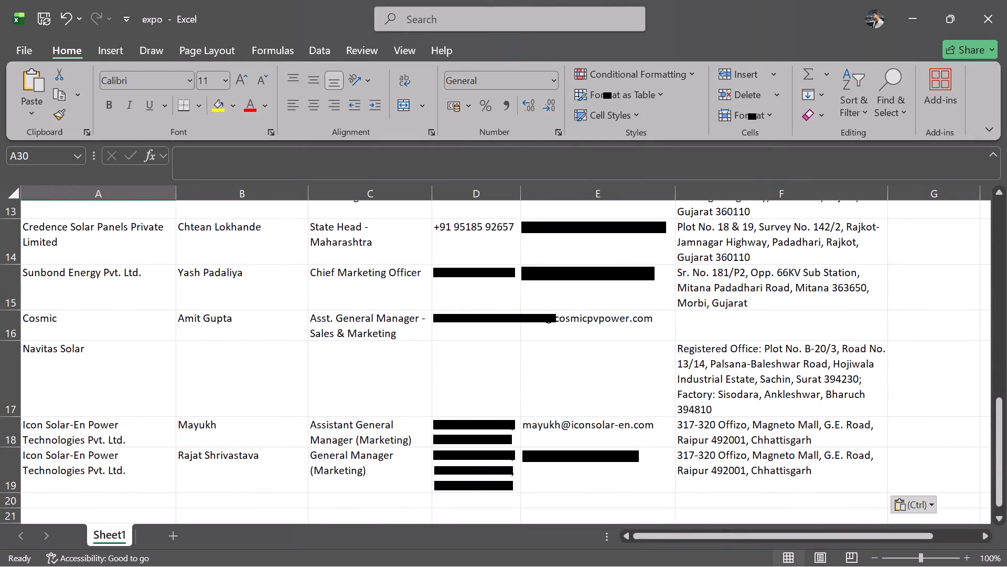
scroll(258, 385, "up", 1)
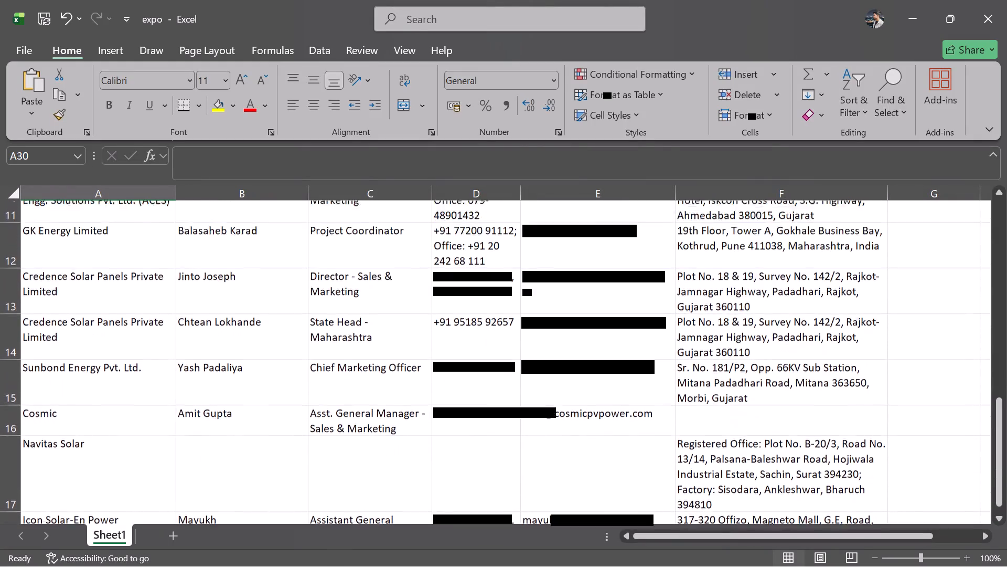
scroll(258, 385, "up", 1)
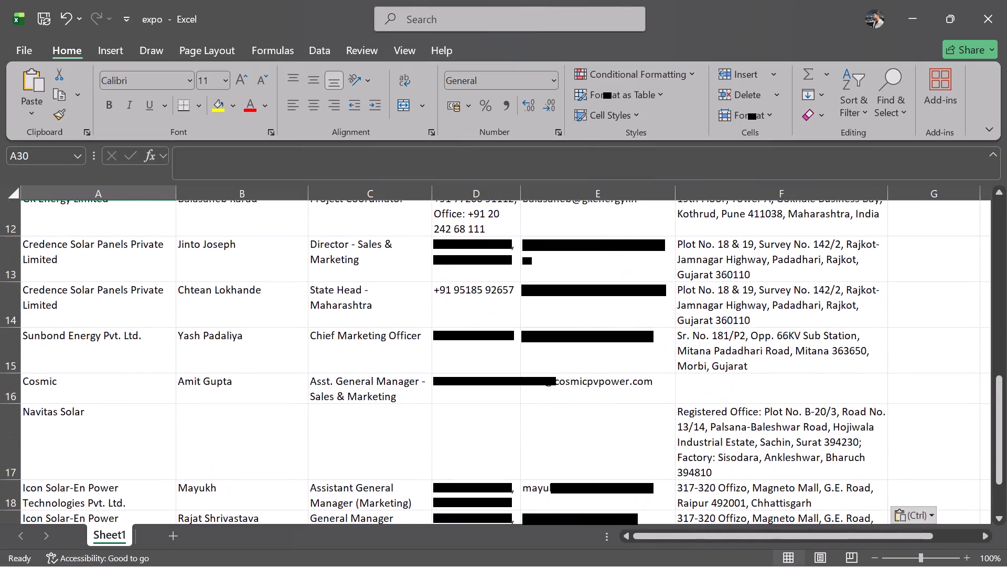
scroll(258, 385, "down", 1)
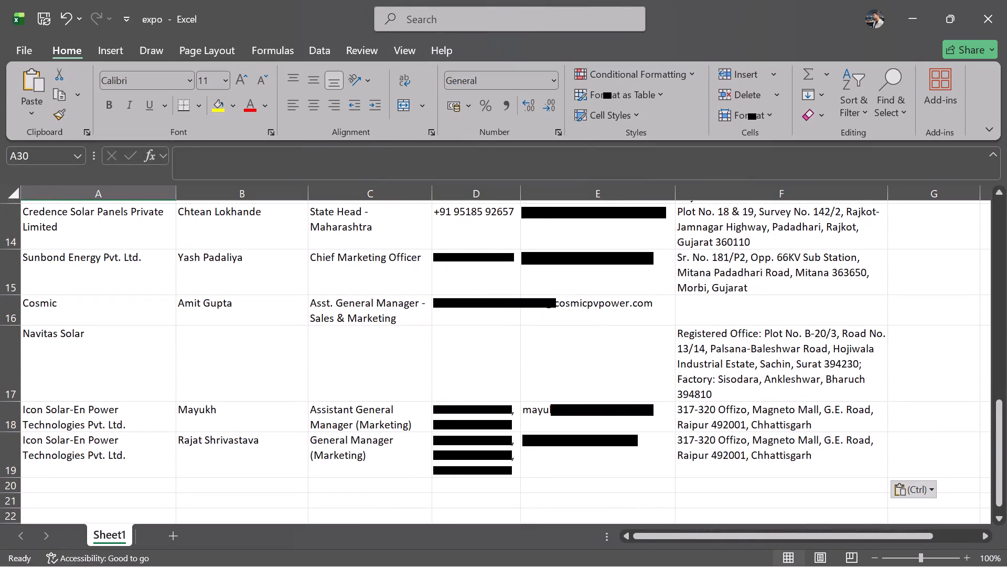
scroll(258, 385, "up", 6)
scroll(258, 385, "down", 4)
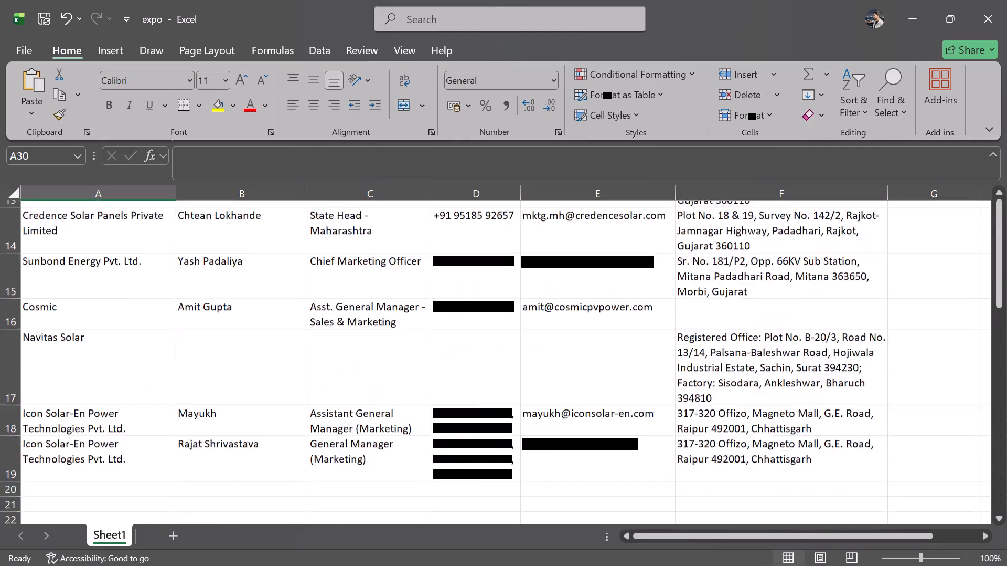
scroll(258, 385, "up", 5)
scroll(258, 385, "down", 1)
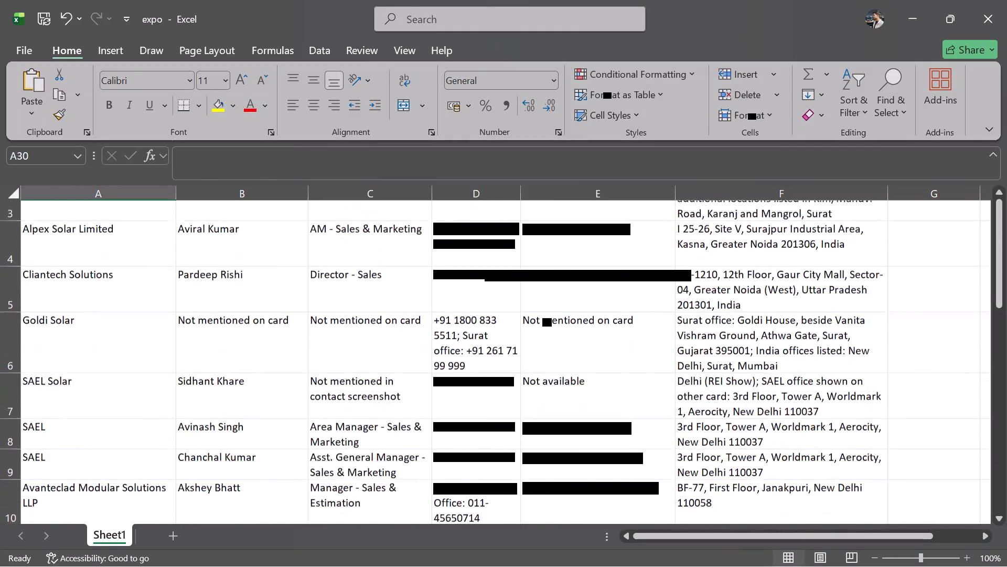
scroll(258, 385, "down", 1)
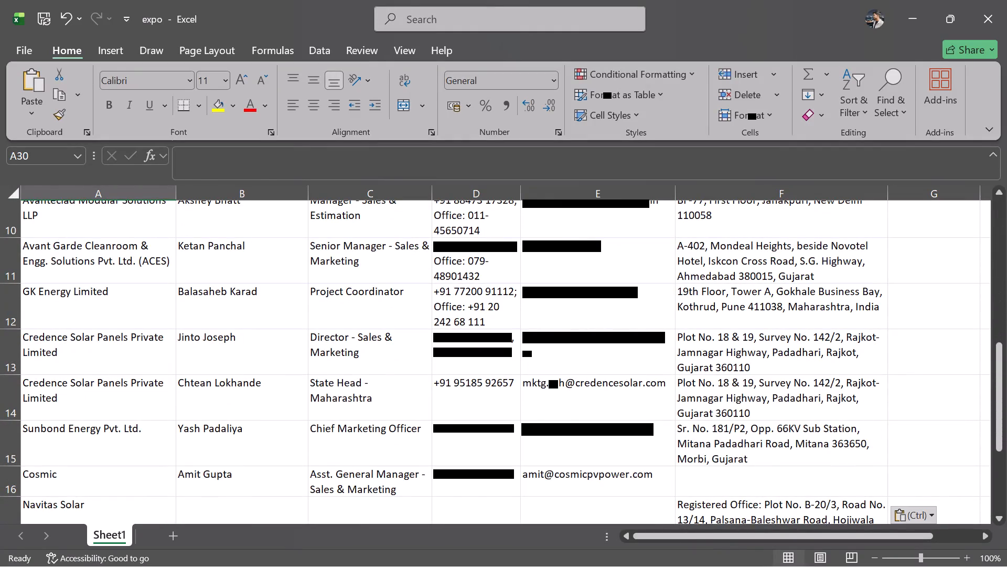
scroll(258, 385, "up", 3)
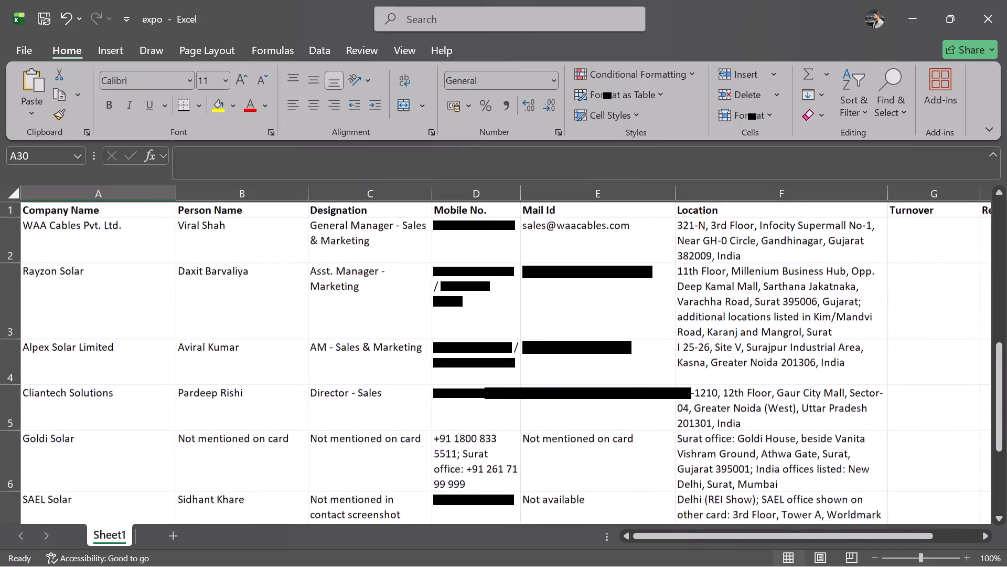
scroll(258, 385, "down", 1)
scroll(258, 385, "up", 1)
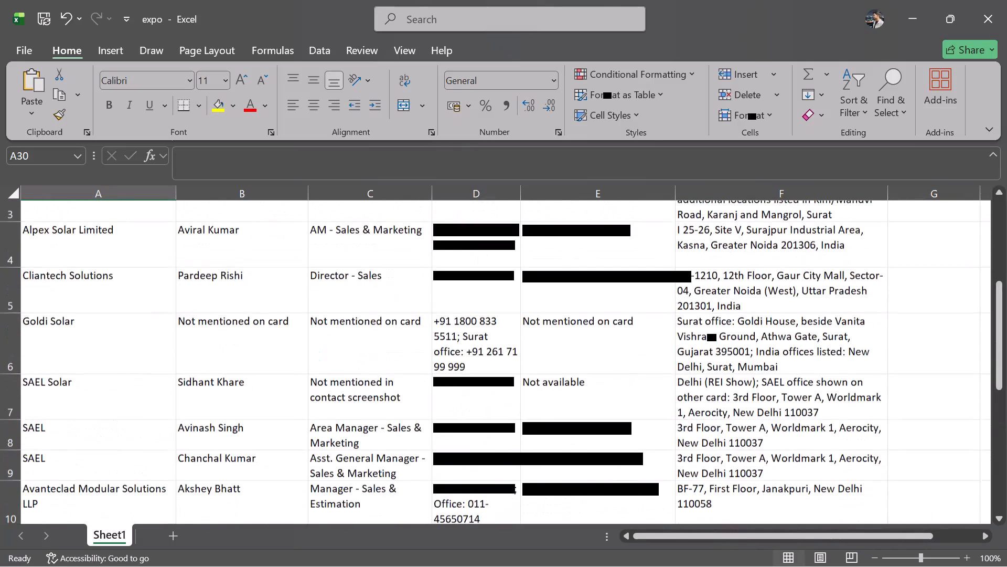
scroll(258, 385, "up", 1)
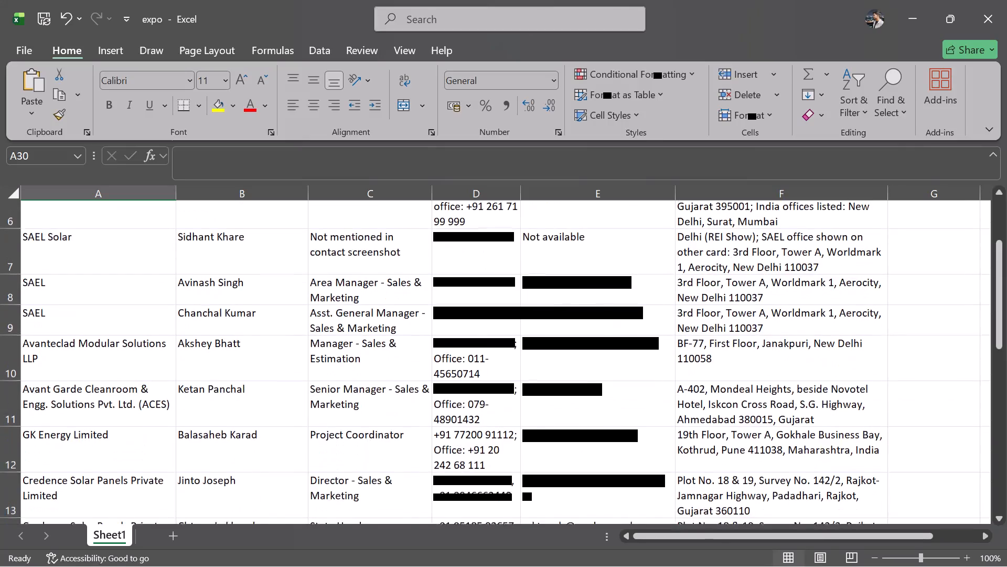
scroll(258, 385, "up", 9)
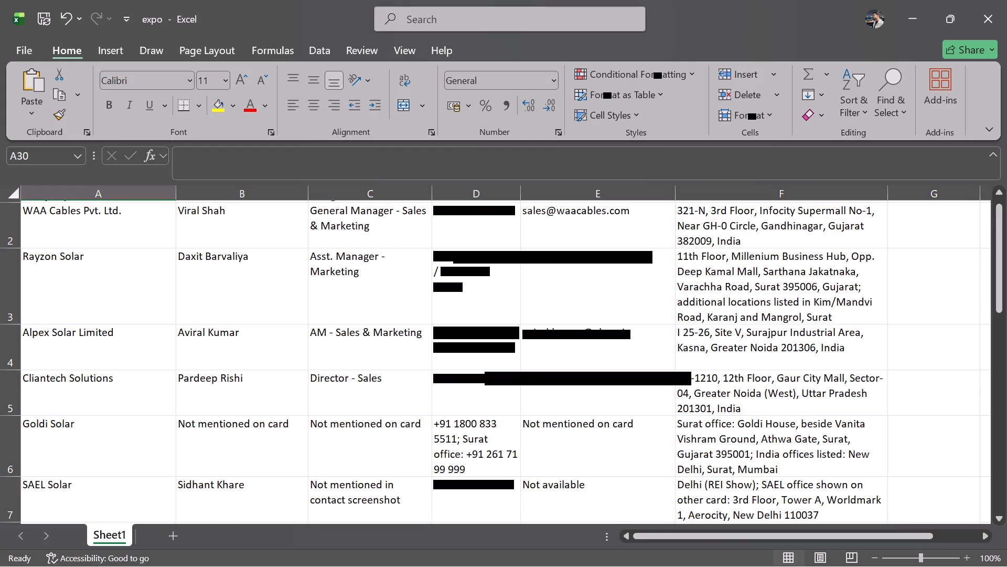
Select cell A20, the first empty Company Name cell below the last Icon Solar-En contact.
scroll(470, 369, "down", 2)
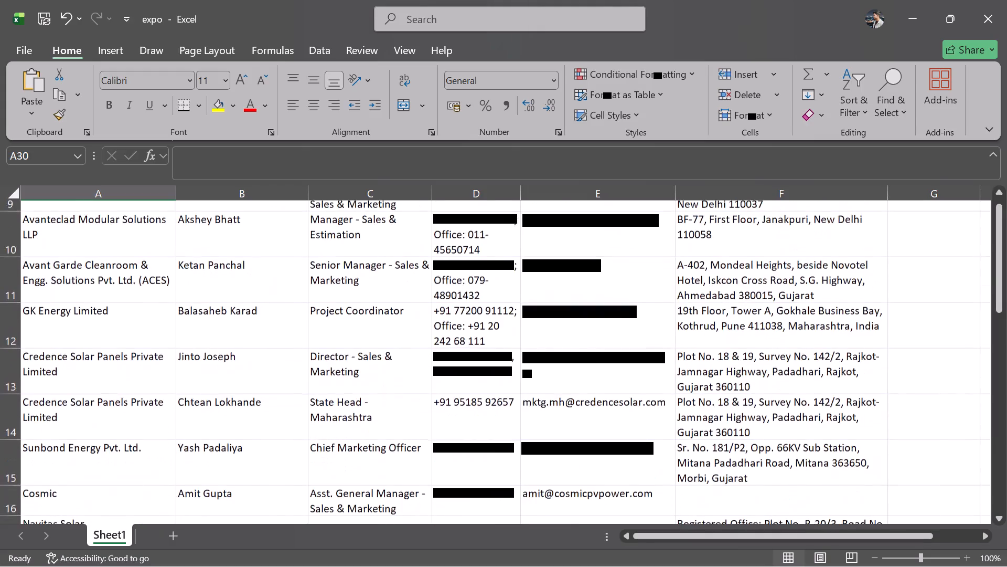
scroll(470, 369, "down", 2)
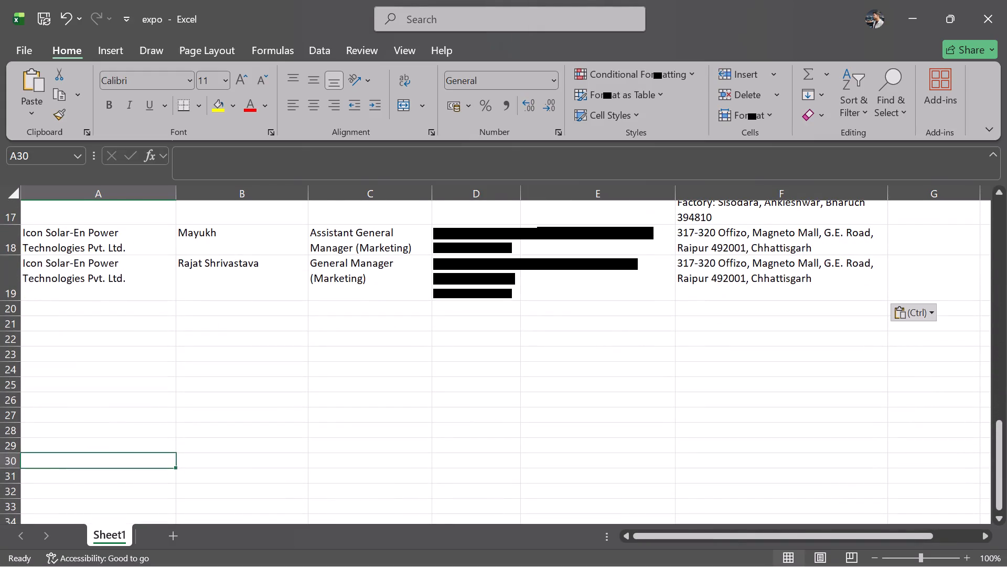
left_click(112, 315)
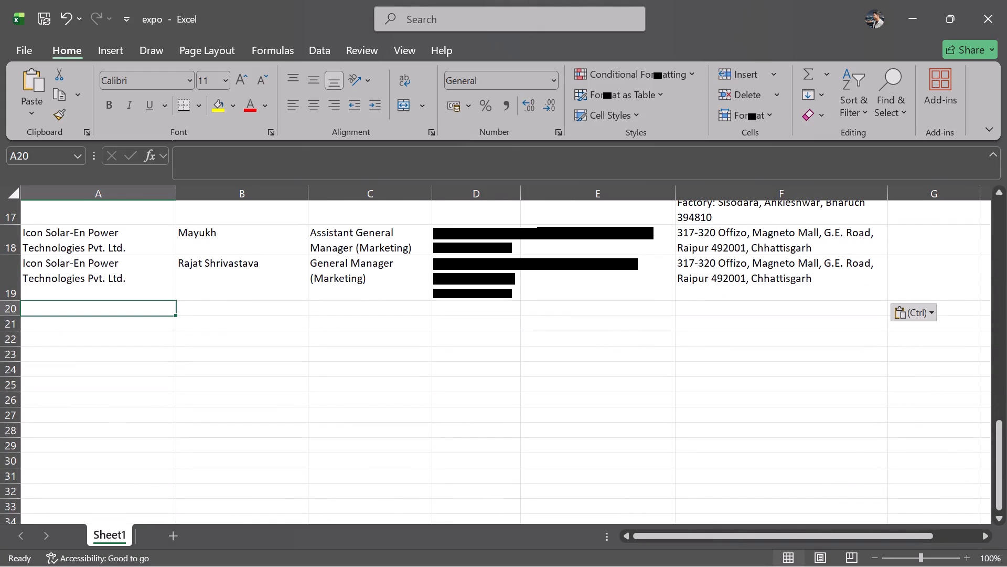
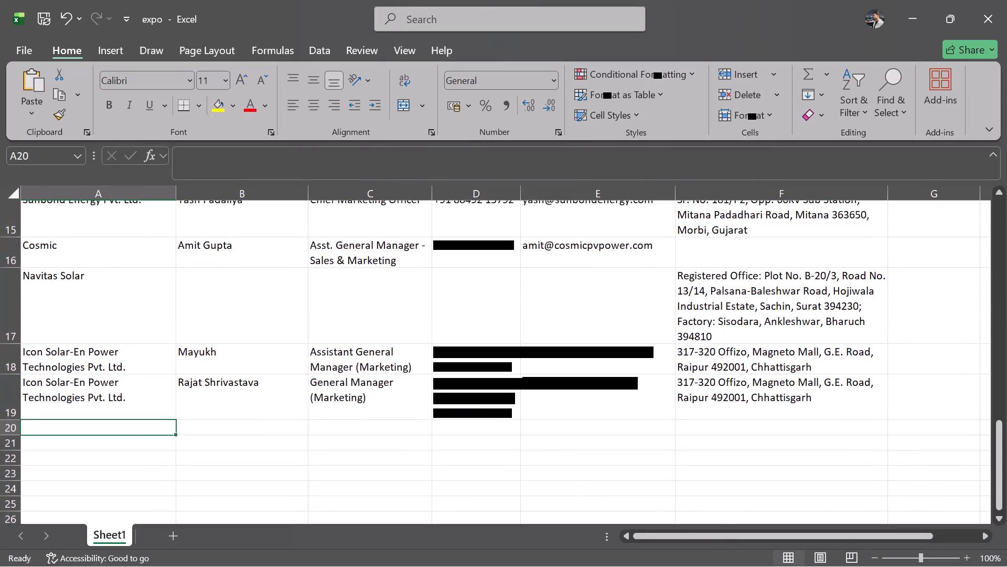
Review the combined contact list from the Icon Solar-En entries up to the header row and back to the end of the list.
scroll(137, 290, "right", 1)
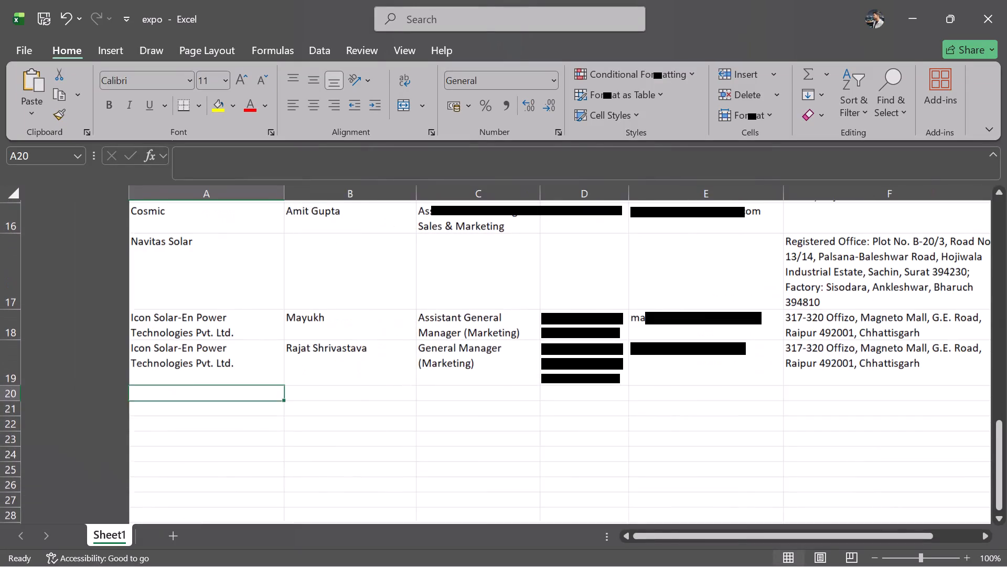
scroll(137, 290, "right", 3)
scroll(137, 290, "up", 1)
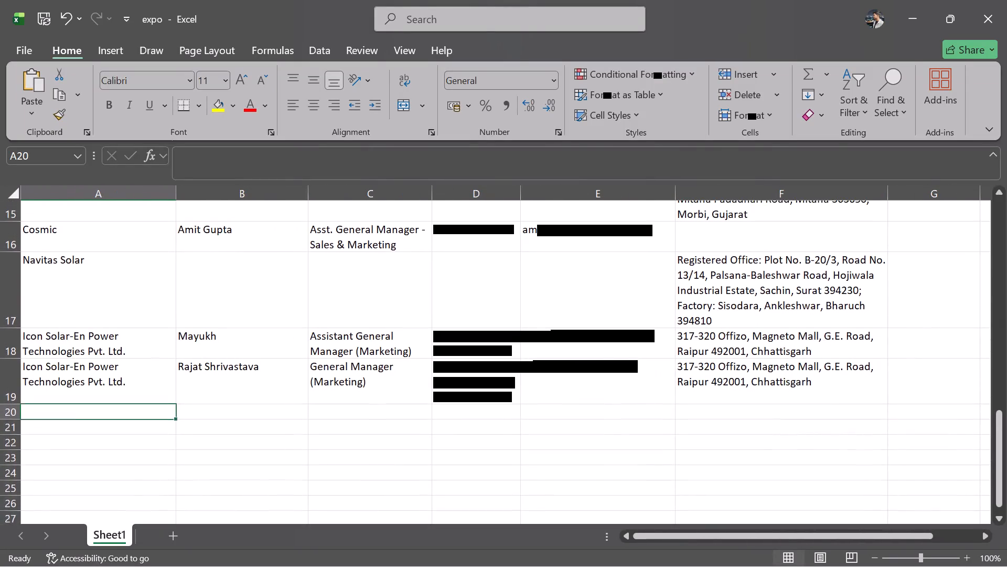
scroll(137, 290, "up", 2)
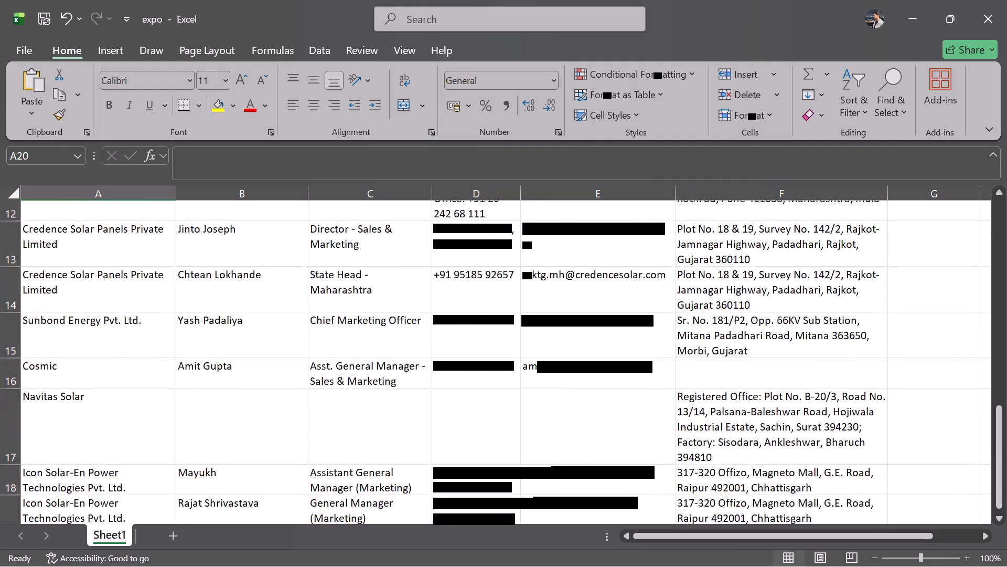
scroll(137, 290, "up", 3)
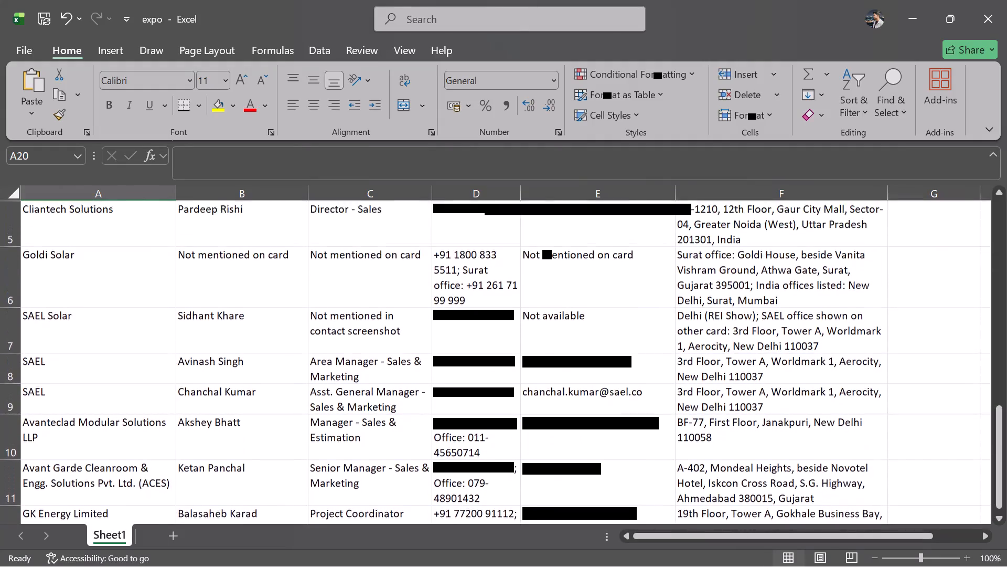
scroll(137, 290, "up", 1)
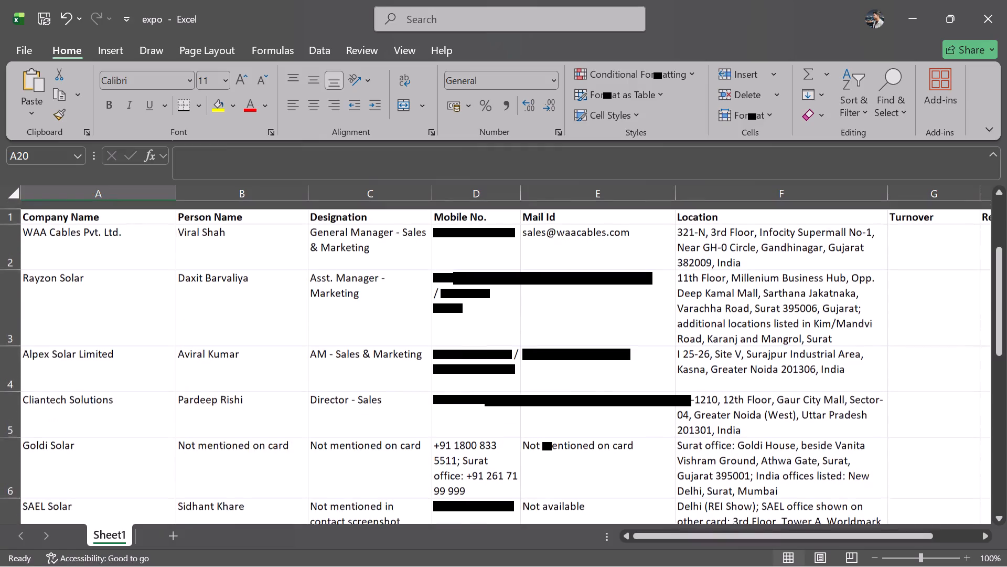
scroll(222, 433, "down", 2)
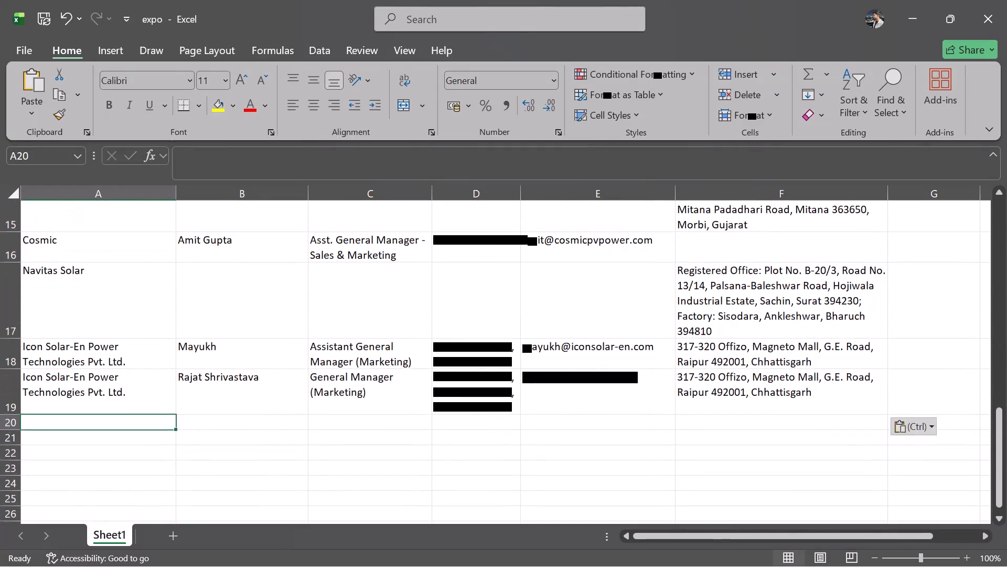
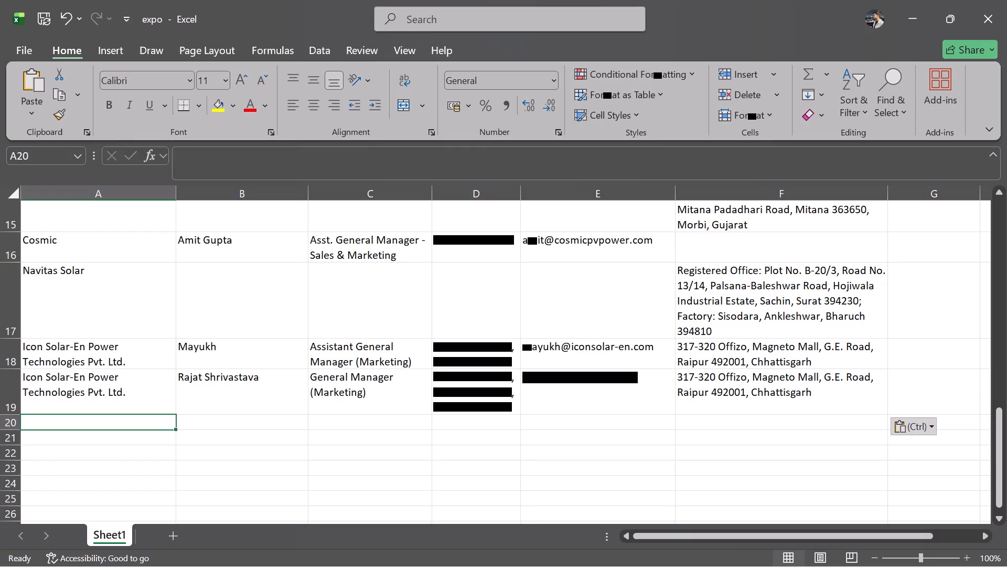
Check the combined contact list's company, contact, designation, phone, email and address entries between the Cliantech Solutions and Icon Solar-En rows.
left_click(650, 451)
scroll(650, 451, "up", 1)
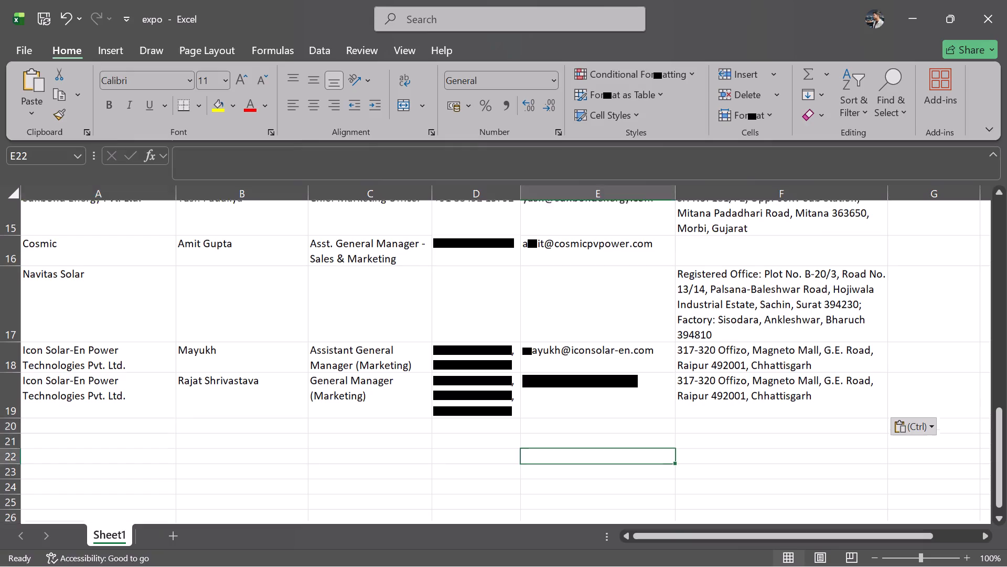
scroll(650, 451, "up", 5)
scroll(650, 451, "down", 1)
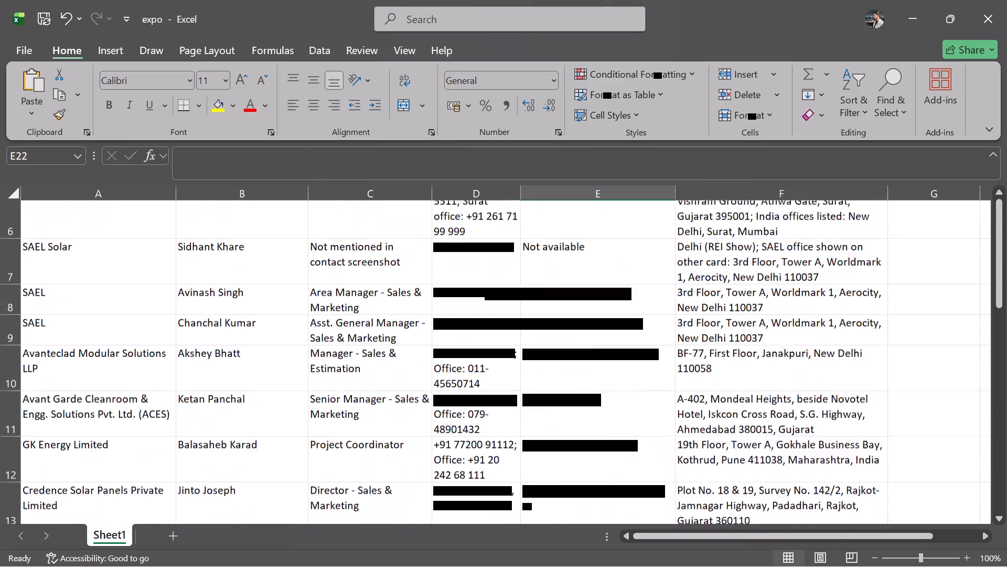
scroll(650, 451, "down", 2)
scroll(650, 451, "up", 1)
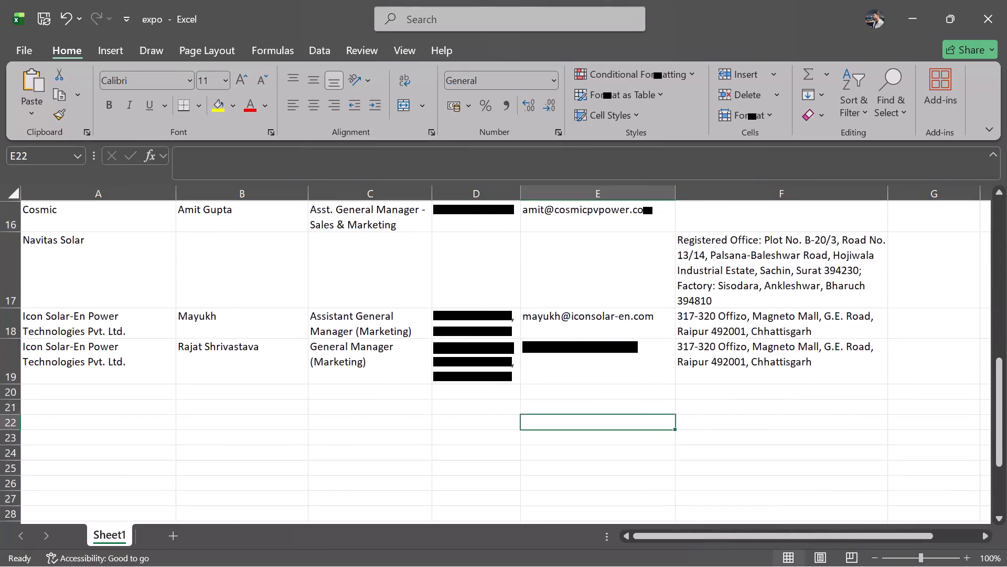
scroll(650, 451, "up", 1)
scroll(650, 451, "down", 1)
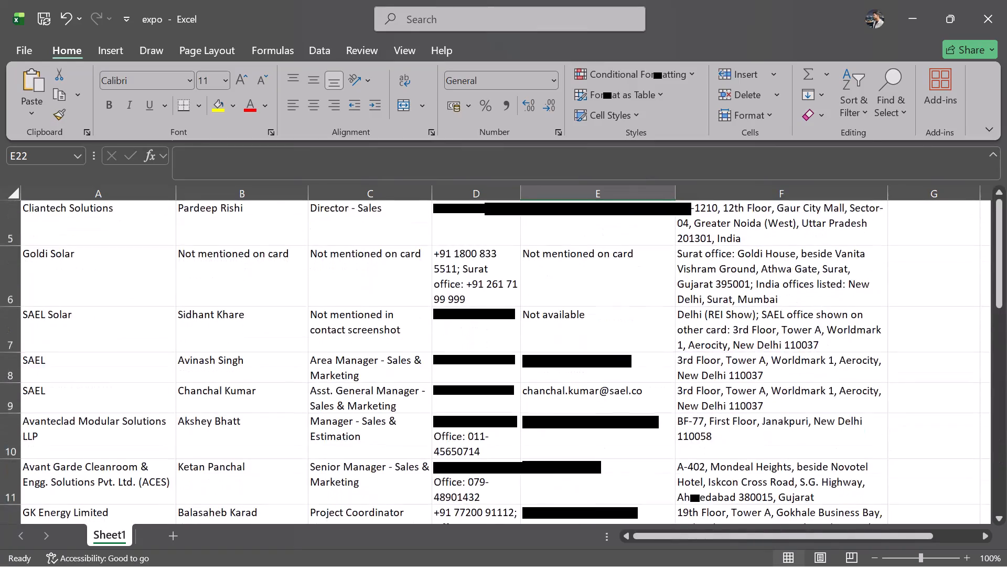
scroll(650, 451, "down", 2)
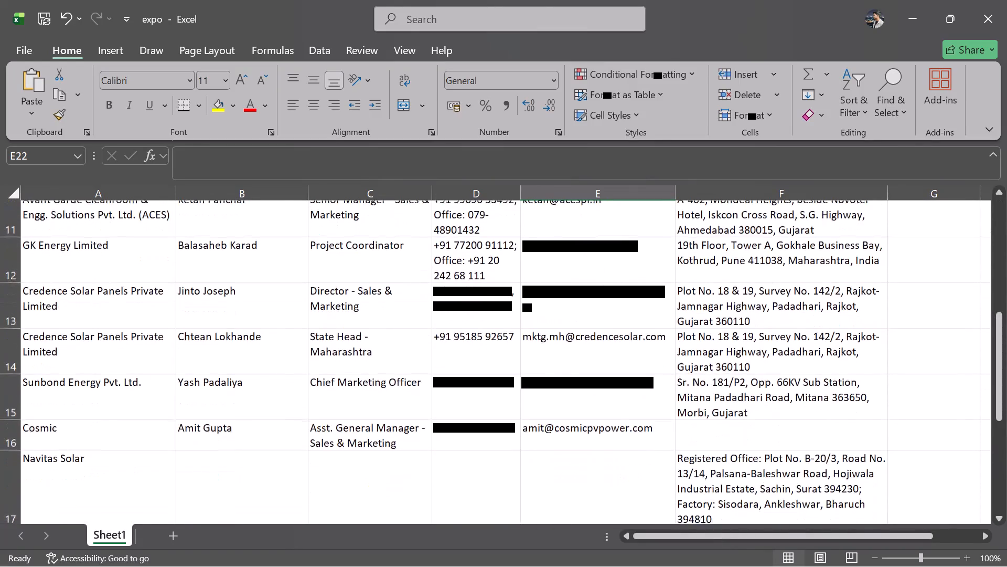
Review the combined contact list from the Avanteclad Modular Solutions entry through the last Icon Solar-En entry and the empty rows below.
scroll(650, 451, "down", 1)
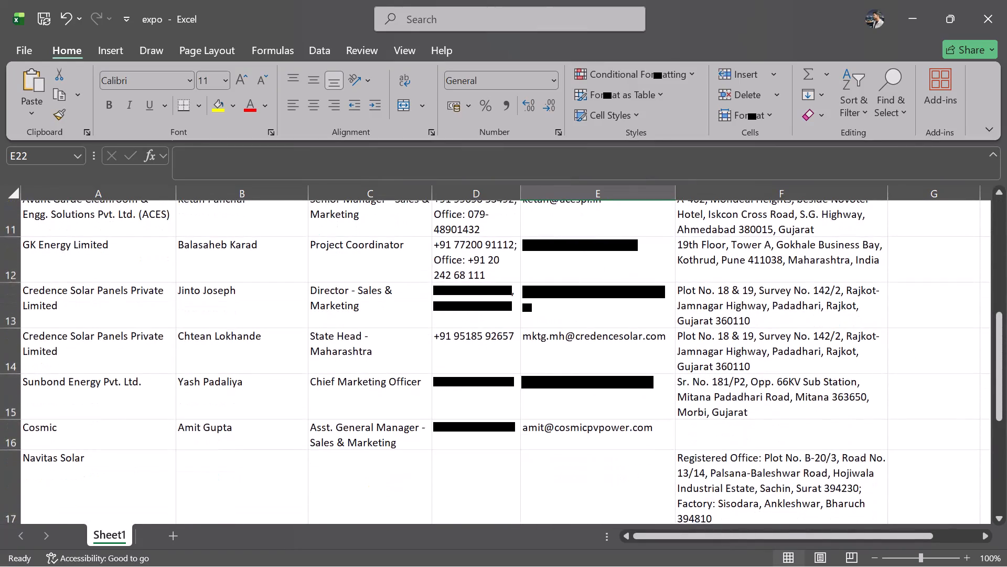
scroll(650, 451, "down", 2)
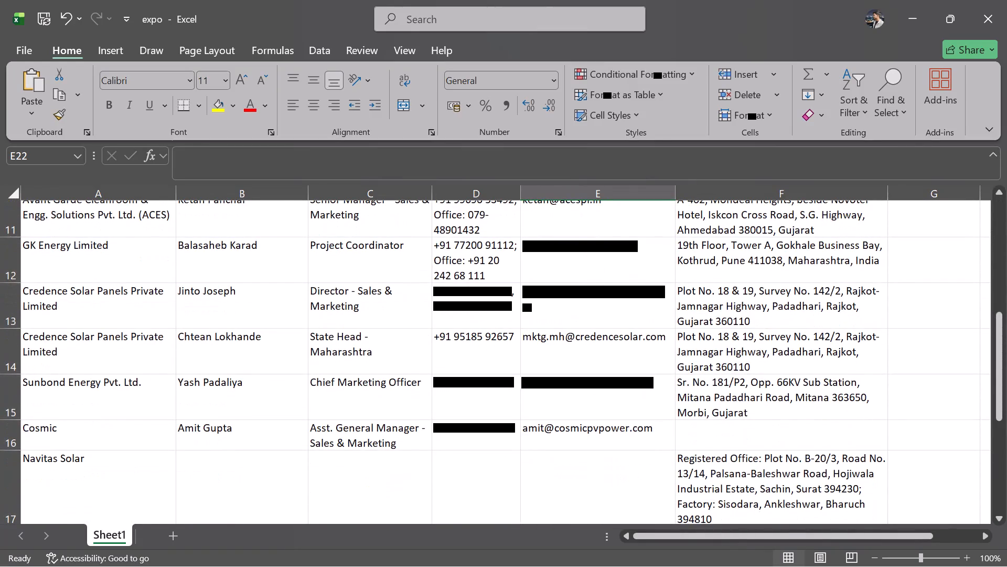
scroll(650, 451, "down", 3)
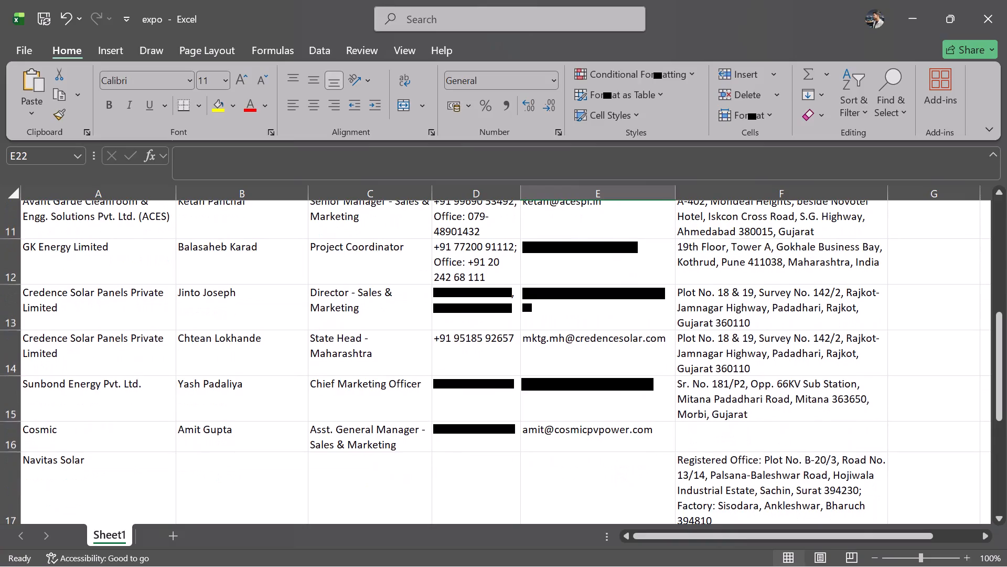
scroll(650, 451, "down", 1)
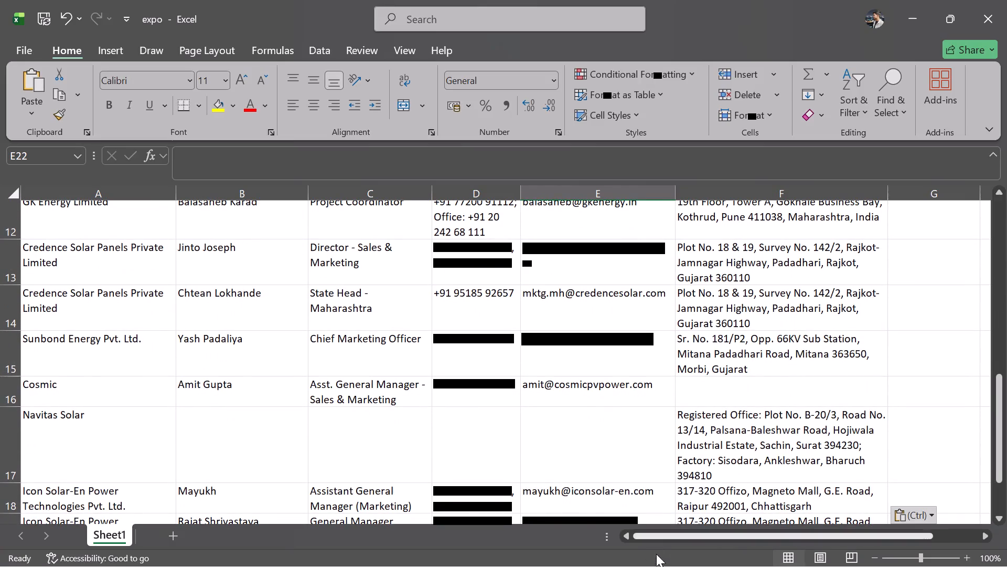
scroll(609, 432, "down", 1)
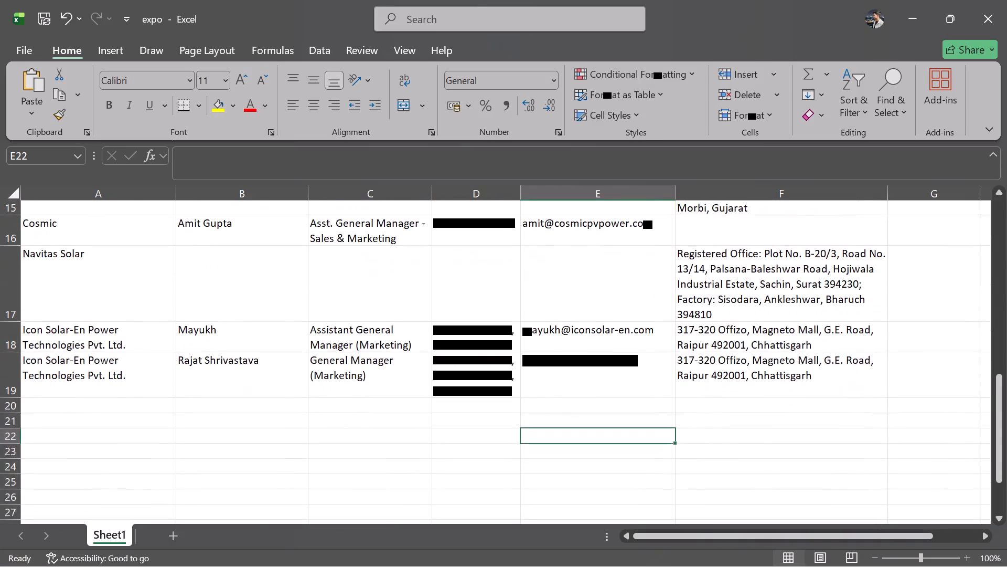
scroll(609, 432, "down", 1)
scroll(609, 432, "up", 1)
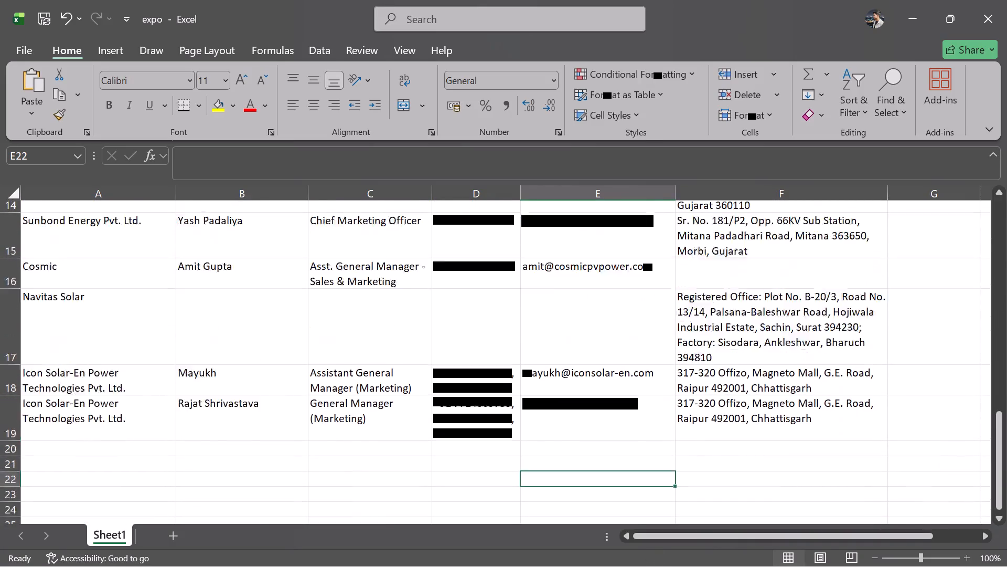
scroll(609, 432, "up", 1)
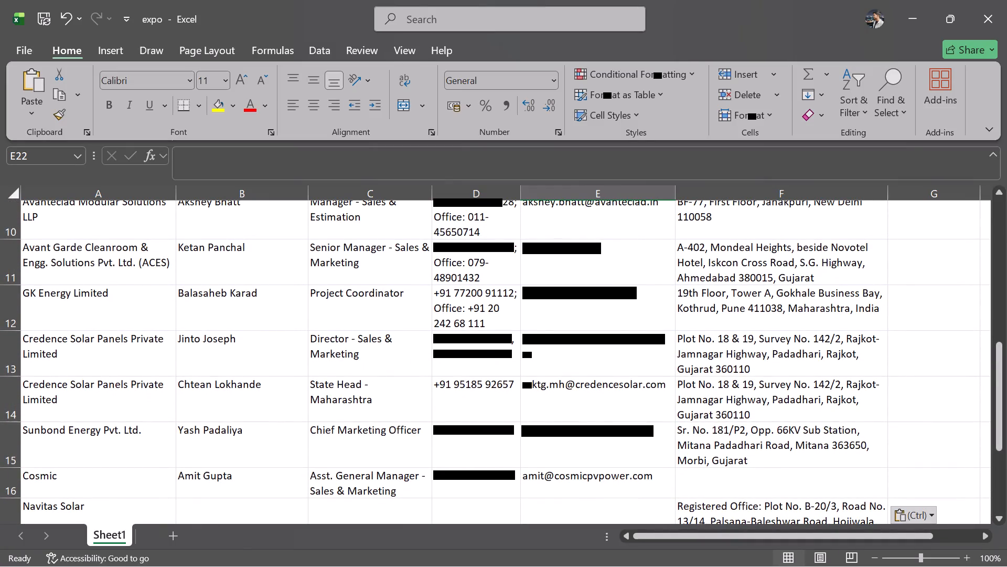
scroll(542, 373, "down", 2)
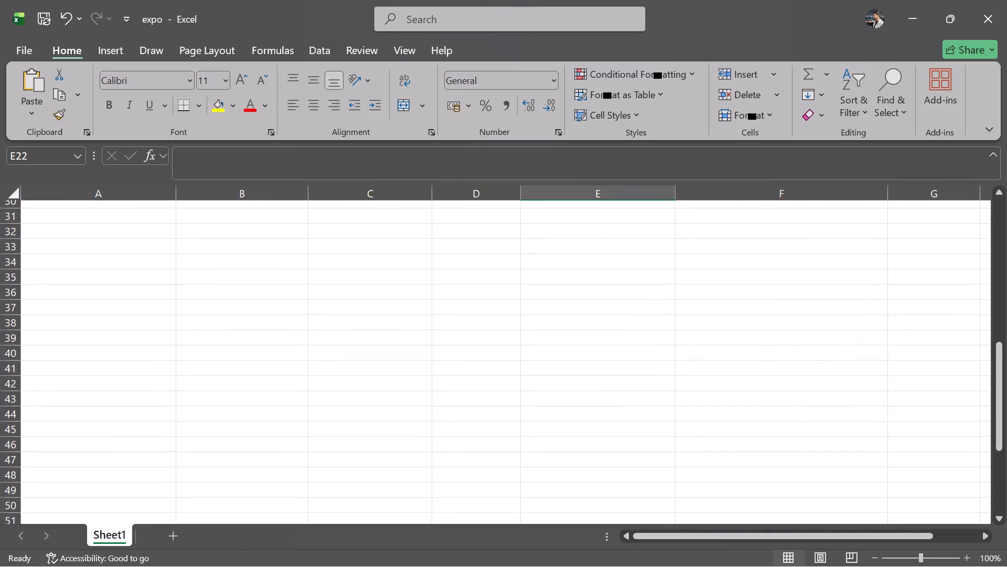
scroll(542, 373, "down", 1)
scroll(542, 373, "up", 1)
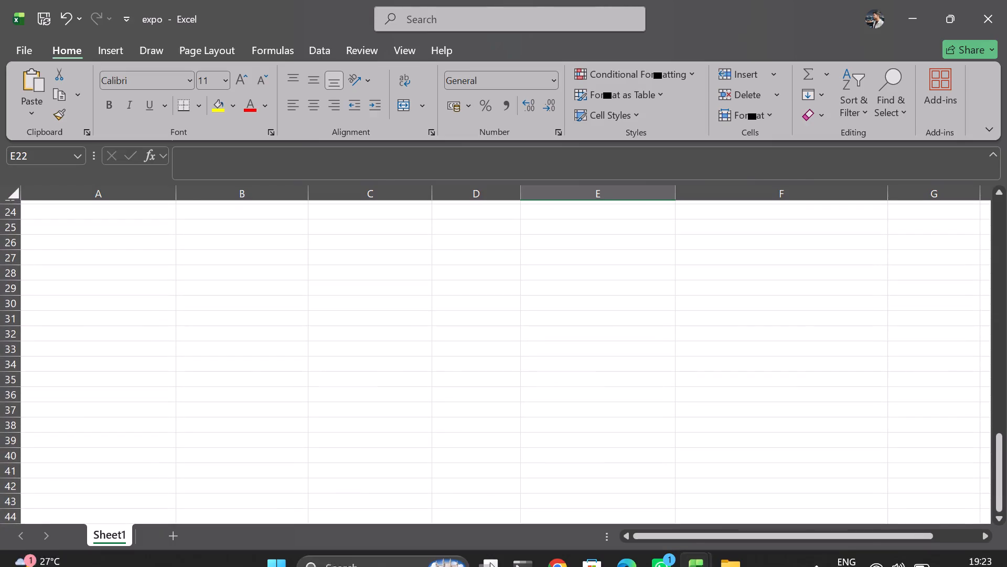